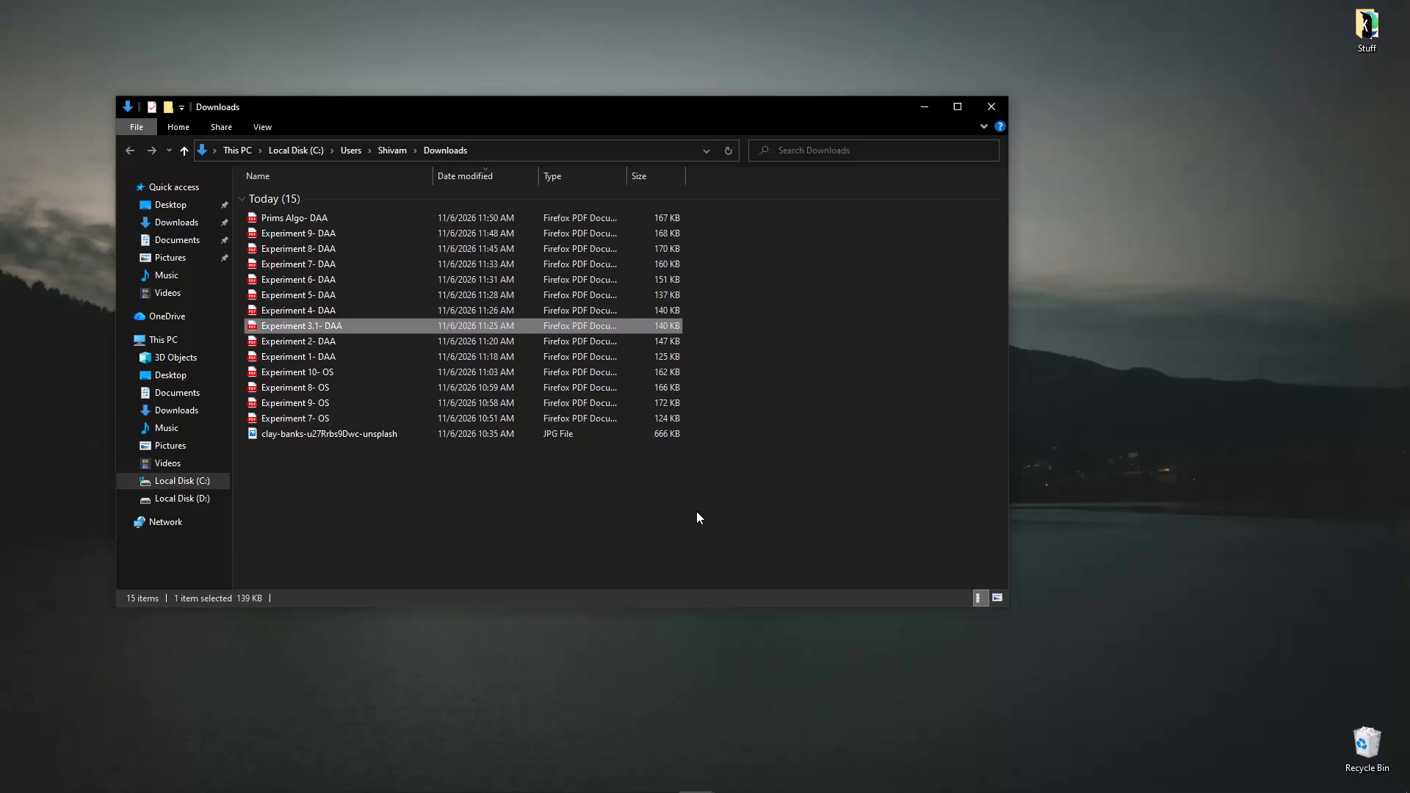
Launch Firefox, go to Google Classroom and open the G3 SE (AB) 2026-27 class.
type("firefox")
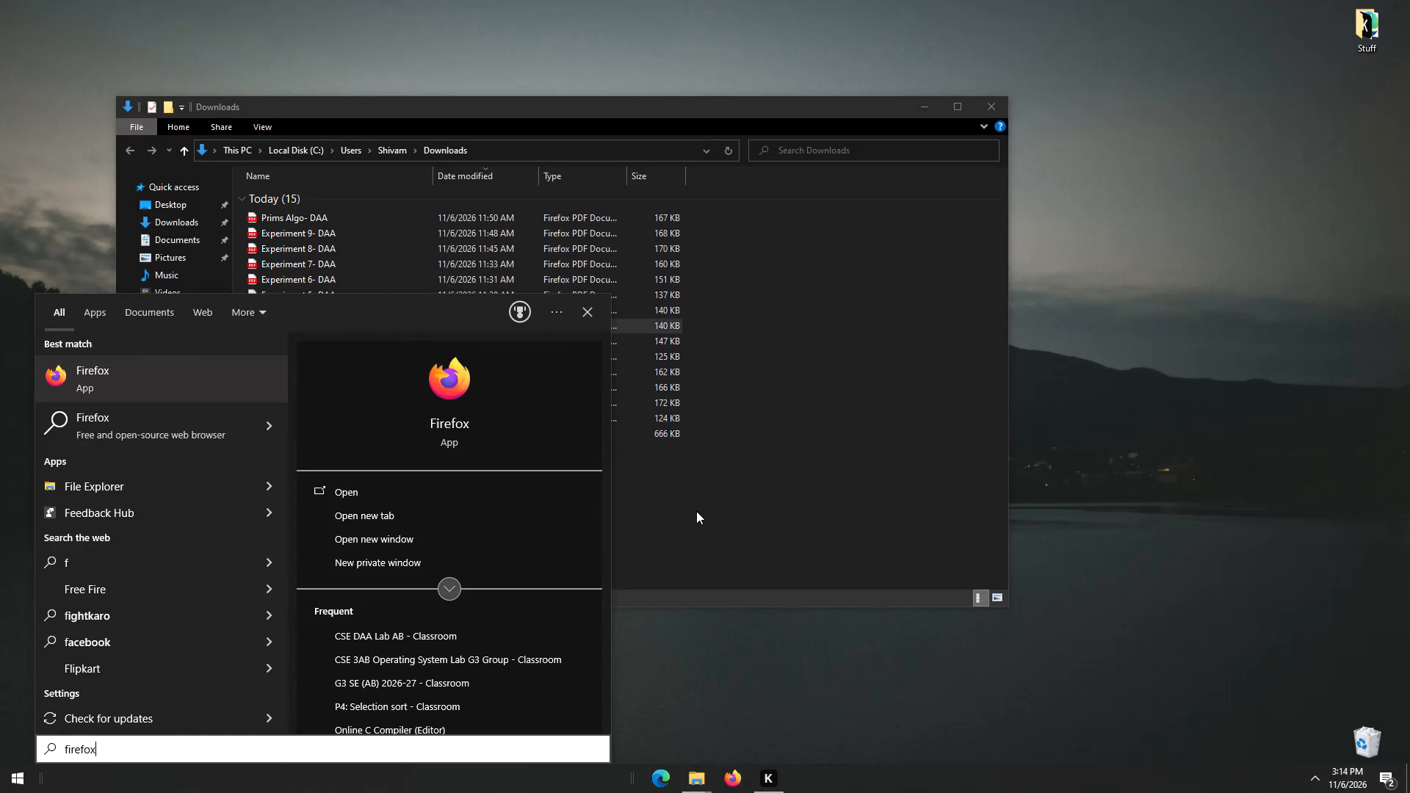
key("Return")
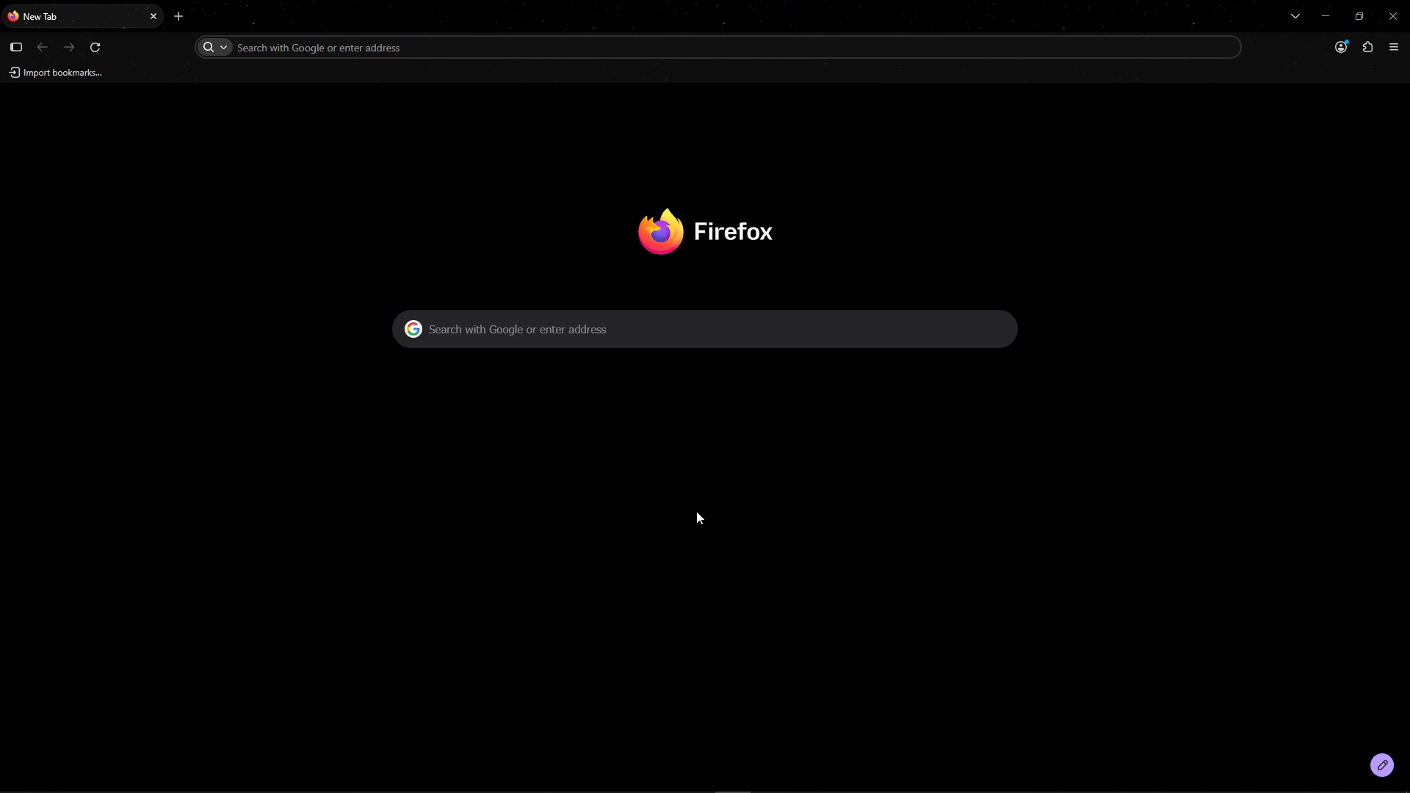
type("cla")
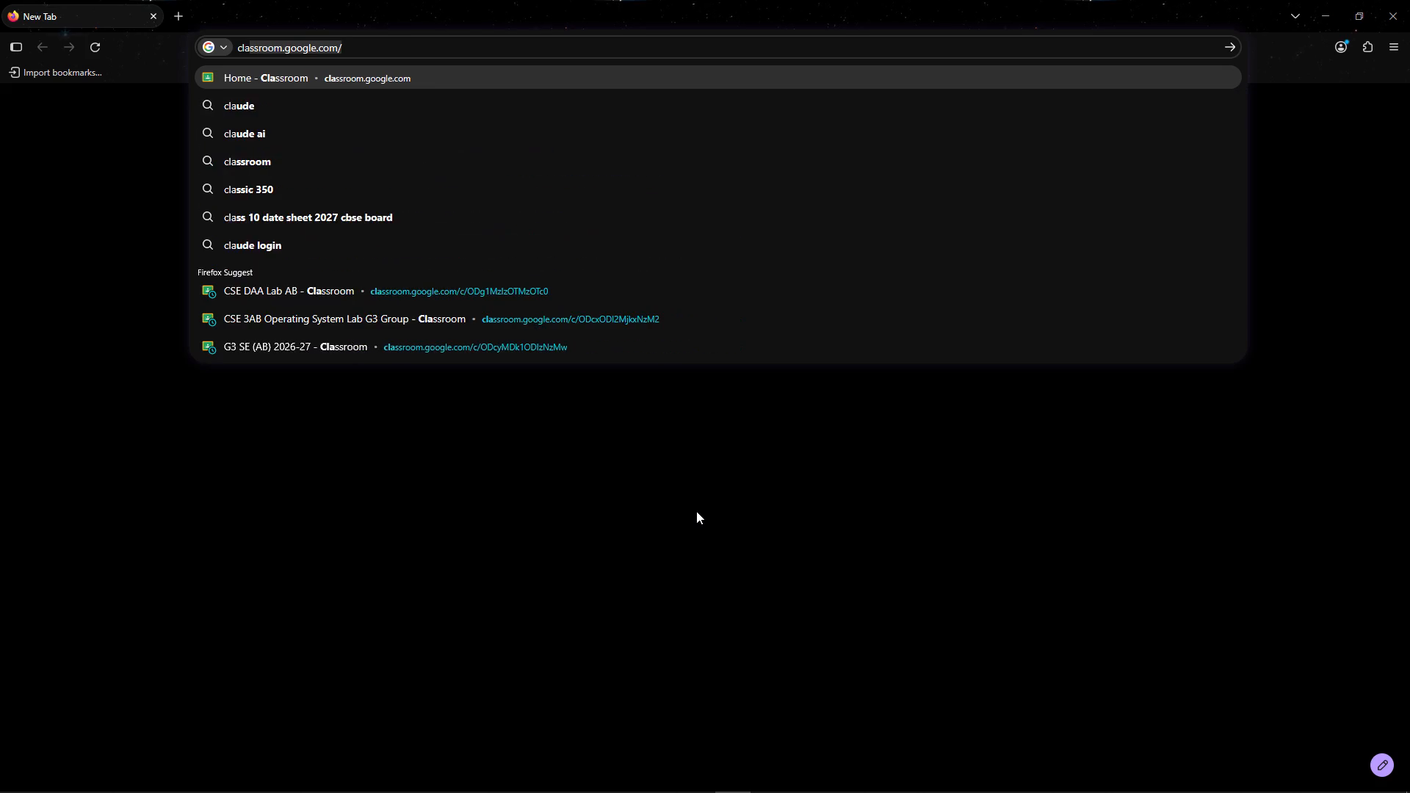
key("Return")
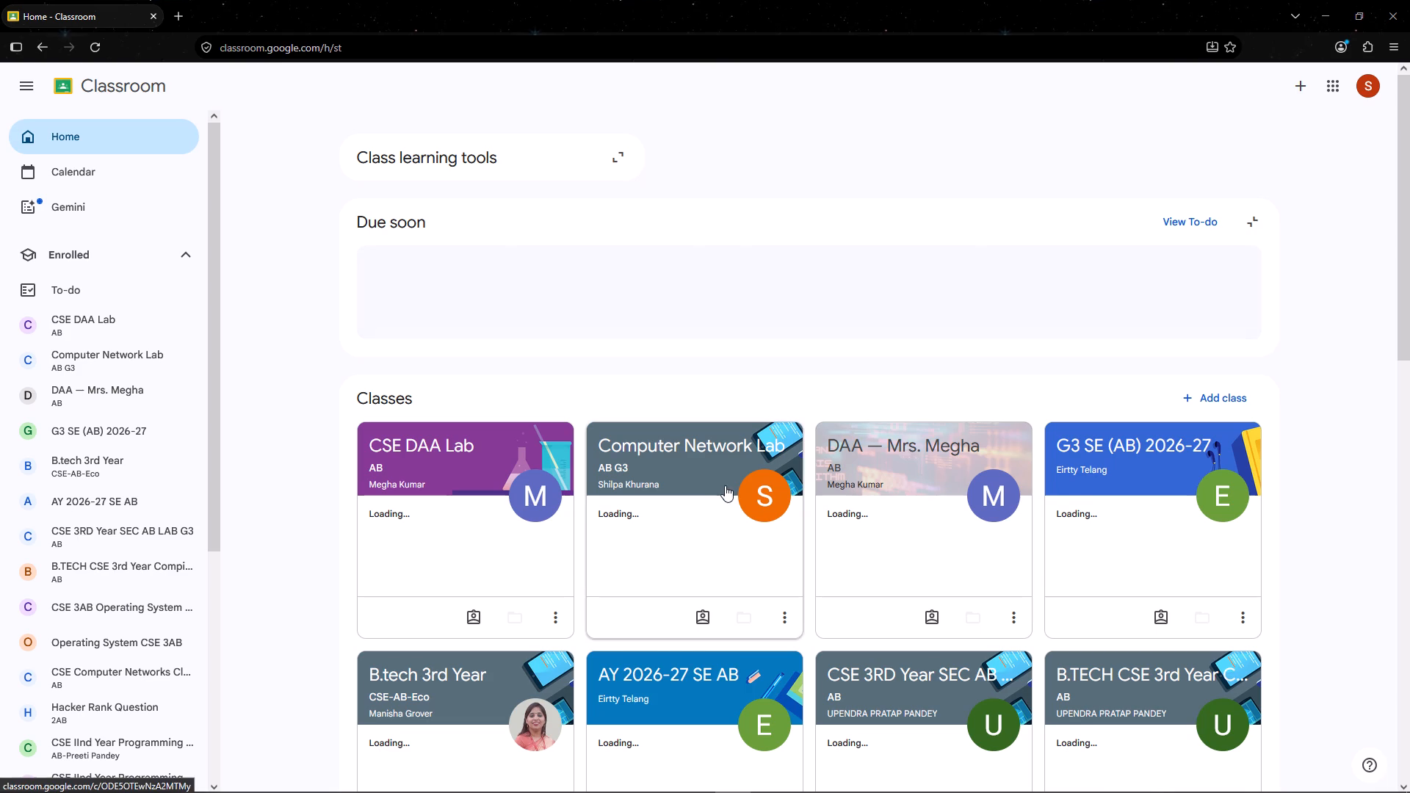
left_click(1111, 383)
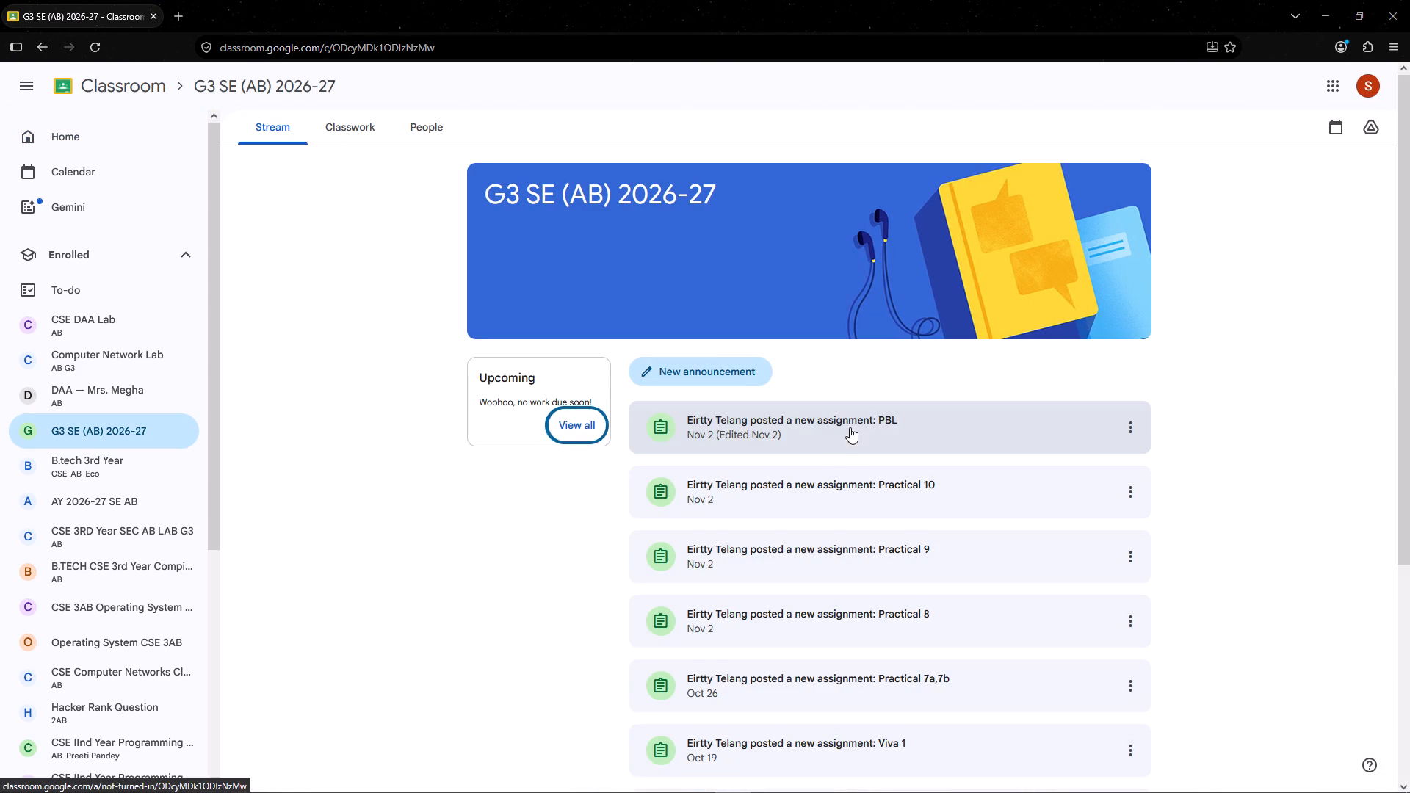
Check the submission status of Practical 1, Practical 1b and Practical 2 from the class stream.
scroll(840, 518, "down", 1)
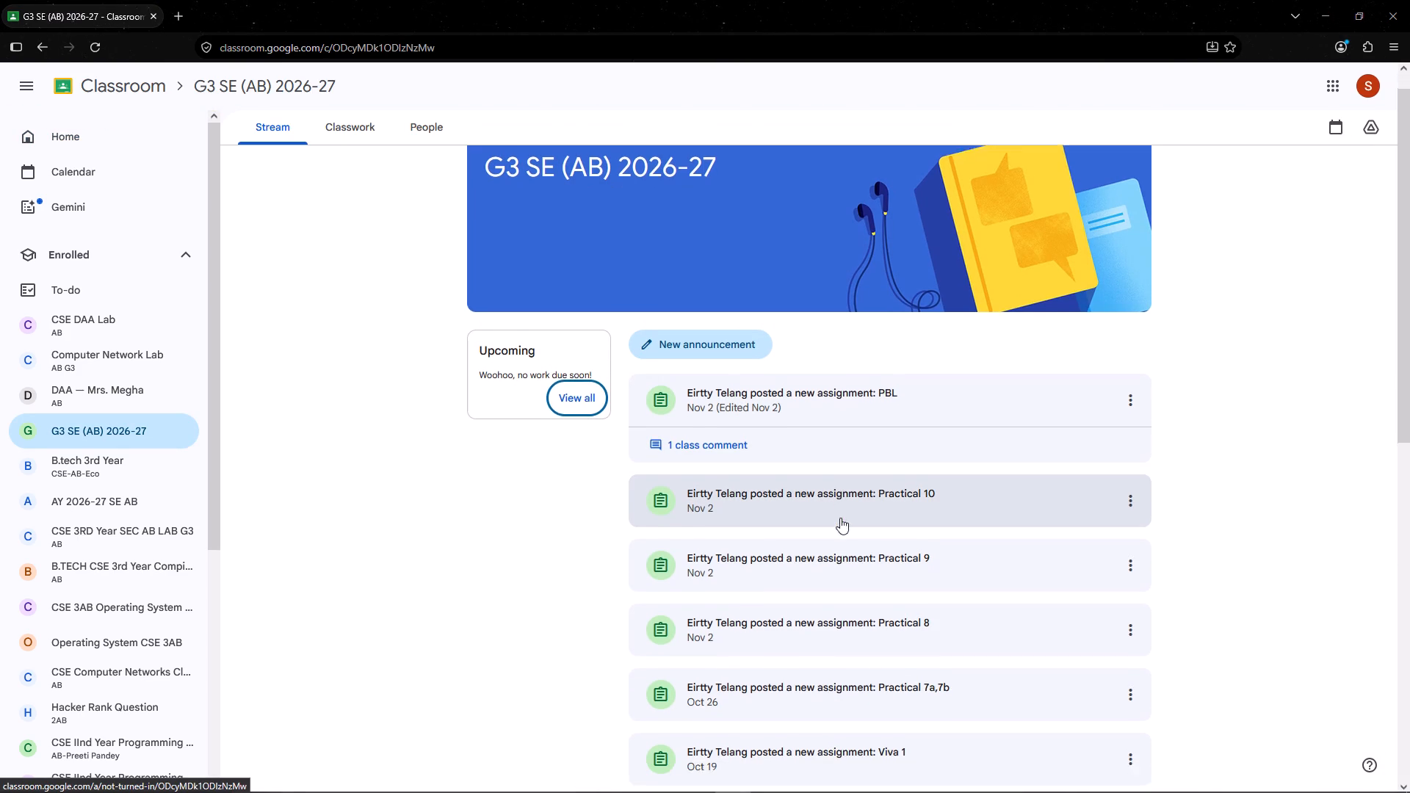
scroll(840, 518, "down", 1)
scroll(858, 573, "down", 5)
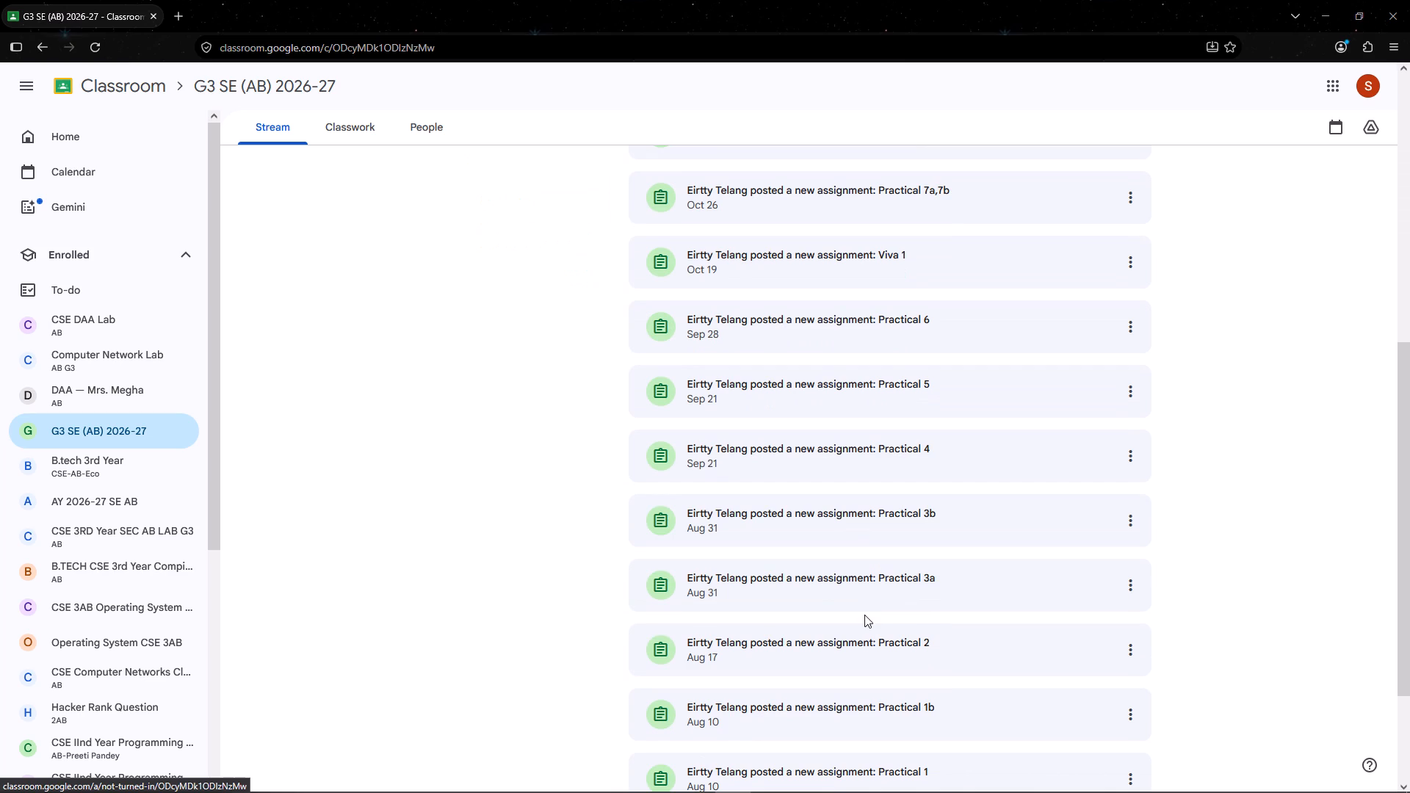
left_click(864, 615)
scroll(864, 654, "down", 4)
left_click(866, 607)
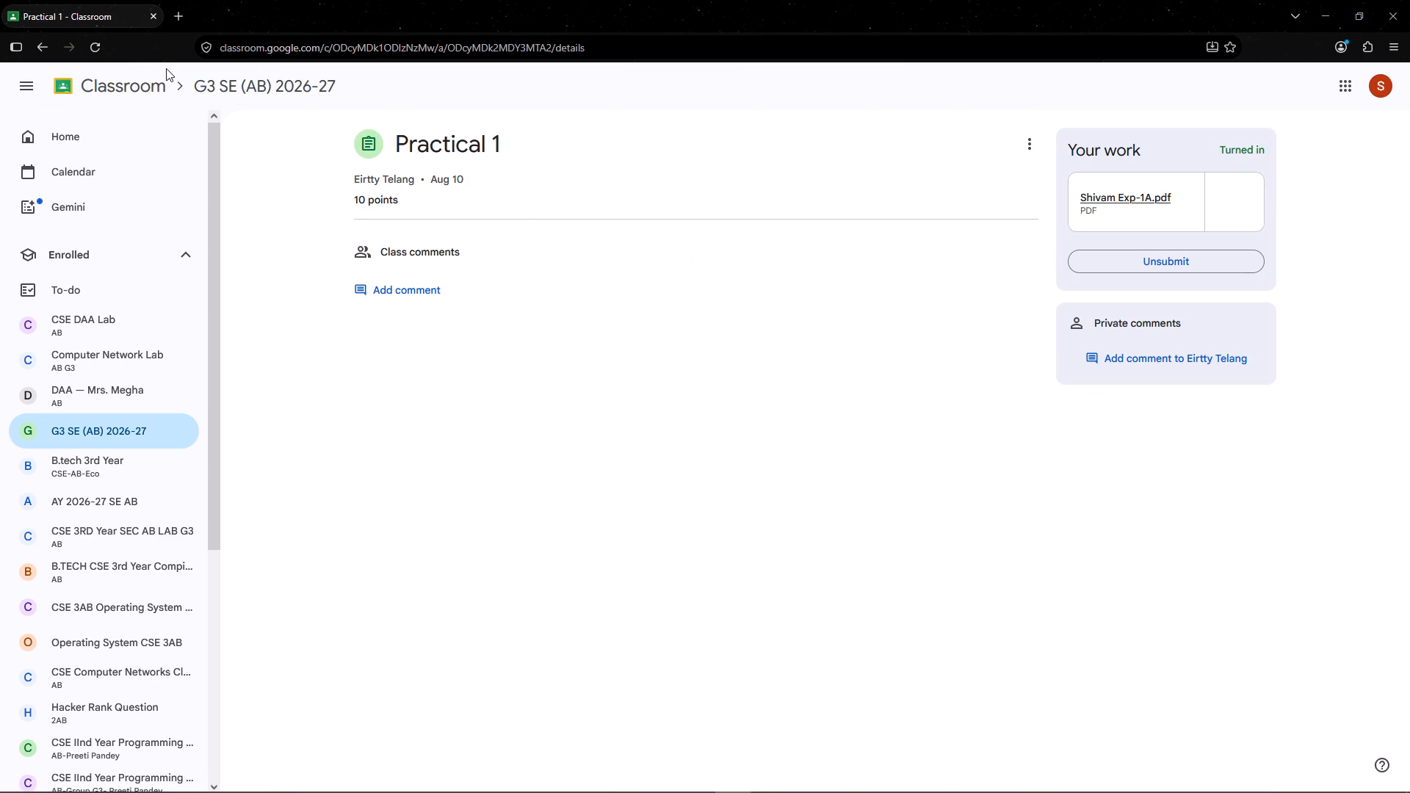
left_click(217, 87)
left_click(822, 547)
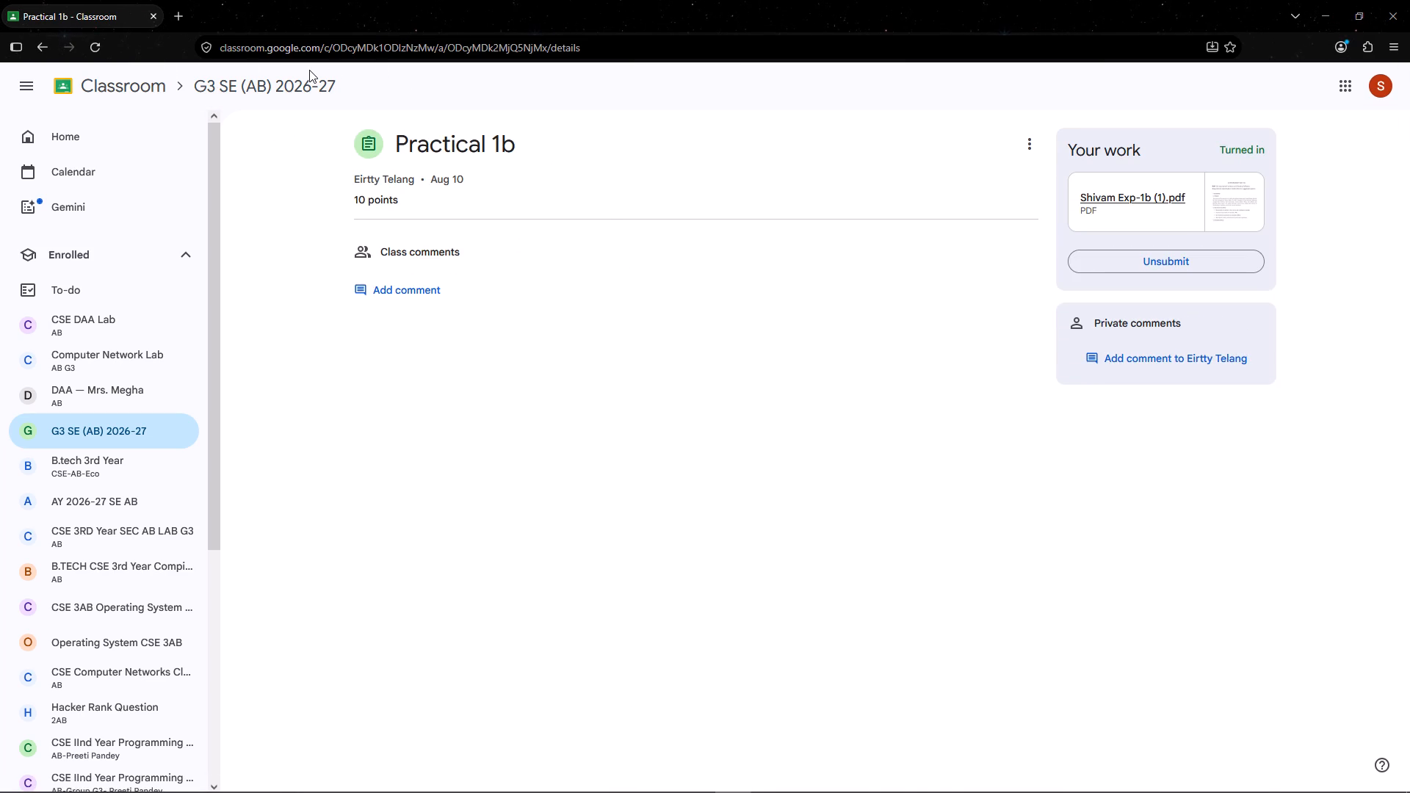
left_click(321, 79)
left_click(877, 490)
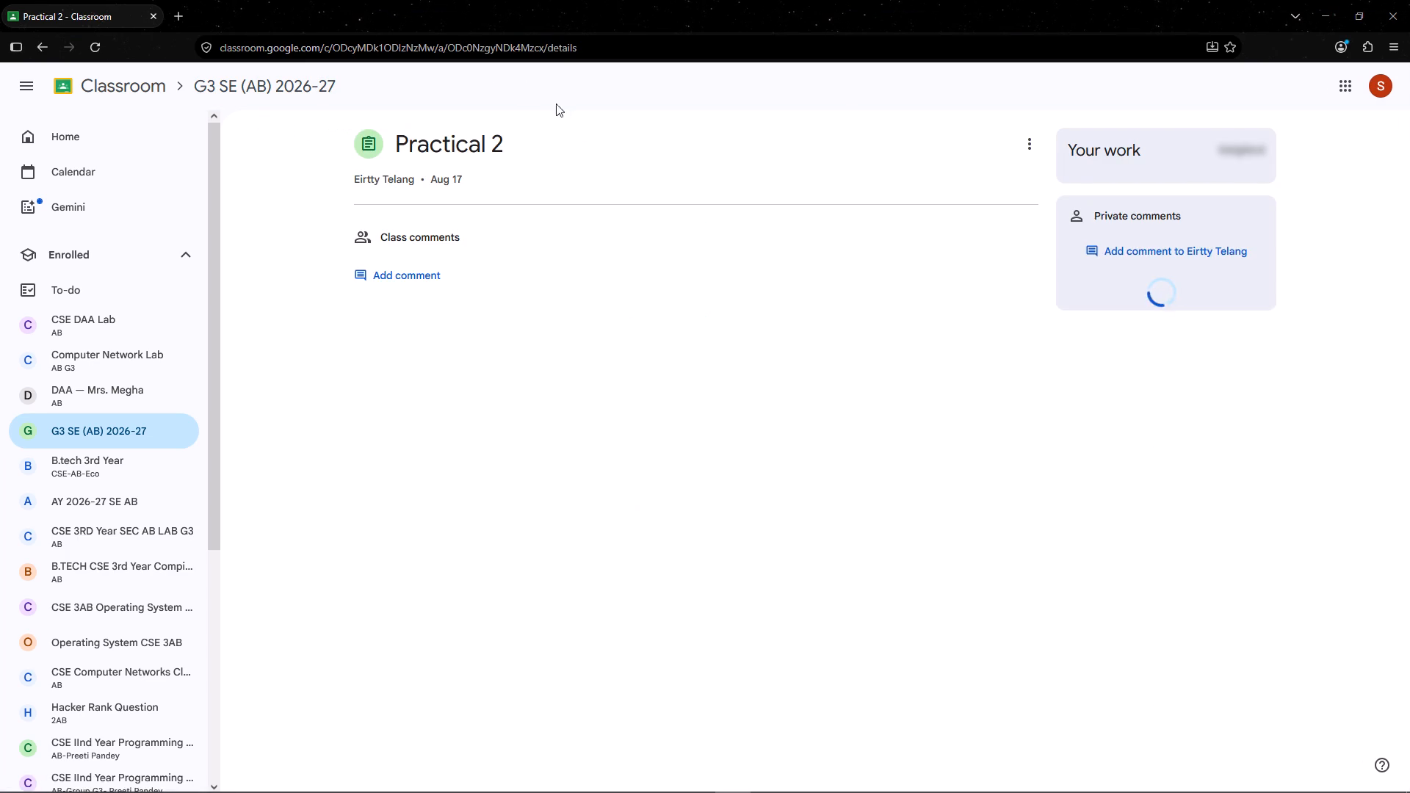
left_click(294, 84)
Check the submission status of Practical 3a, Practical 3b, Practical 4 and Practical 5.
left_click(847, 424)
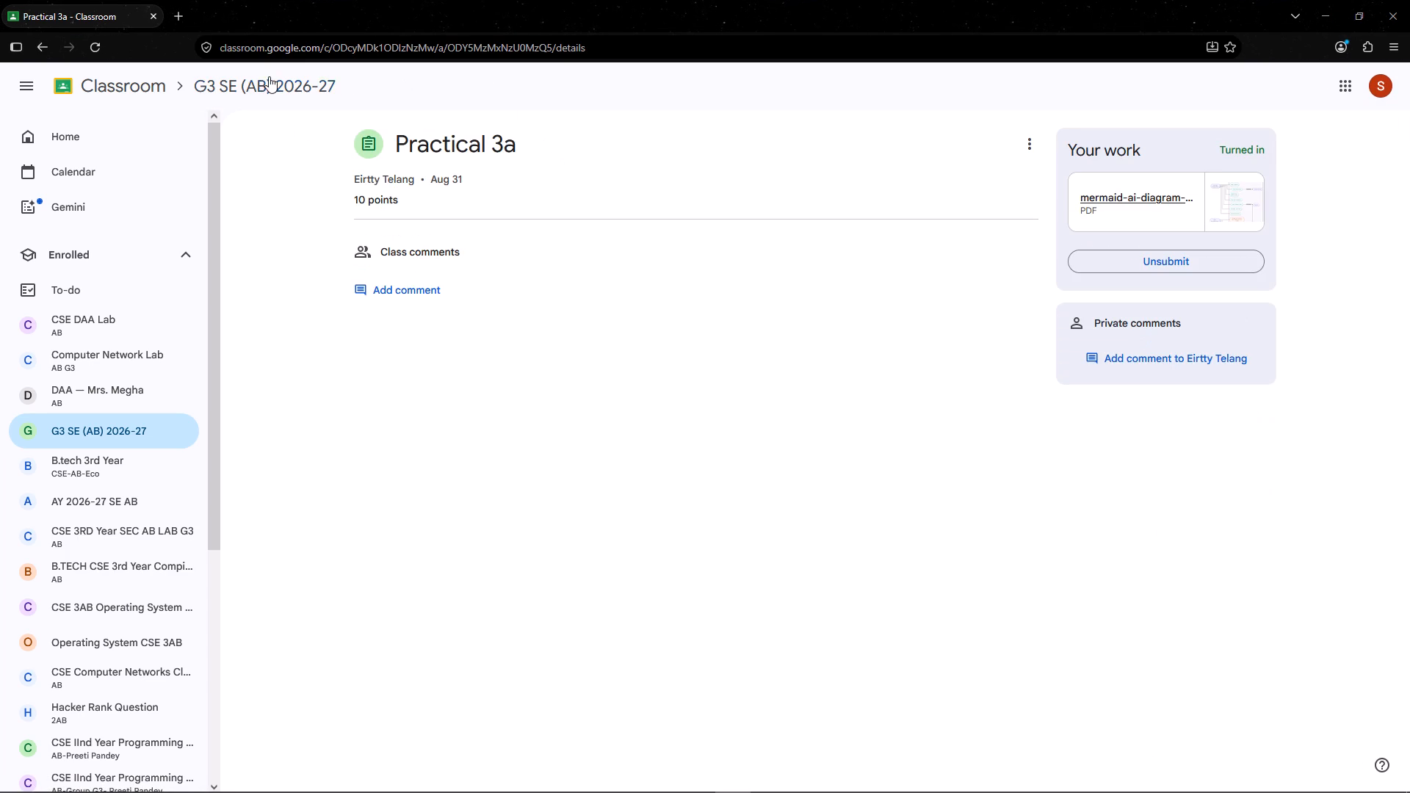
left_click(269, 76)
left_click(856, 352)
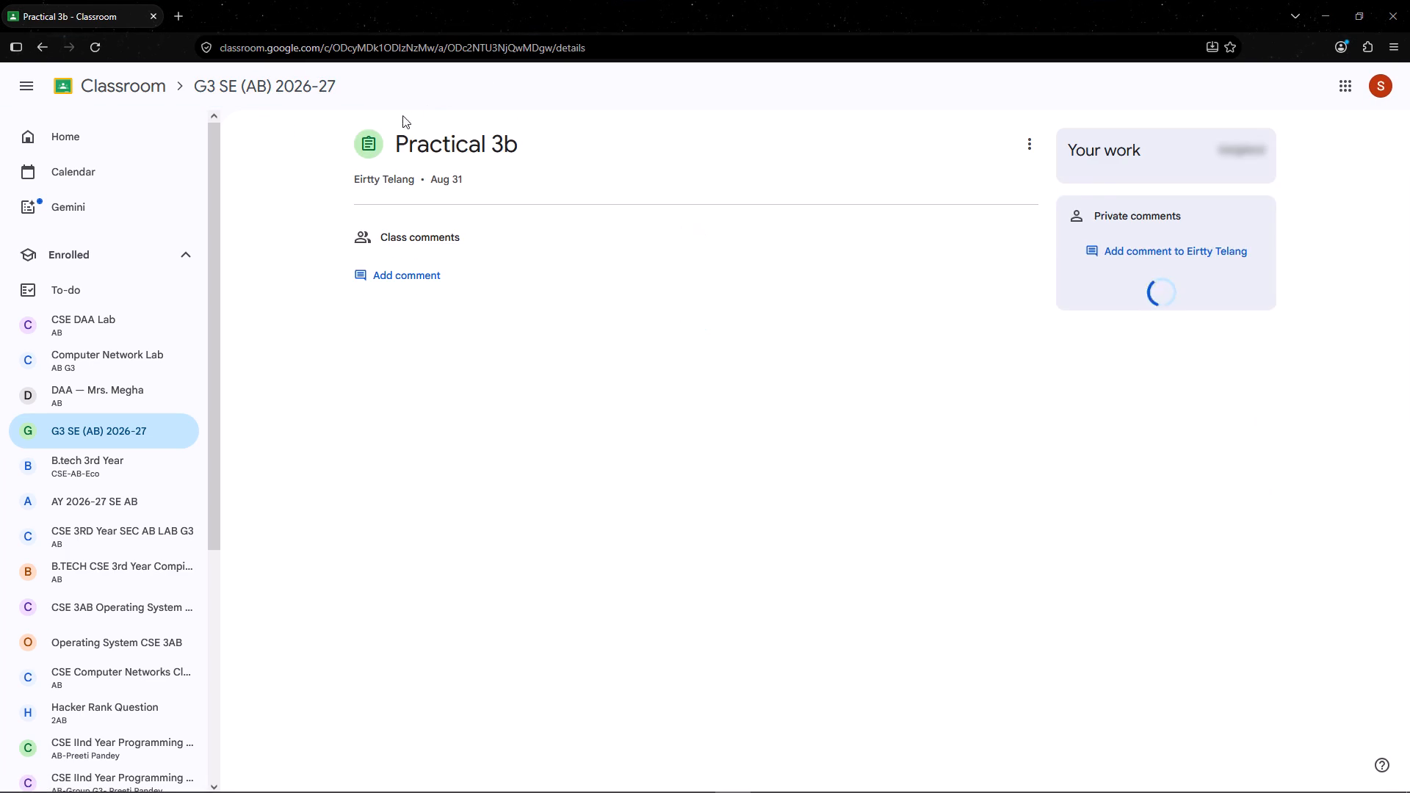
left_click(303, 85)
left_click(767, 306)
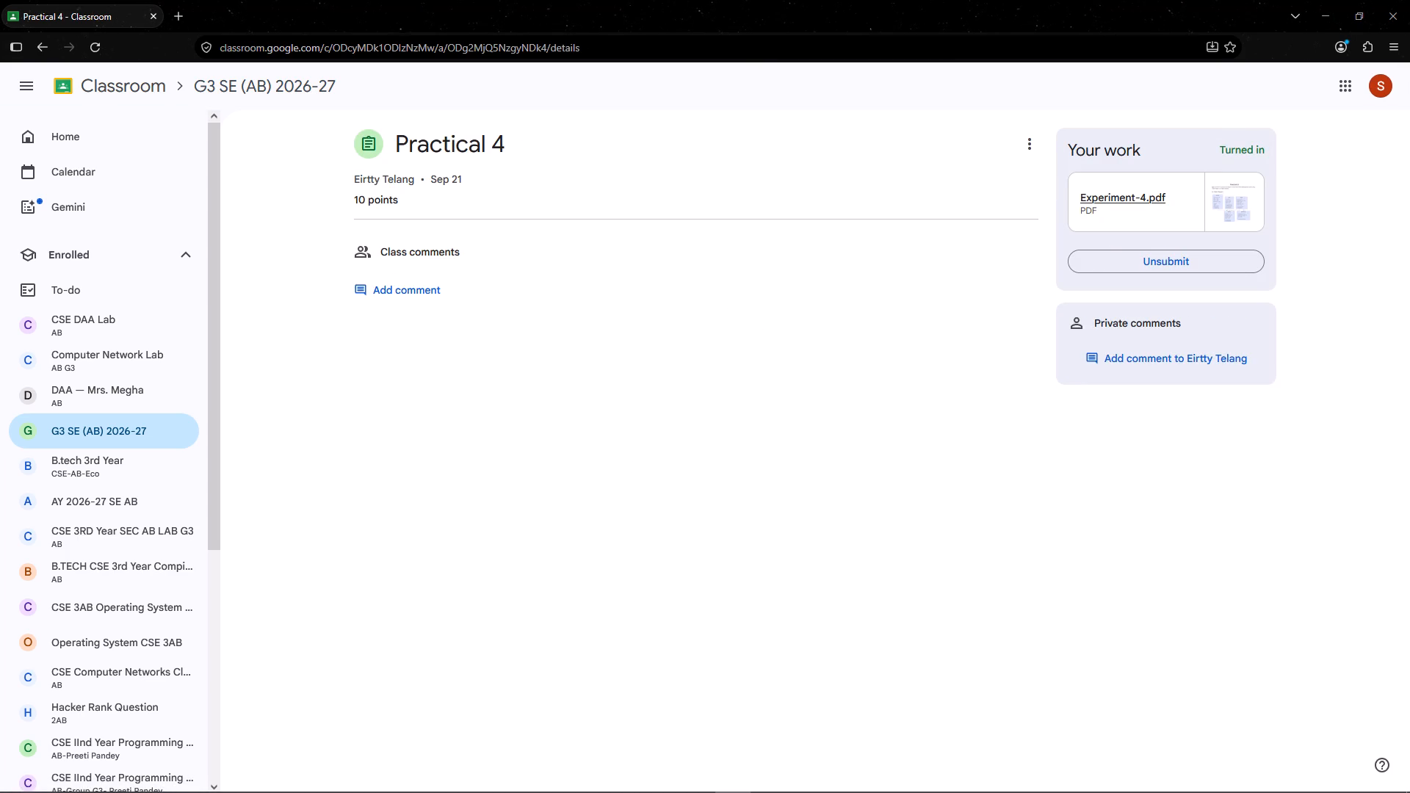
left_click(335, 87)
left_click(704, 215)
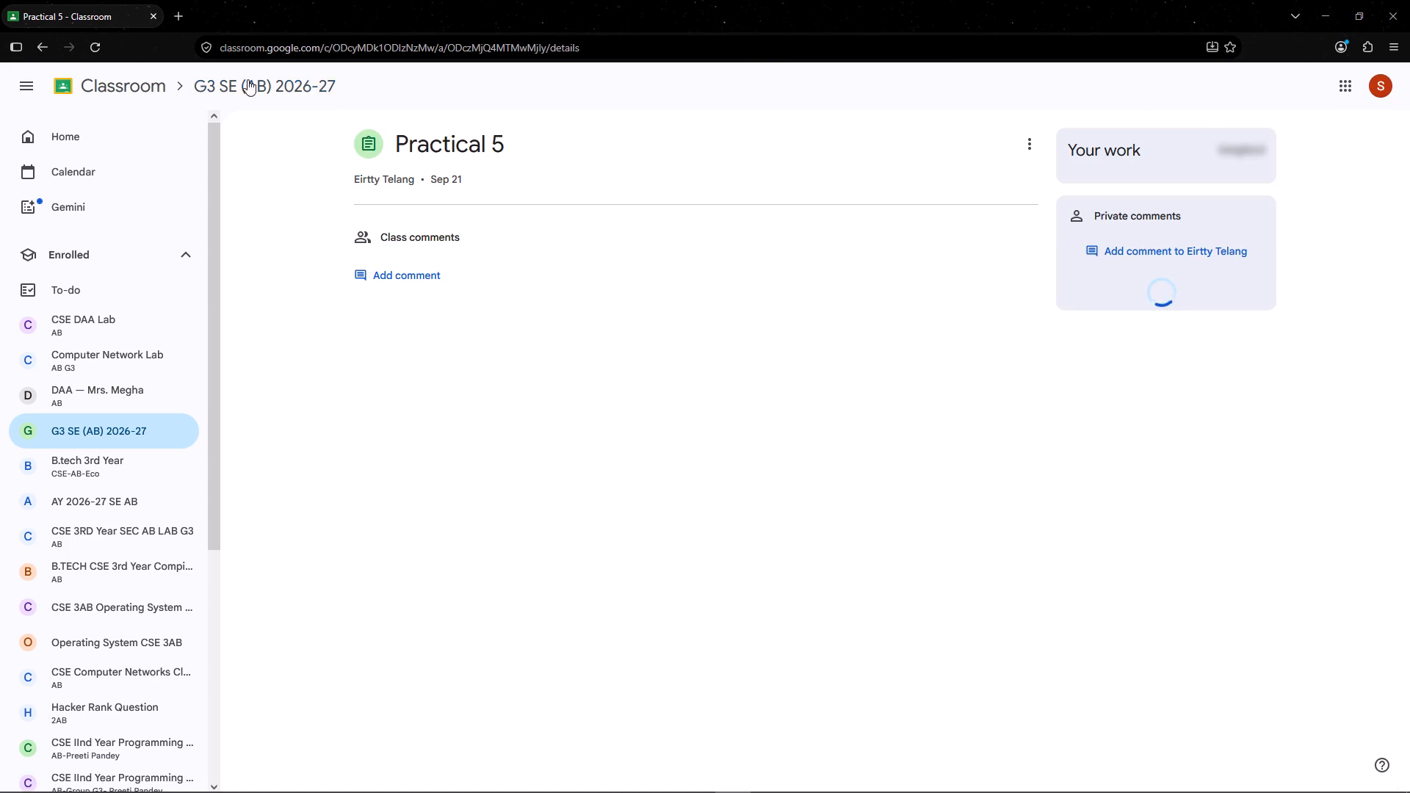
left_click(239, 90)
Check the submission status of Practical 6, Practical 7a,7b and Practical 8.
scroll(330, 157, "up", 1)
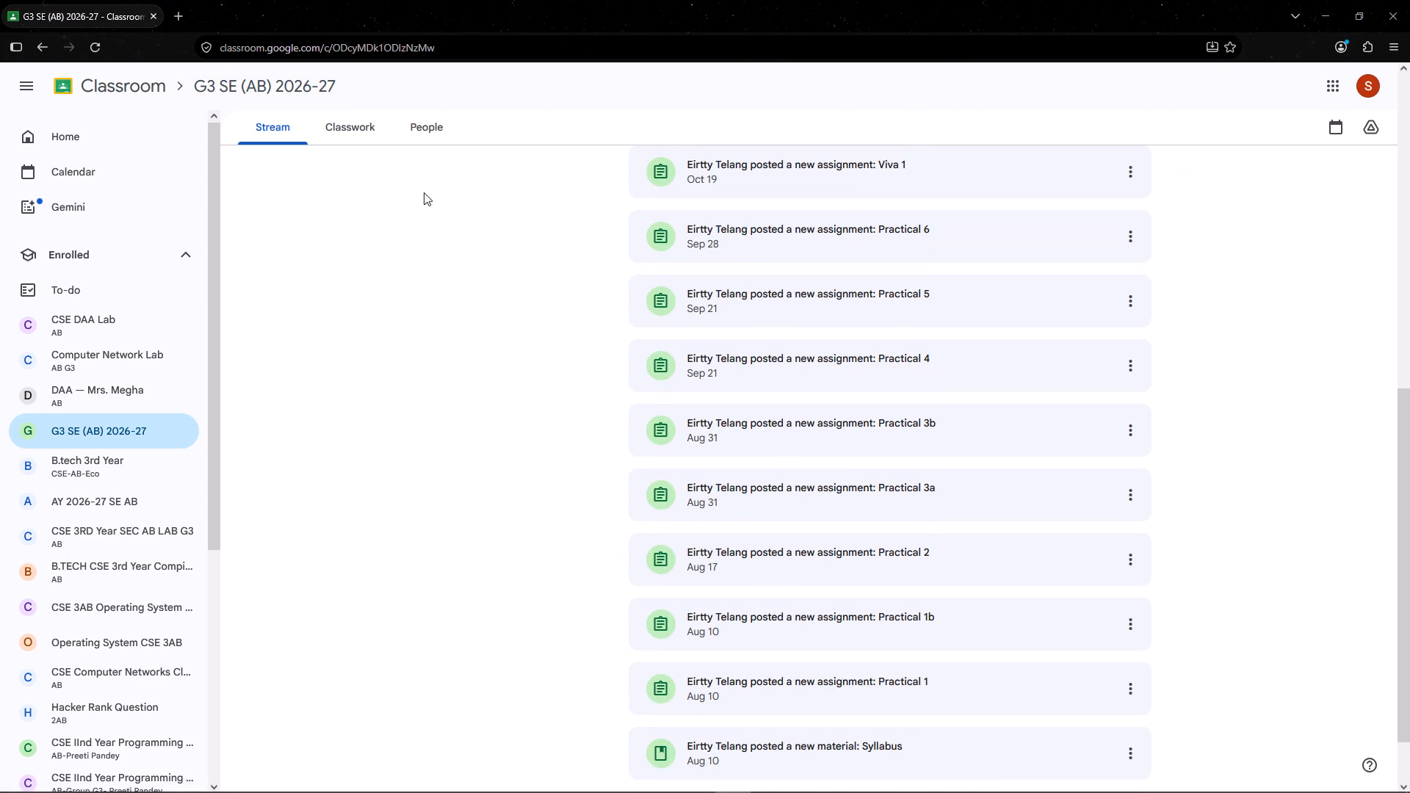
left_click(647, 233)
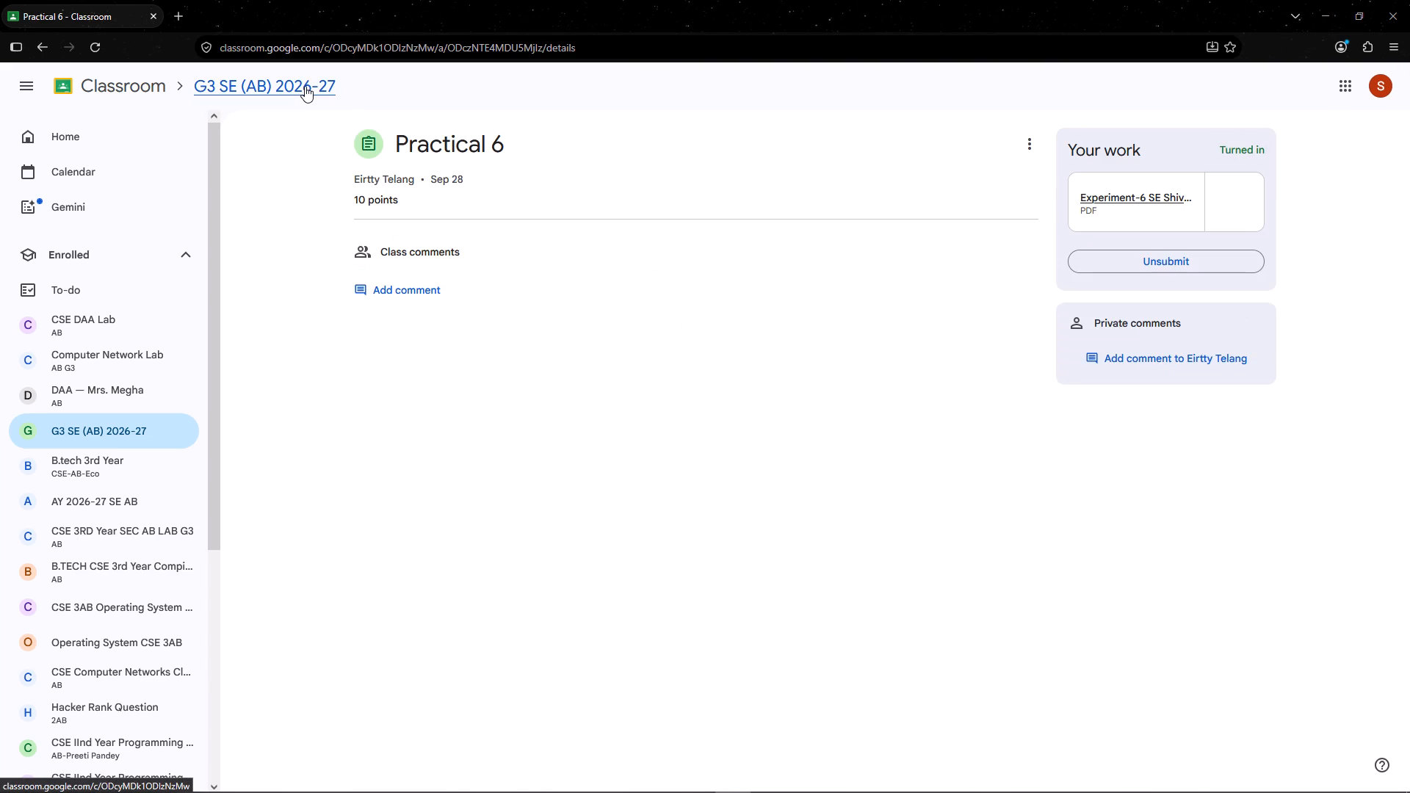
left_click(305, 86)
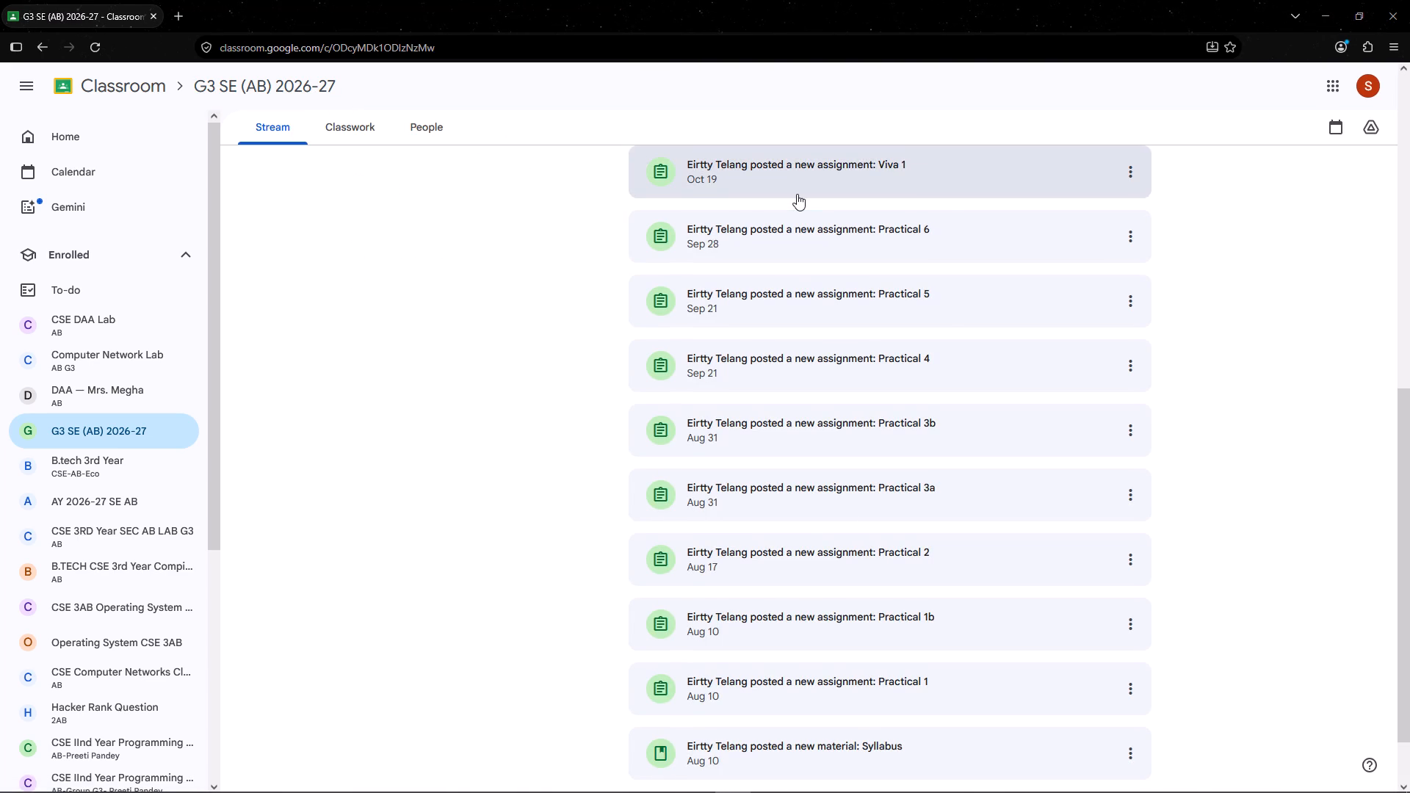
scroll(797, 194, "up", 2)
left_click(798, 249)
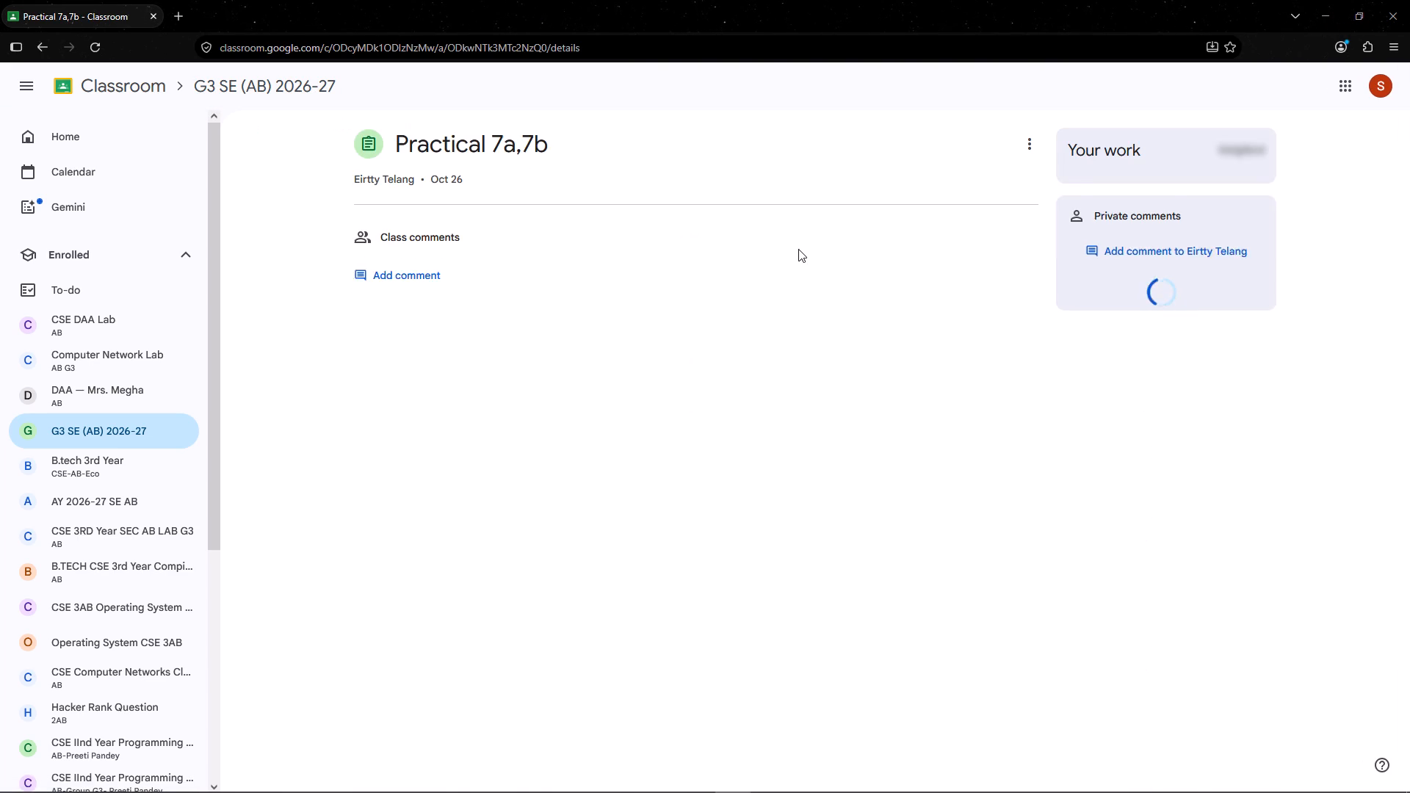
left_click(305, 81)
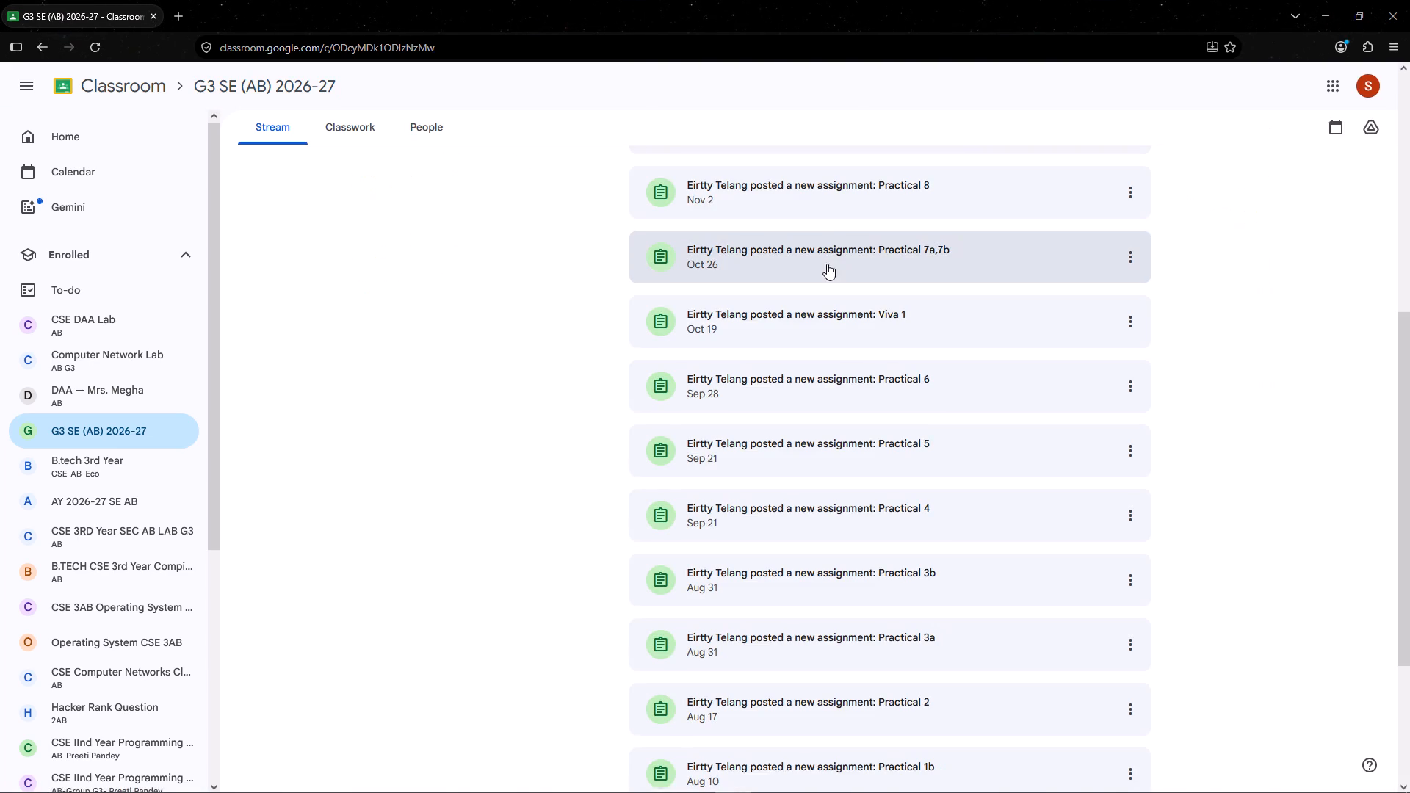
scroll(834, 232, "up", 1)
left_click(834, 256)
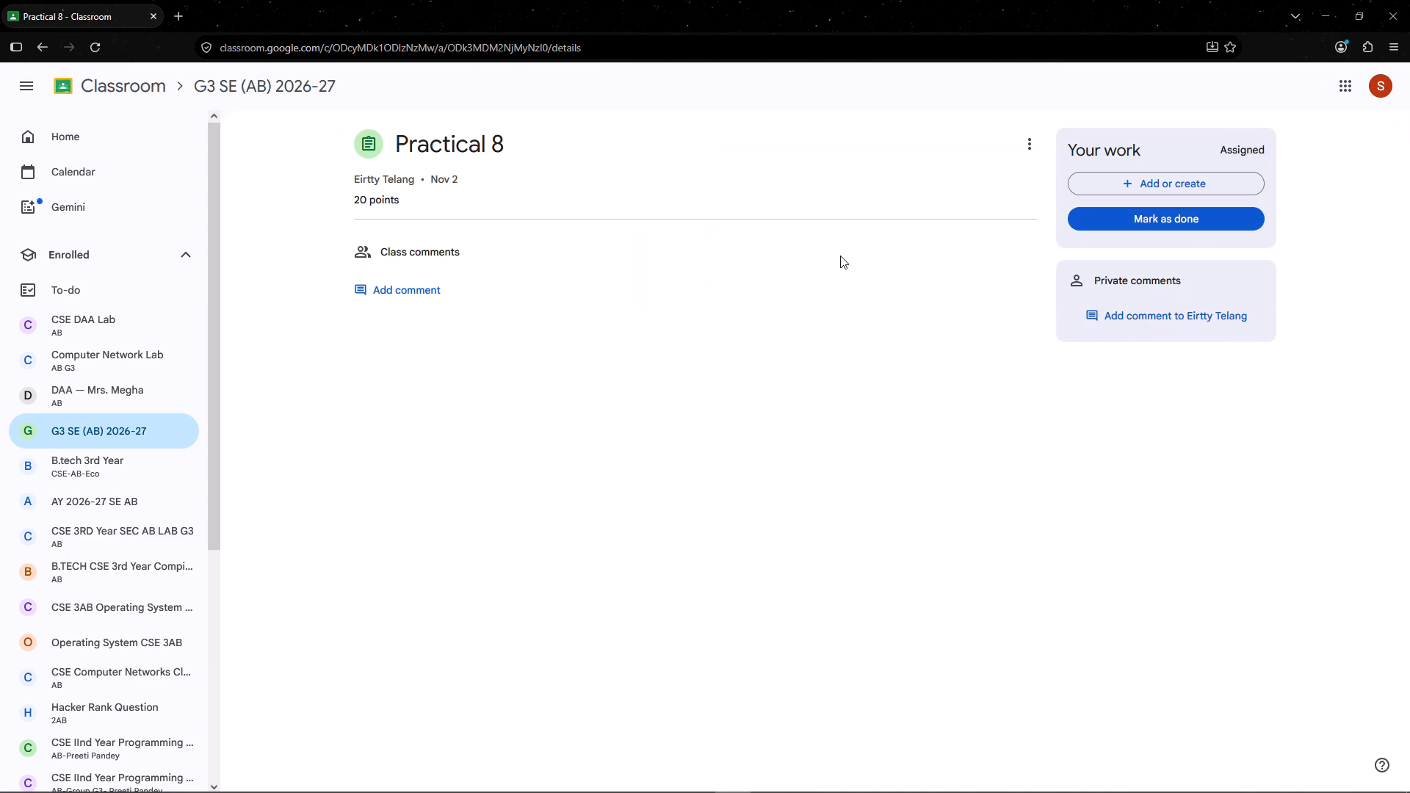
left_click(300, 83)
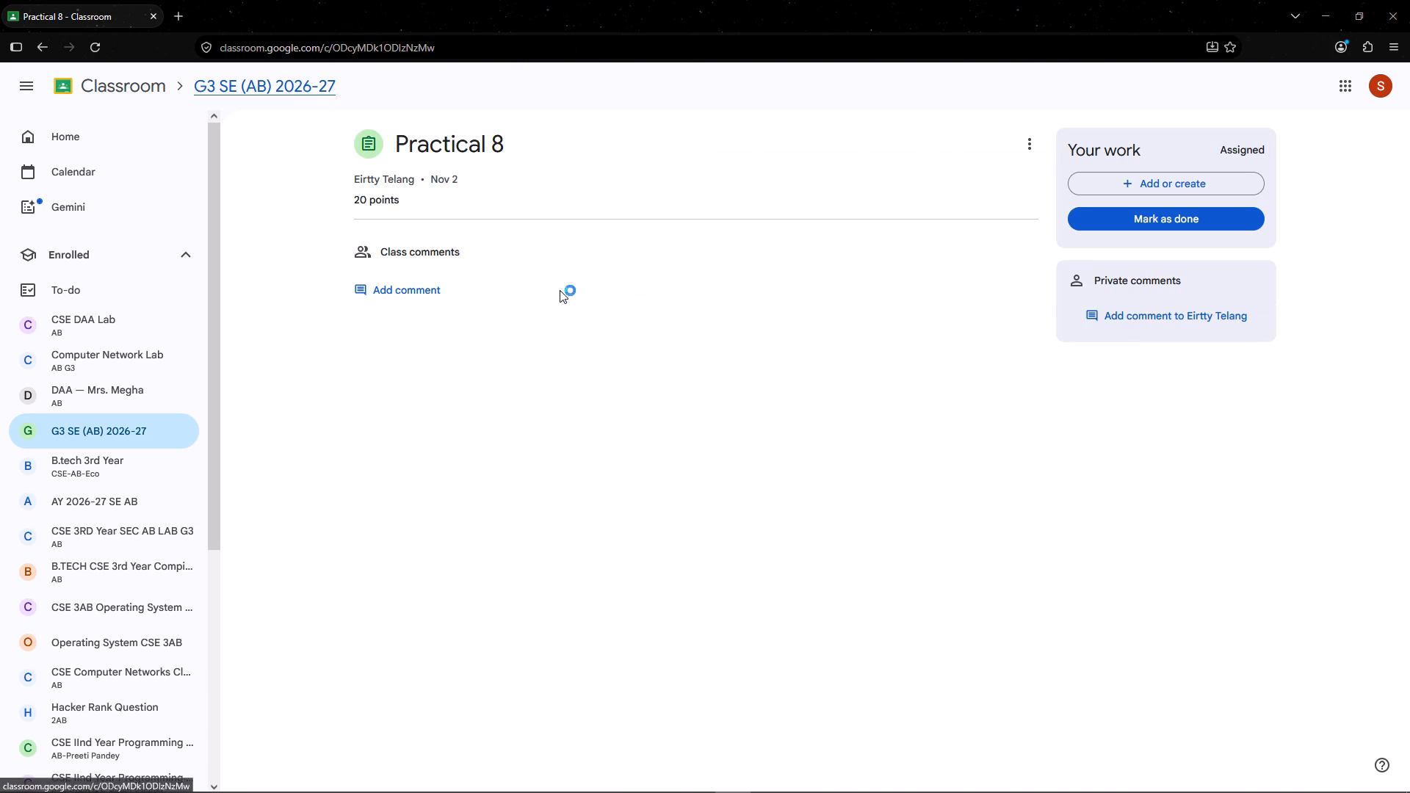
Open the SE Lab Assessment Sheet document from the class's Assessment sheet material.
scroll(668, 361, "down", 11)
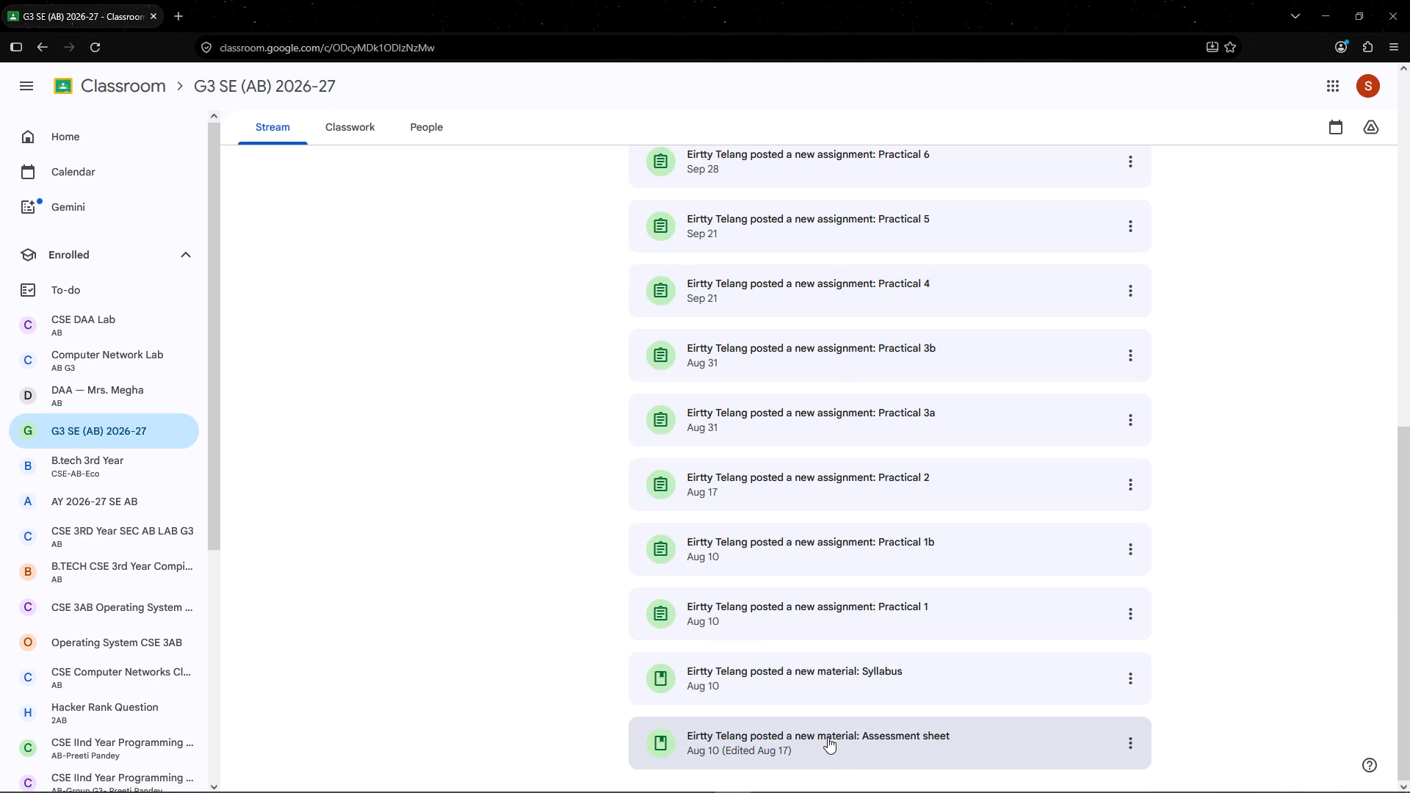
left_click(828, 737)
left_click(616, 242)
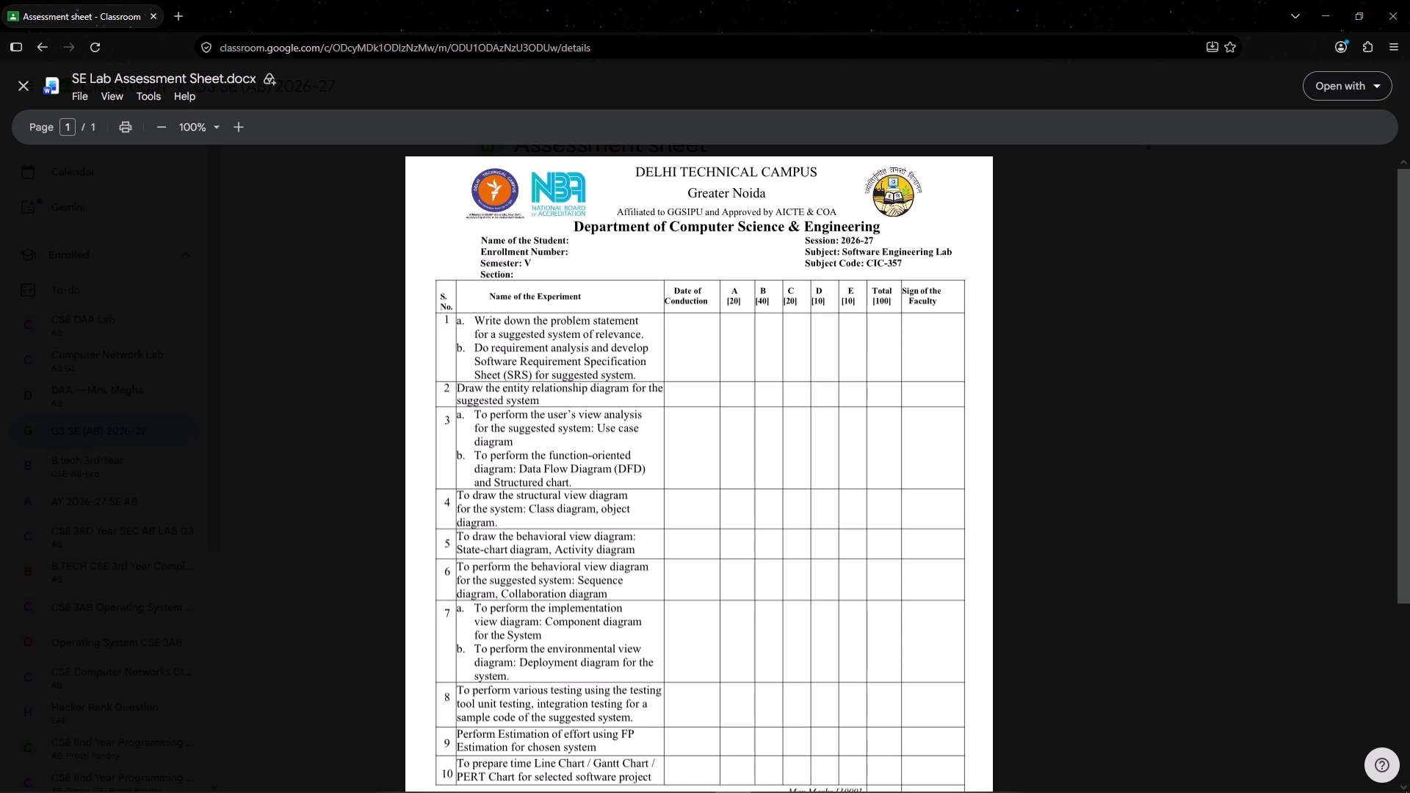
scroll(622, 425, "down", 1)
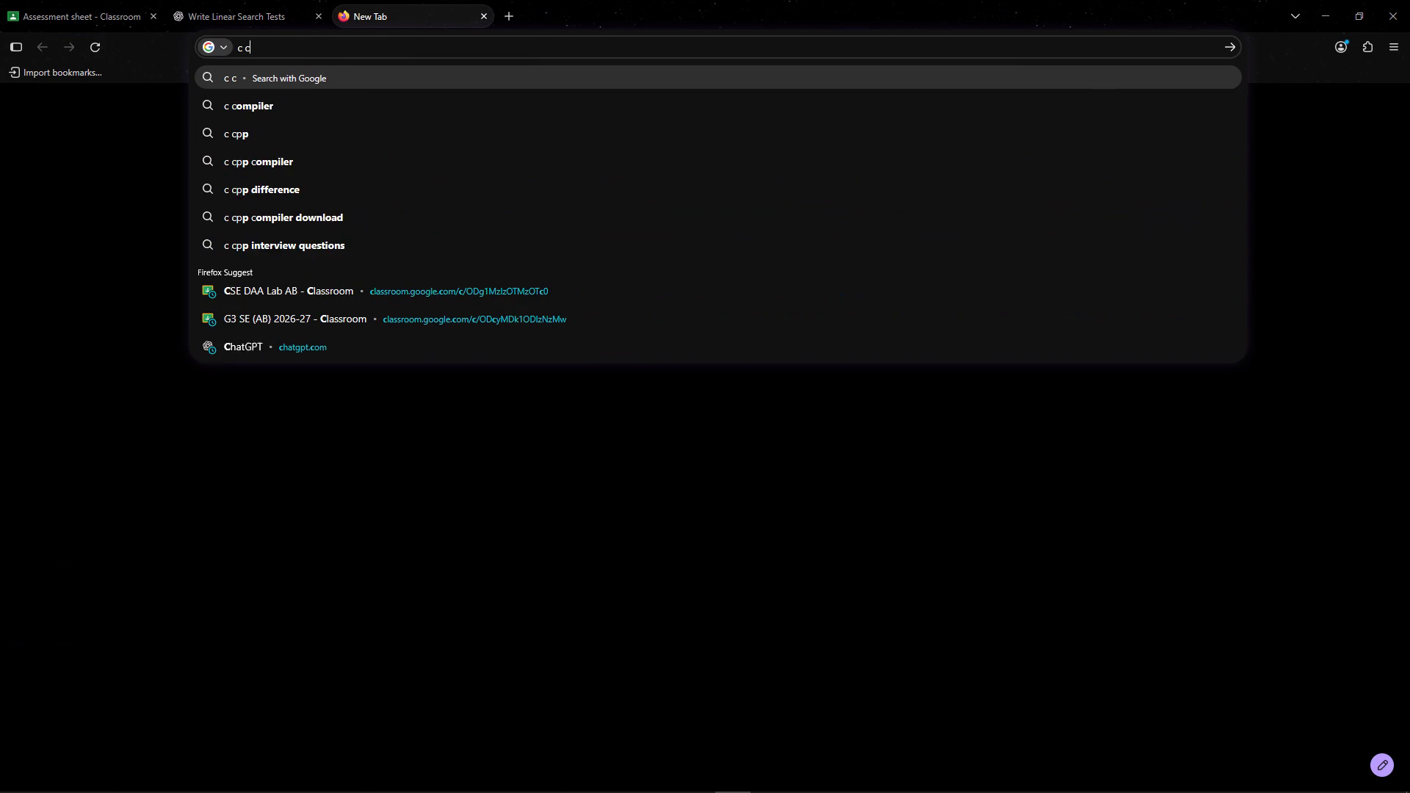
type("ompiler")
key("Return")
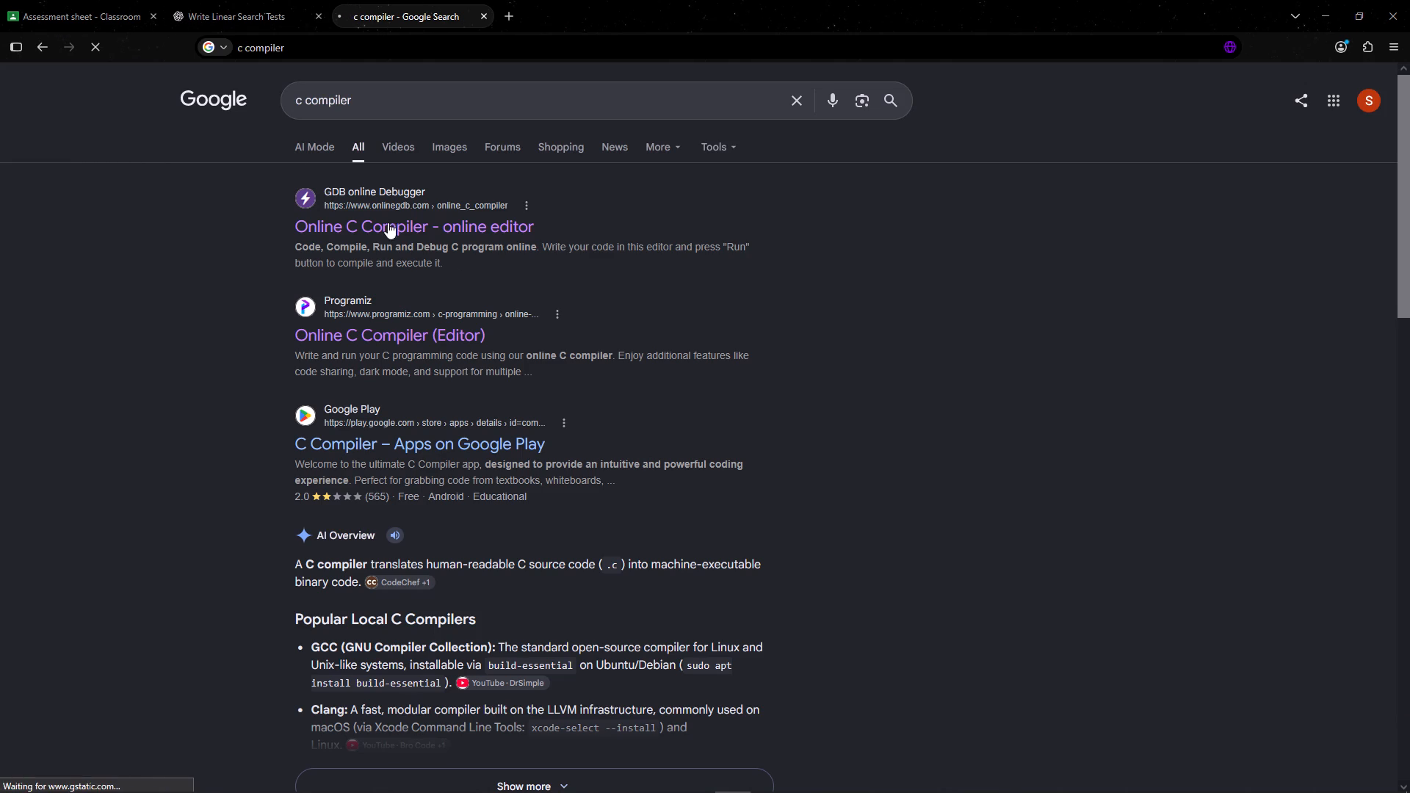
left_click(427, 335)
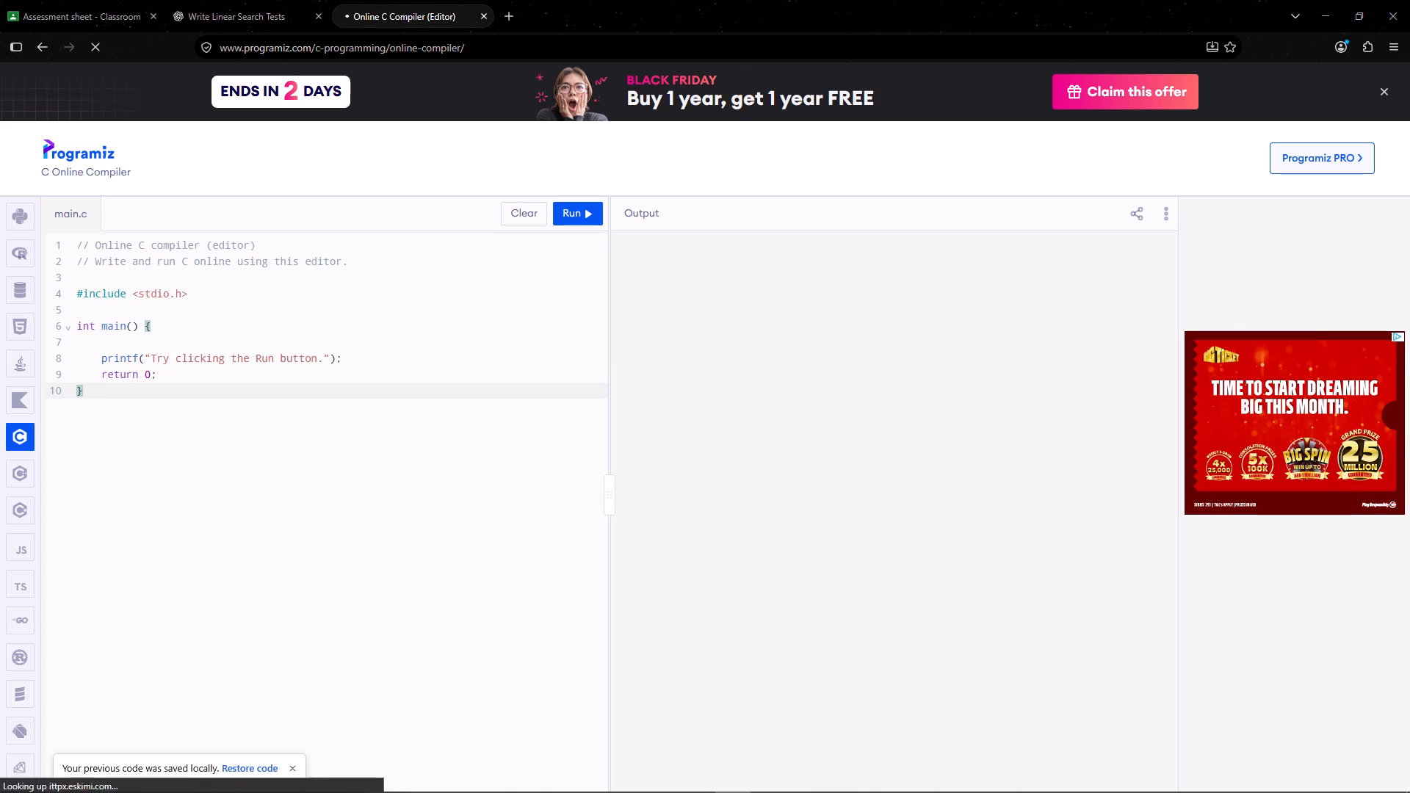
Replace the sample code in main.c with the copied linear search program.
left_click(440, 305)
key("ctrl+a")
key("ctrl+v")
Run the program with 4 elements, 12 22 33 44, and search for element 22.
left_click(574, 203)
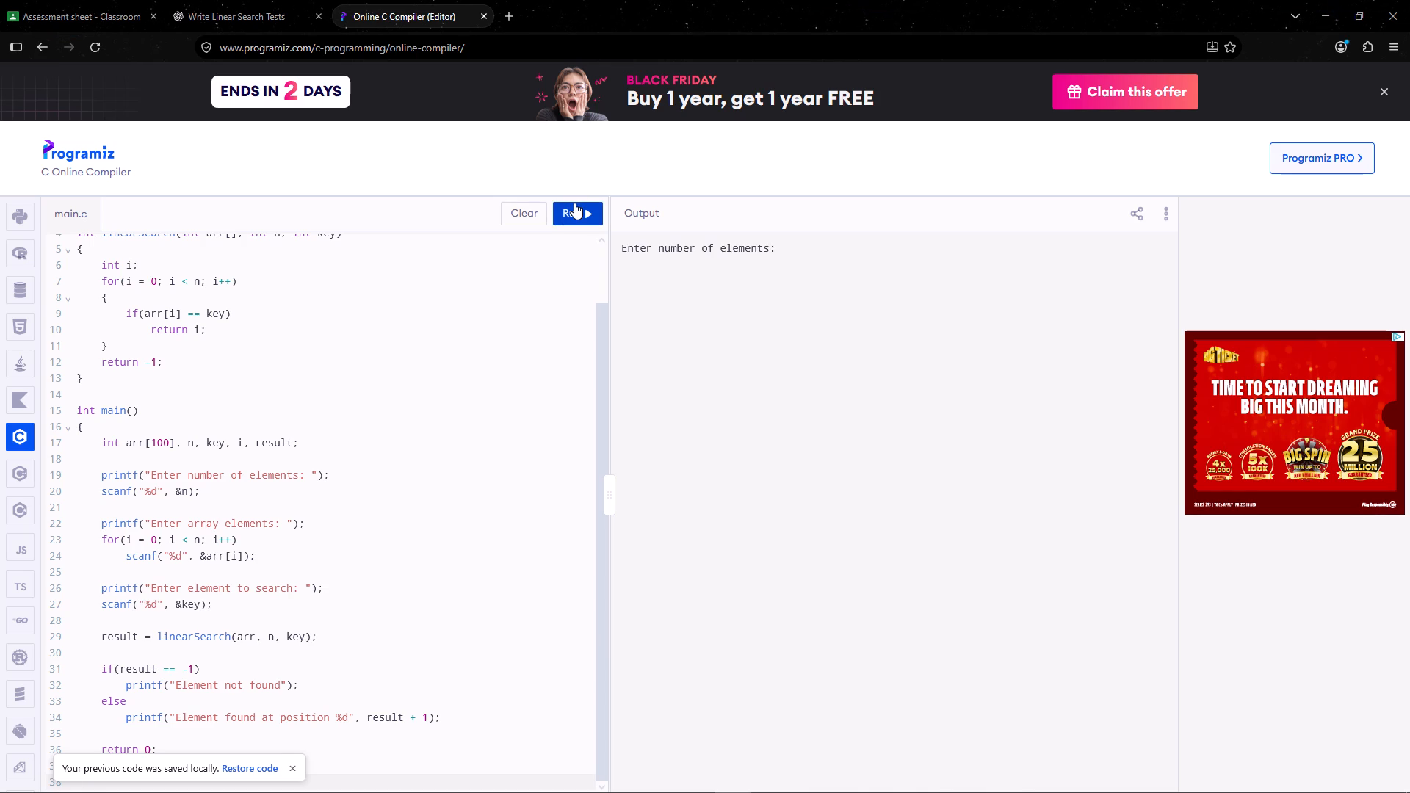
key("Left")
key("Return")
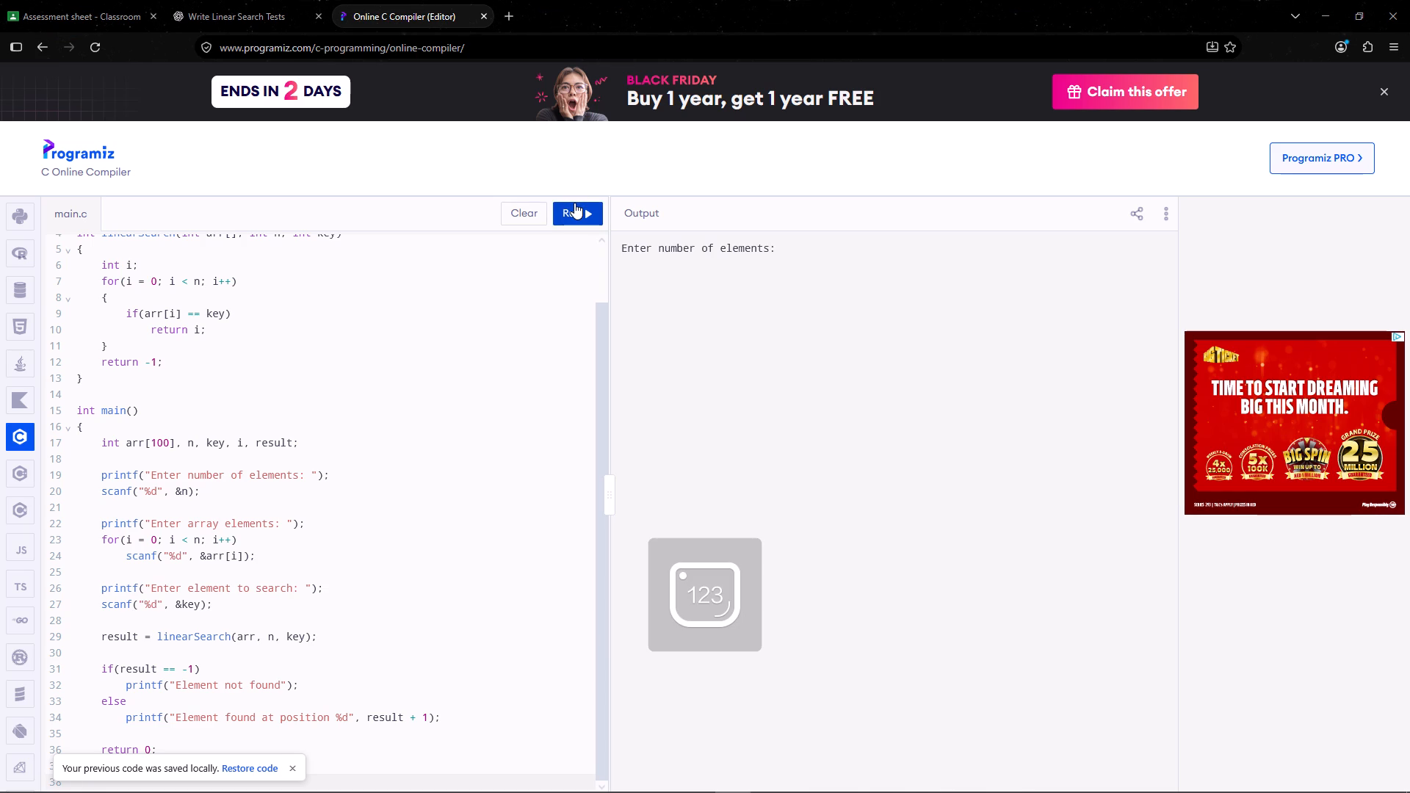
key("4")
key("Return")
type("12")
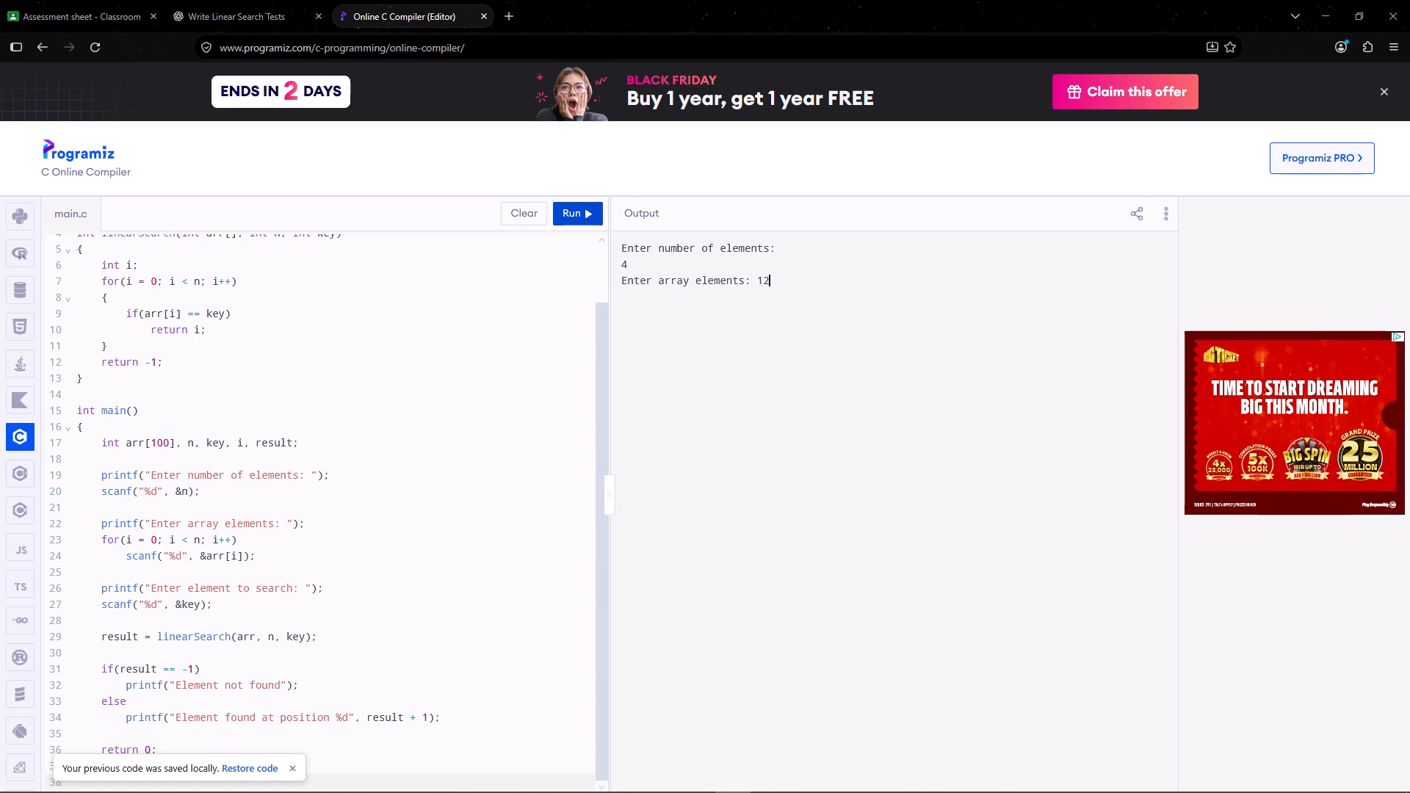
key("space")
type("22 33 443")
key("BackSpace")
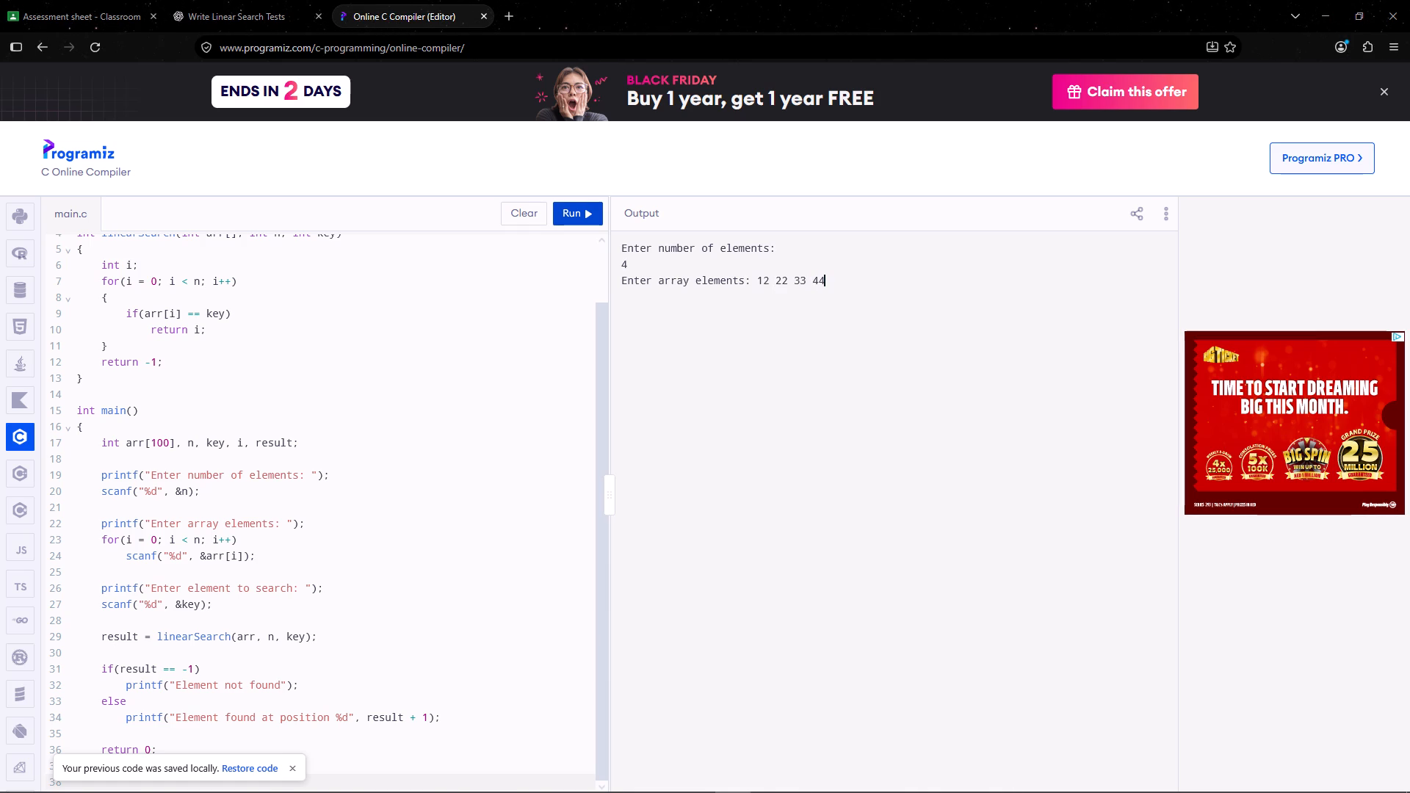
key("Return")
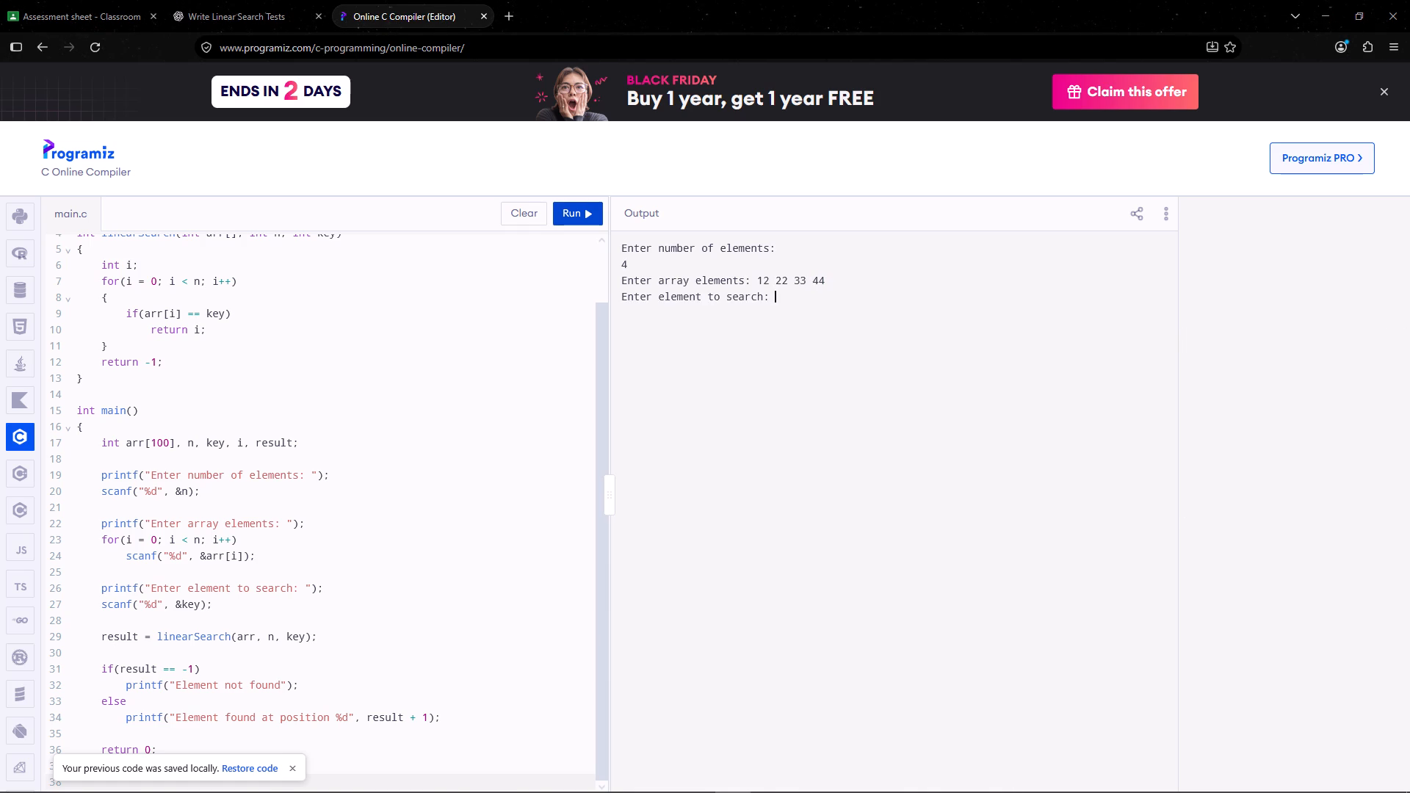
type("22")
key("Return")
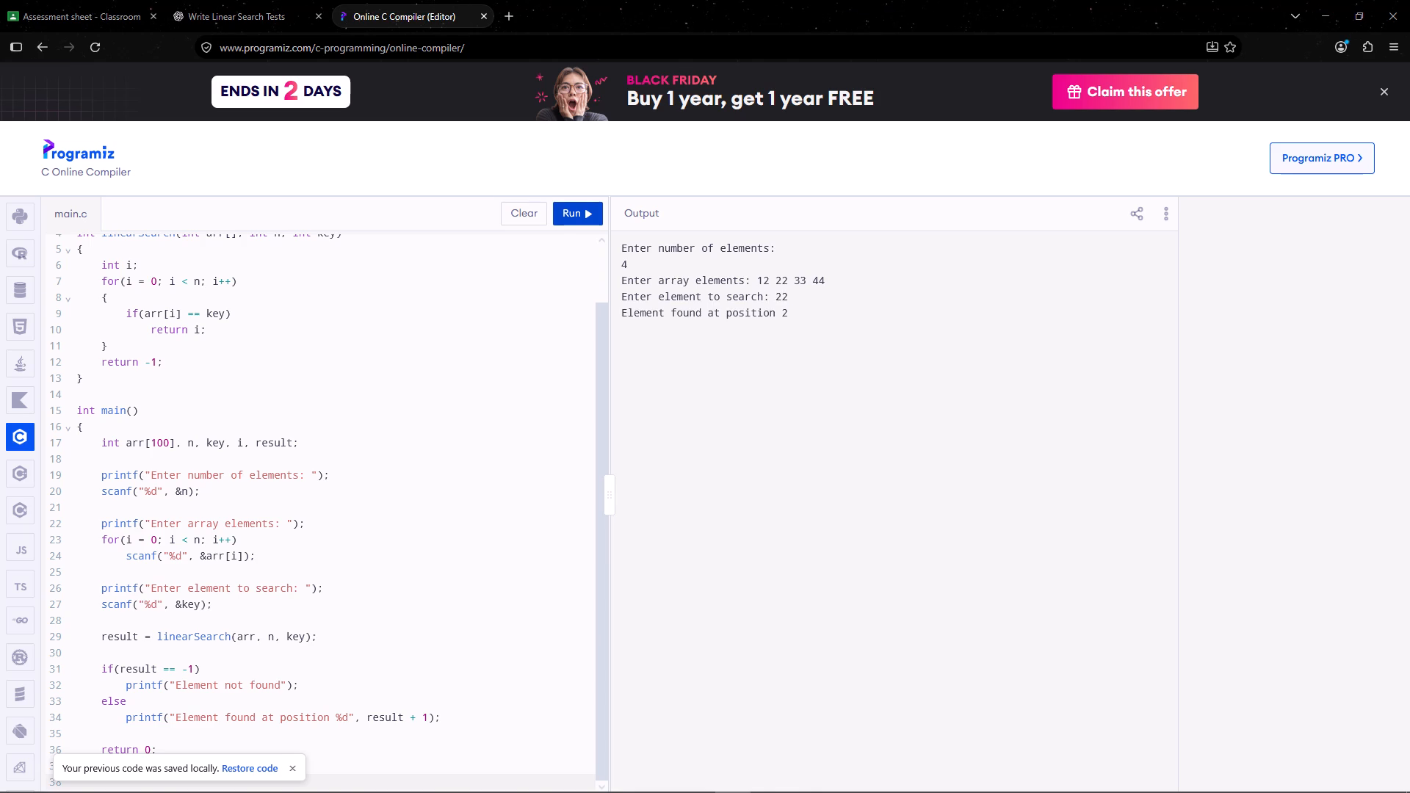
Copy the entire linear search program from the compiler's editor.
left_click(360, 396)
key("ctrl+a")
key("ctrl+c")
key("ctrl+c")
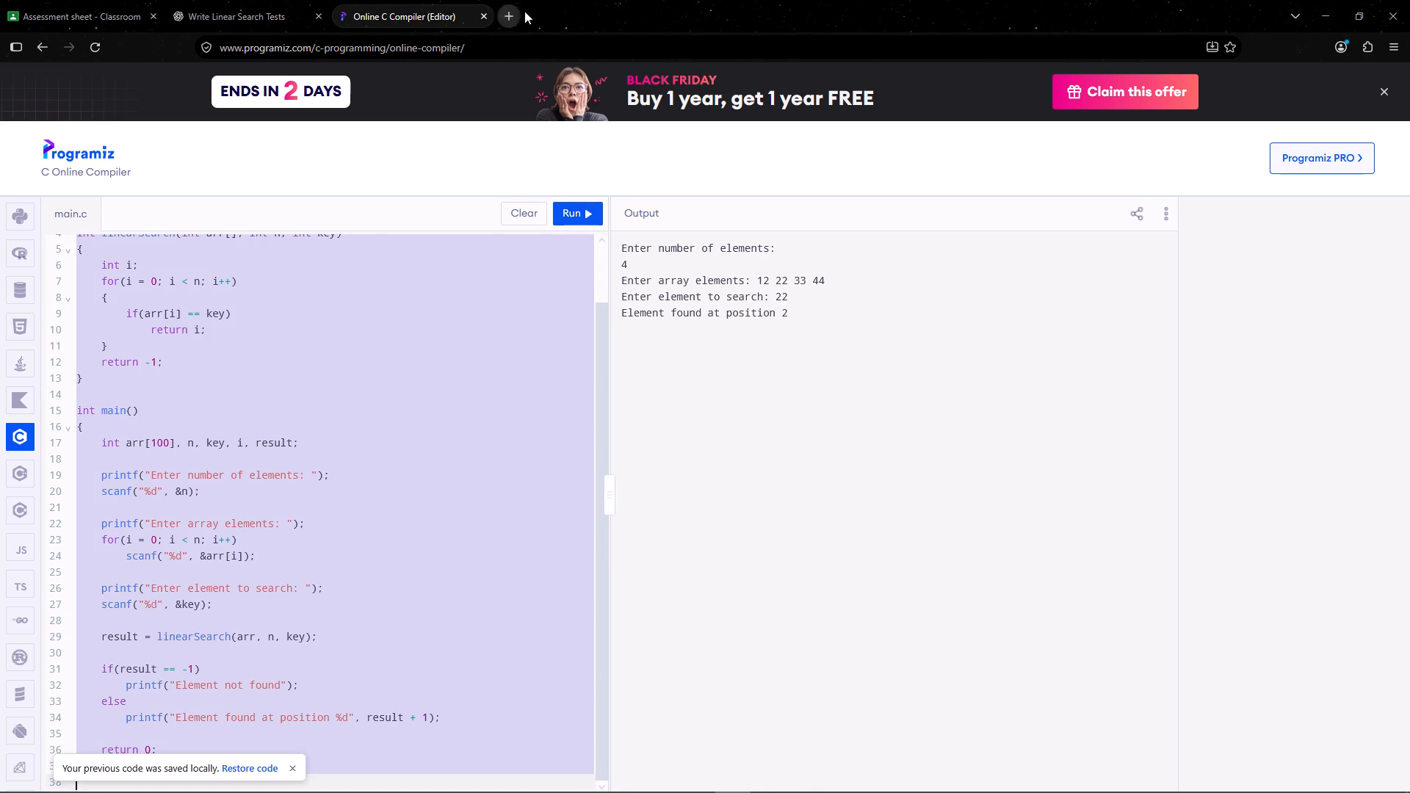
In a new tab, search for "google docs", open Google Docs and go to its home page of documents.
left_click(512, 11)
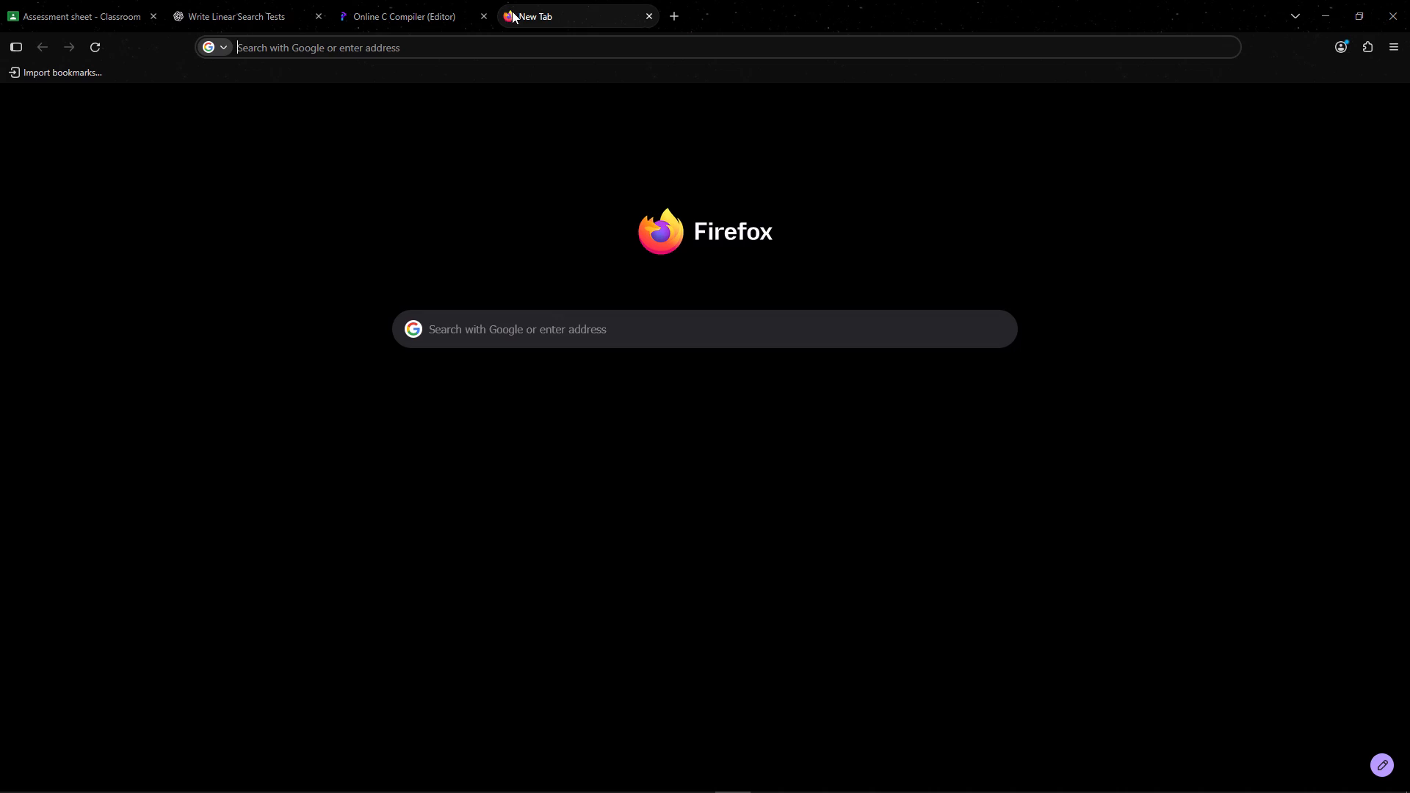
type("google")
key("space")
type("docs")
key("Return")
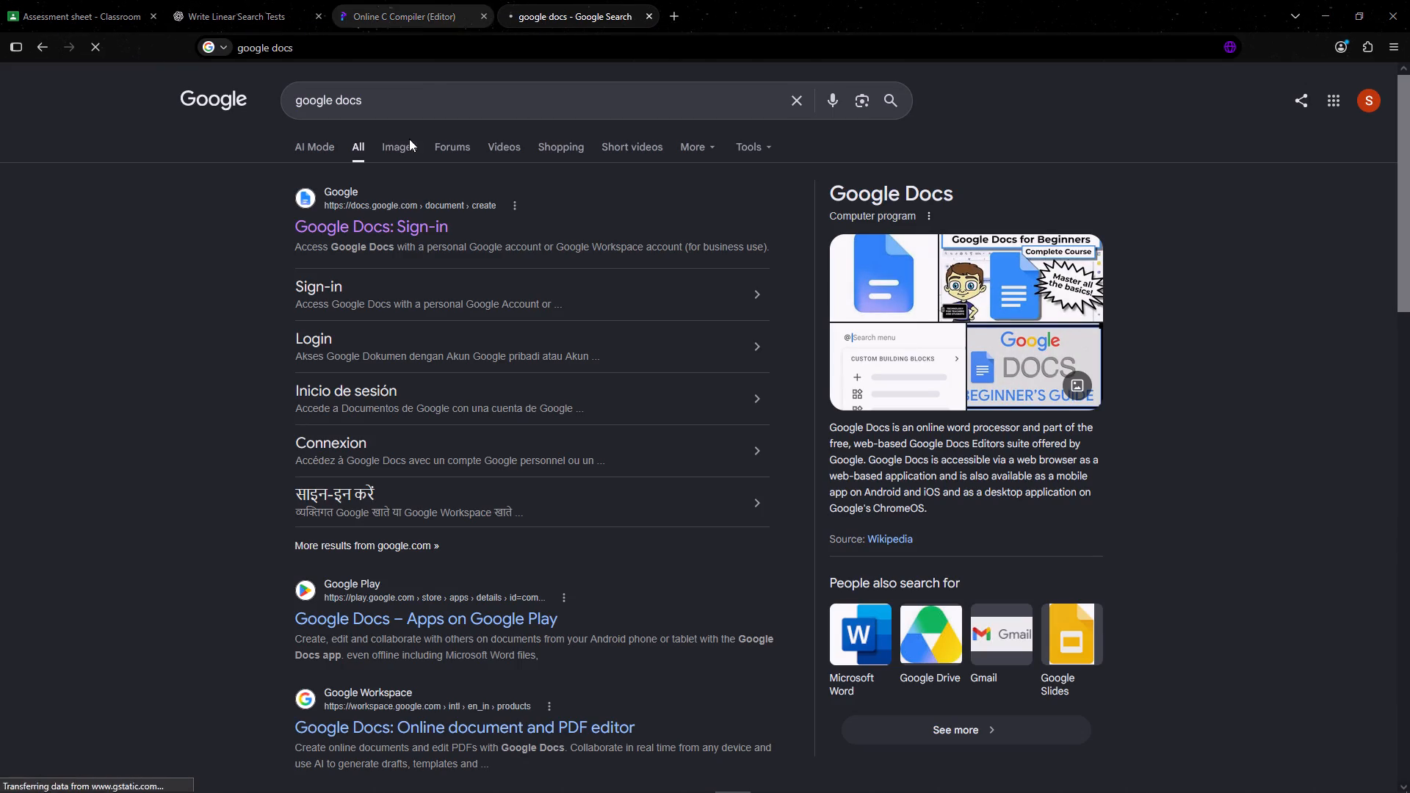
left_click(414, 208)
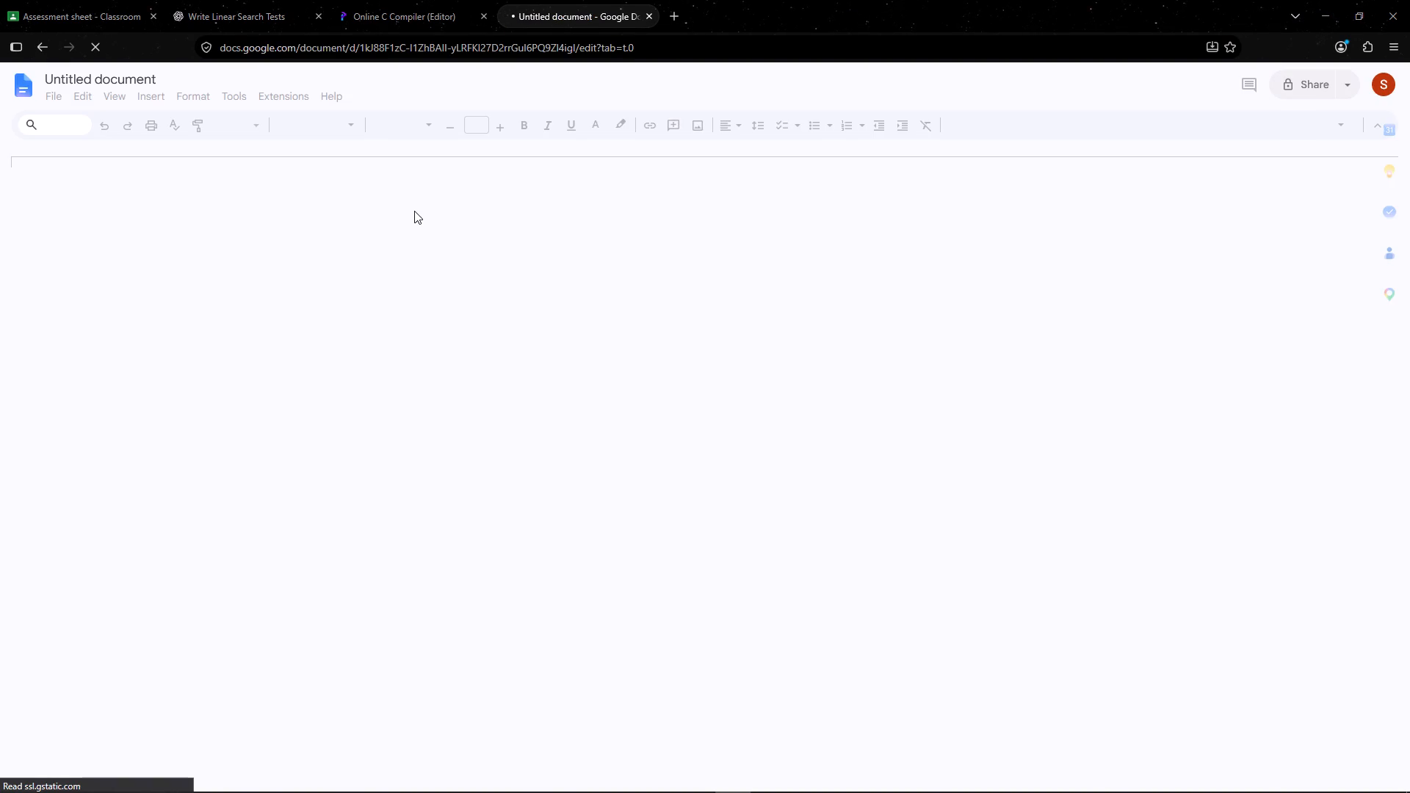
left_click(21, 88)
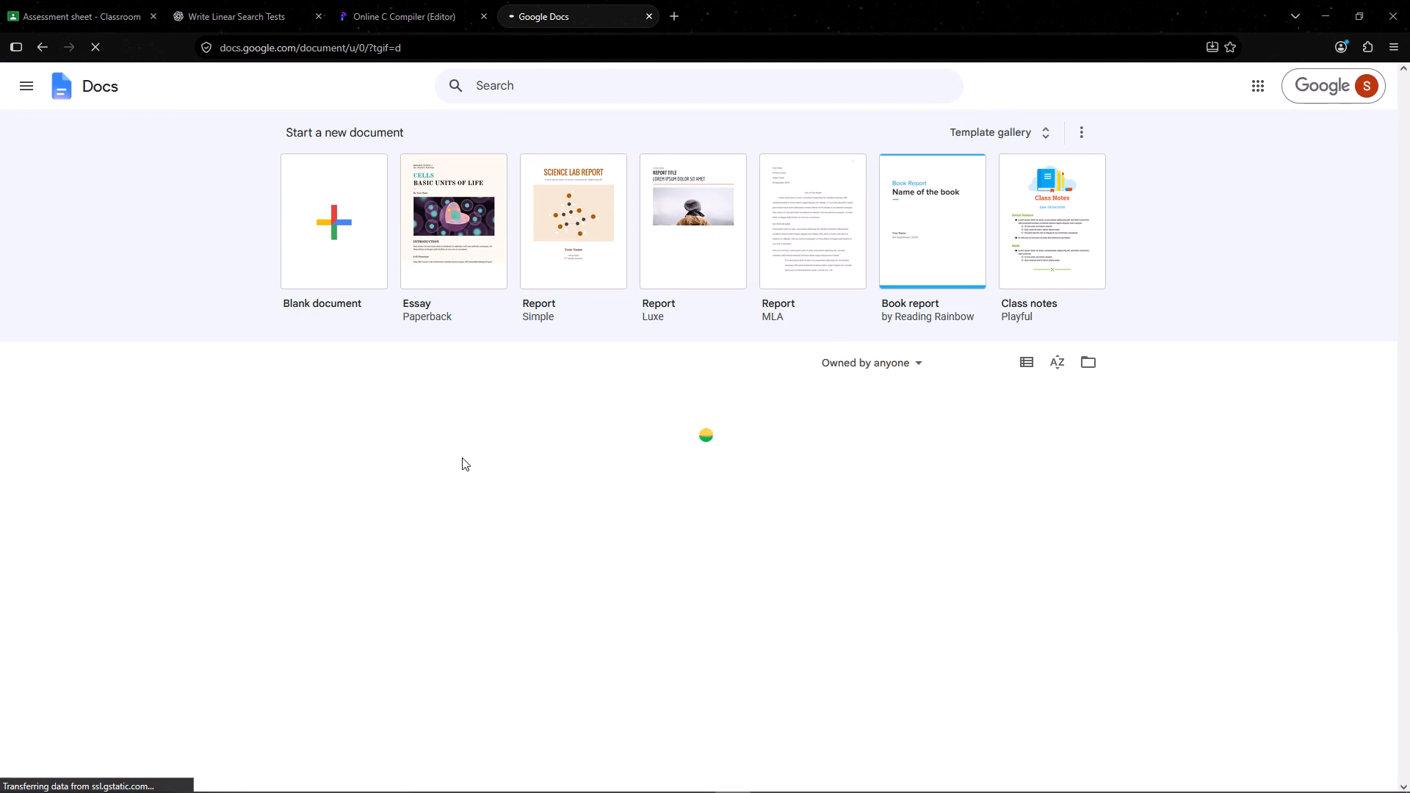
Look through the recent documents and open Experiment-4, the class diagram document, as the base for the practical.
left_click(399, 454)
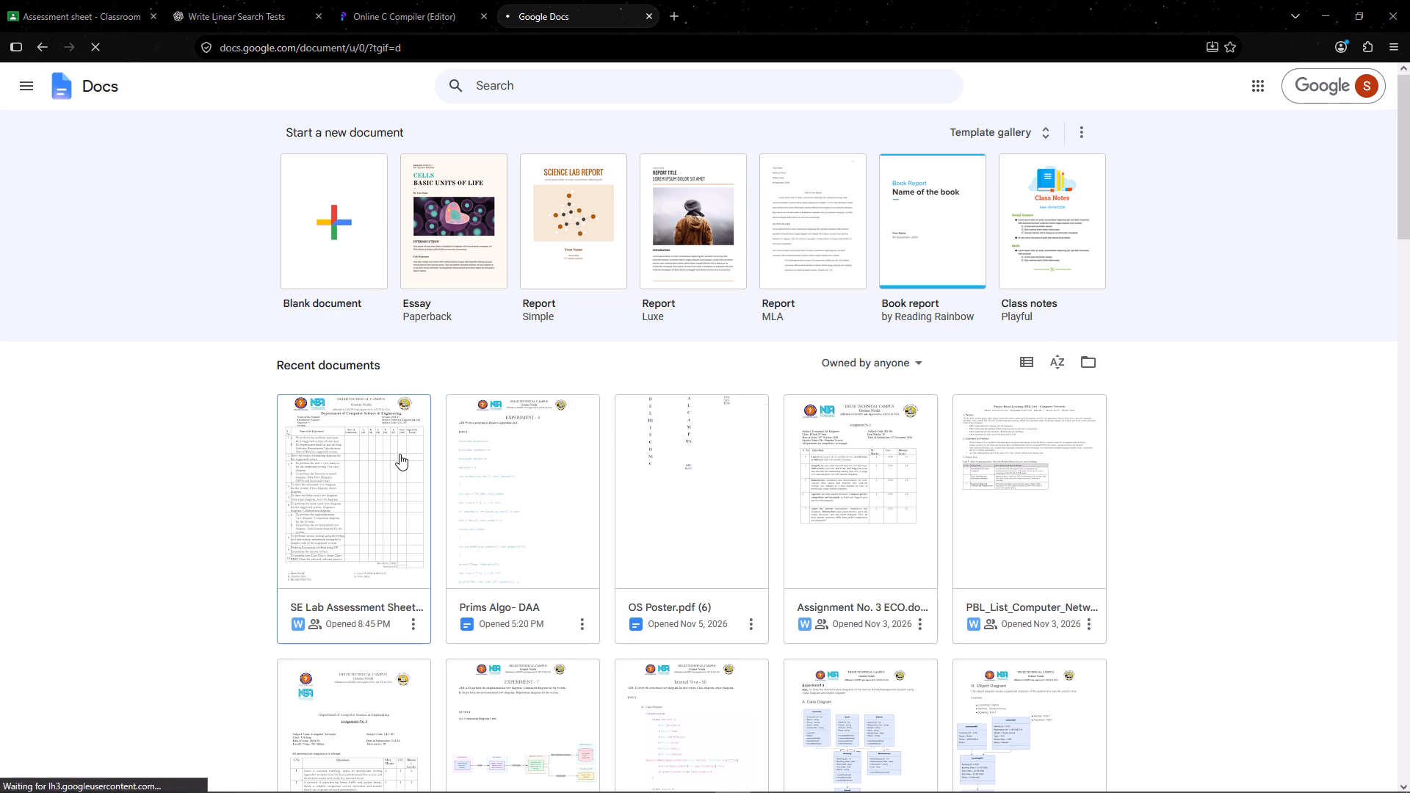
left_click(35, 51)
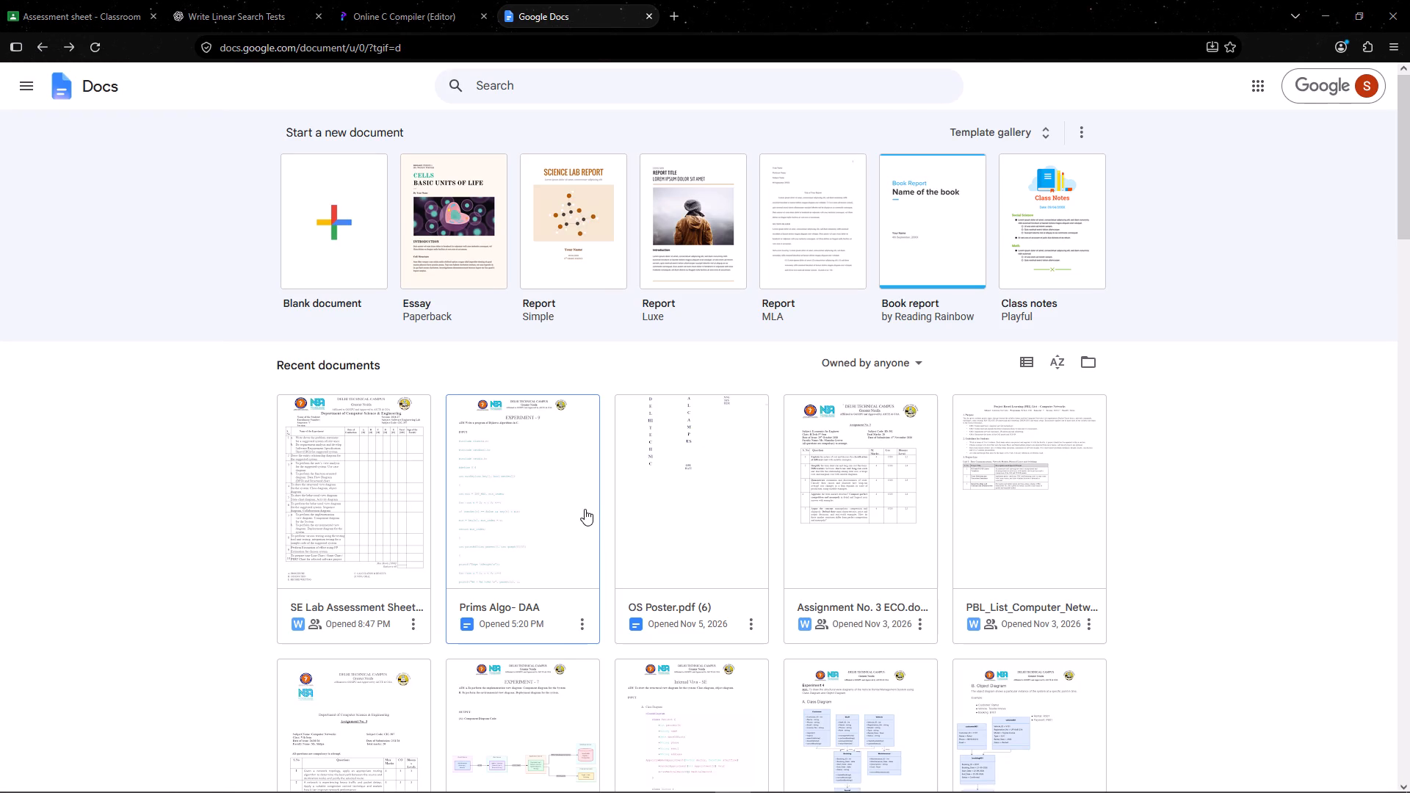
scroll(571, 498, "down", 1)
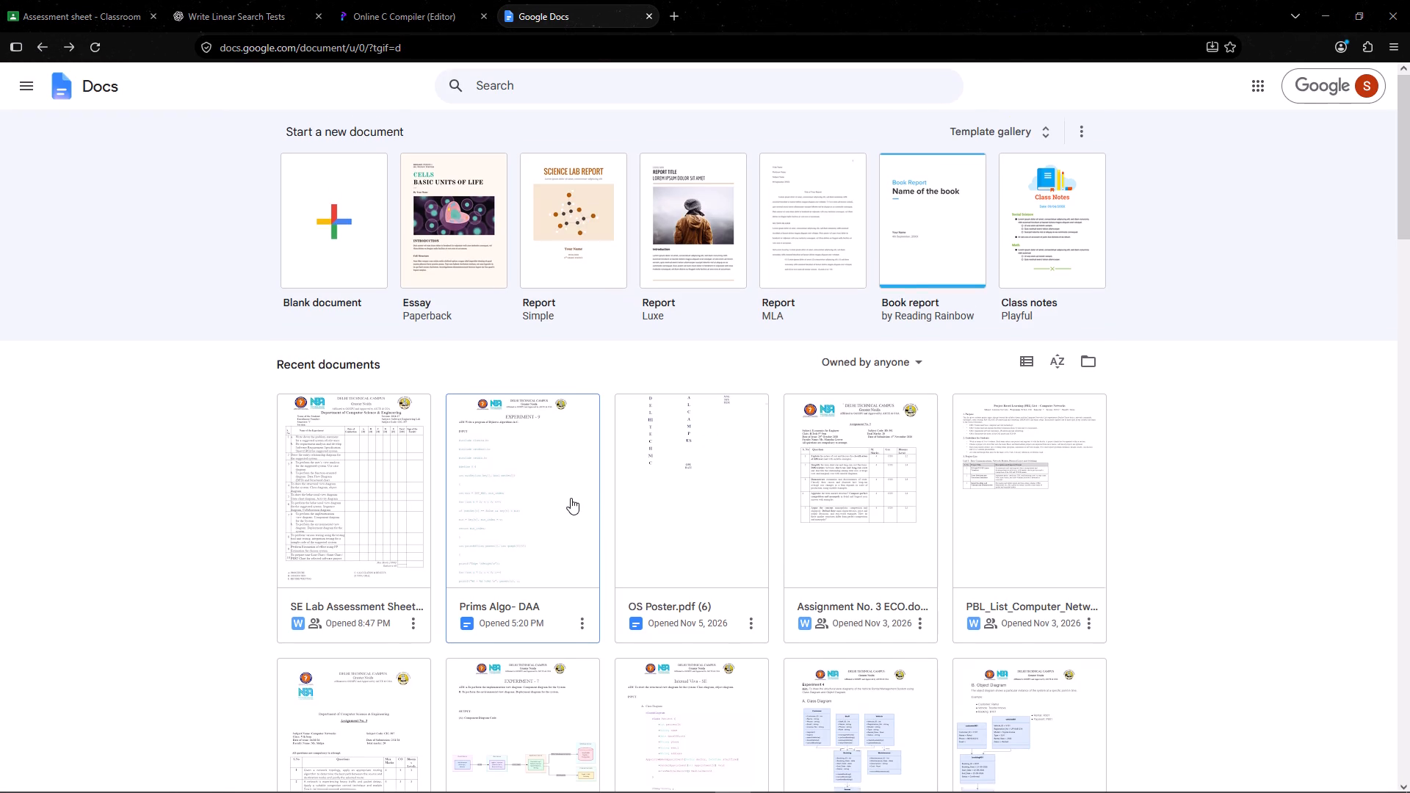
scroll(571, 498, "down", 5)
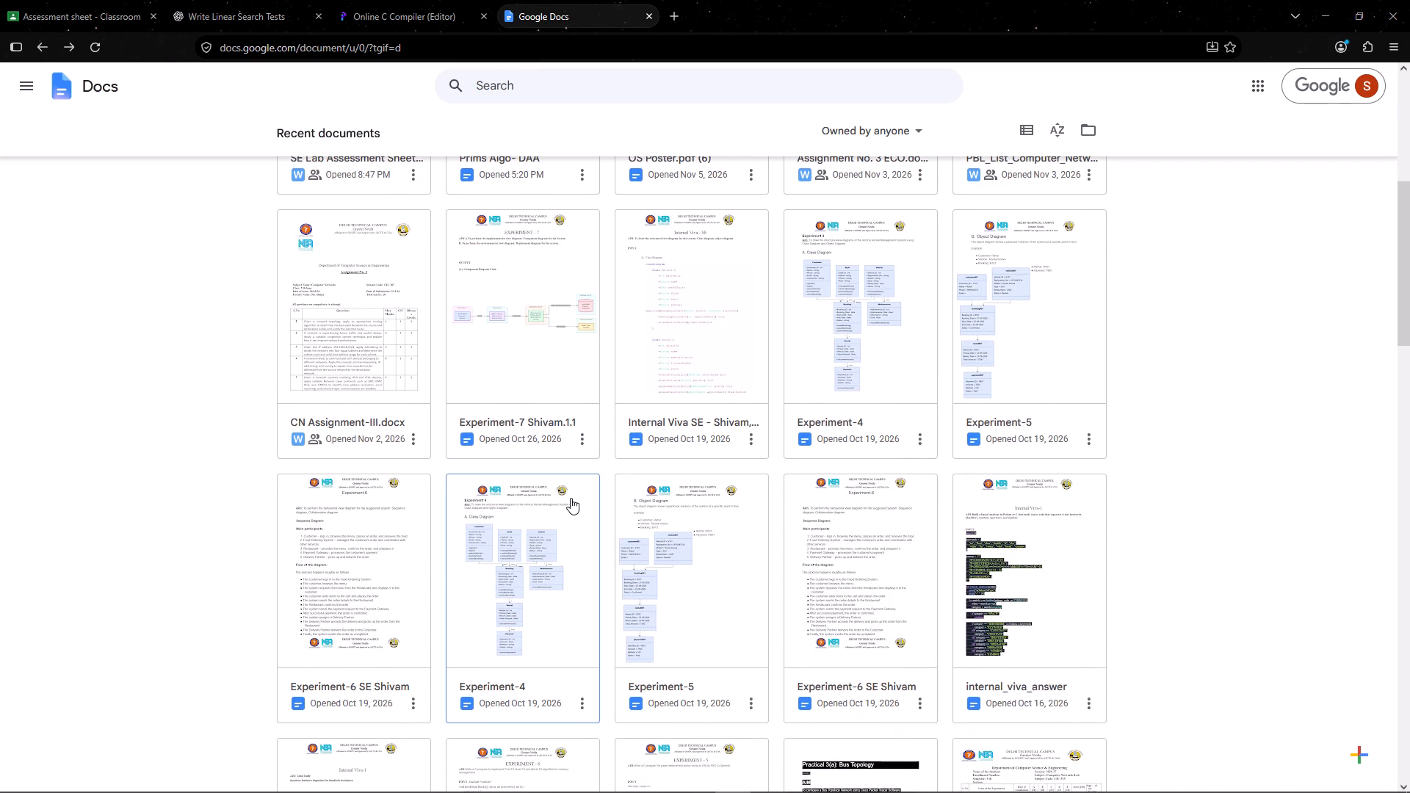
scroll(571, 498, "down", 4)
scroll(570, 498, "up", 2)
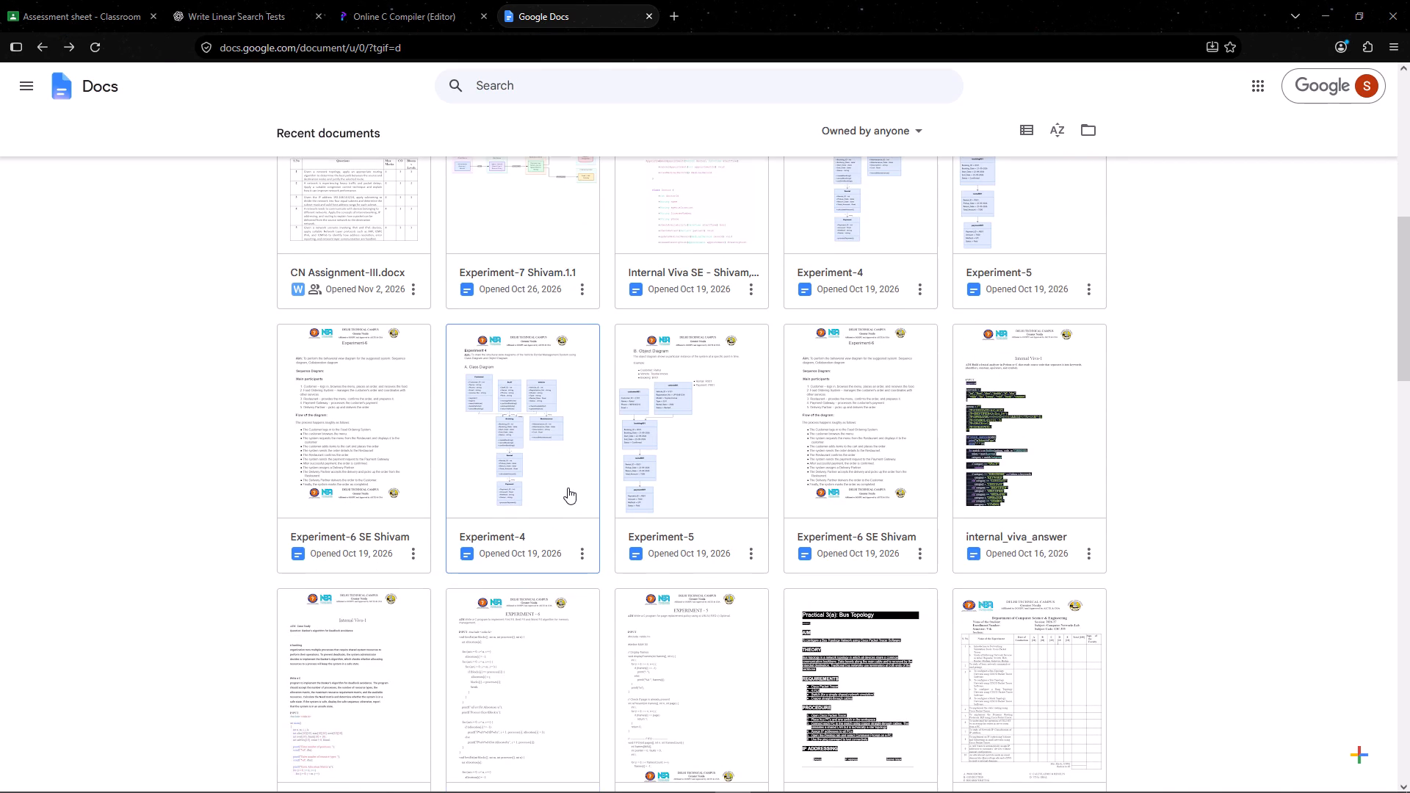
left_click(552, 455)
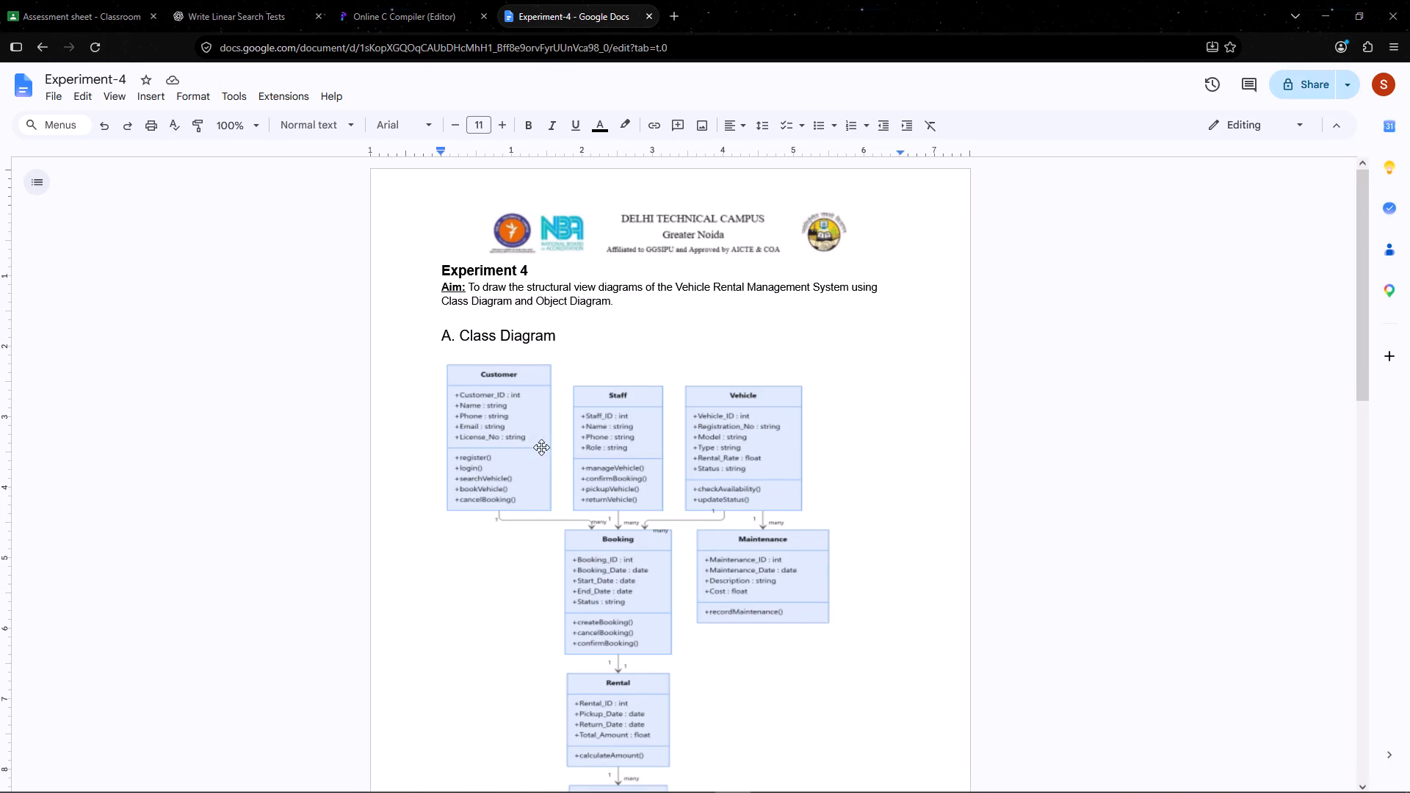
Check the assessment sheet for the experiment number and change the document's heading to "Experiment 8".
left_click(527, 270)
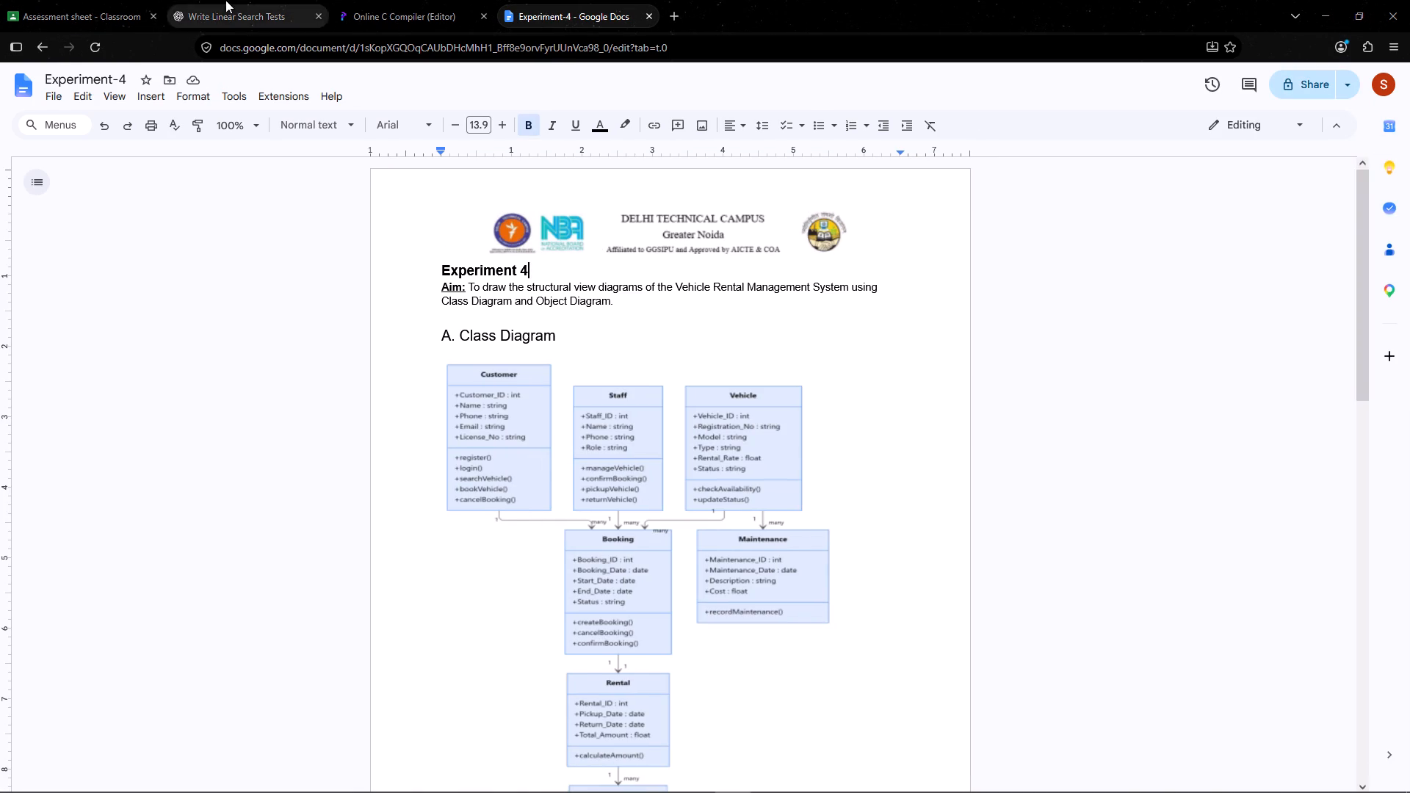
left_click(115, 0)
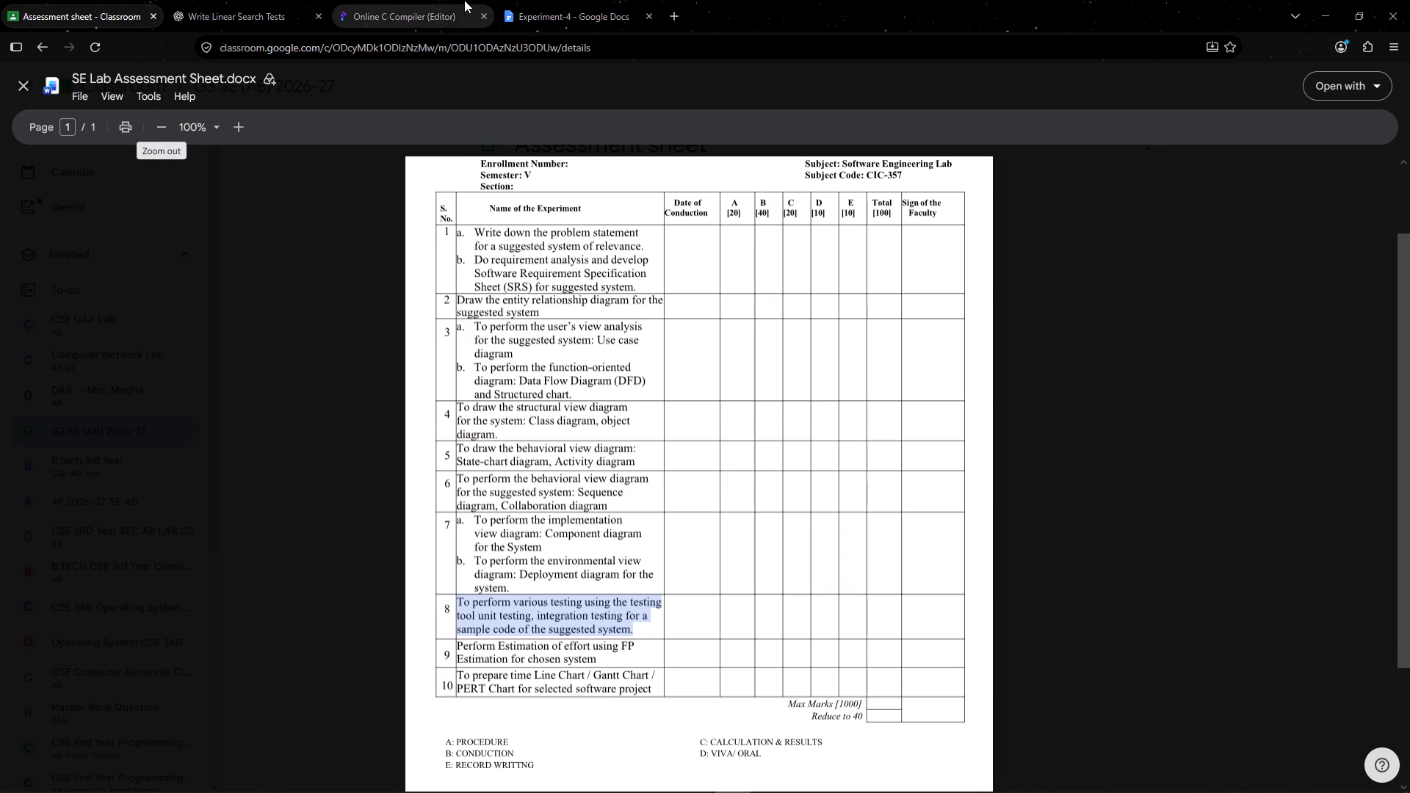
left_click(530, 0)
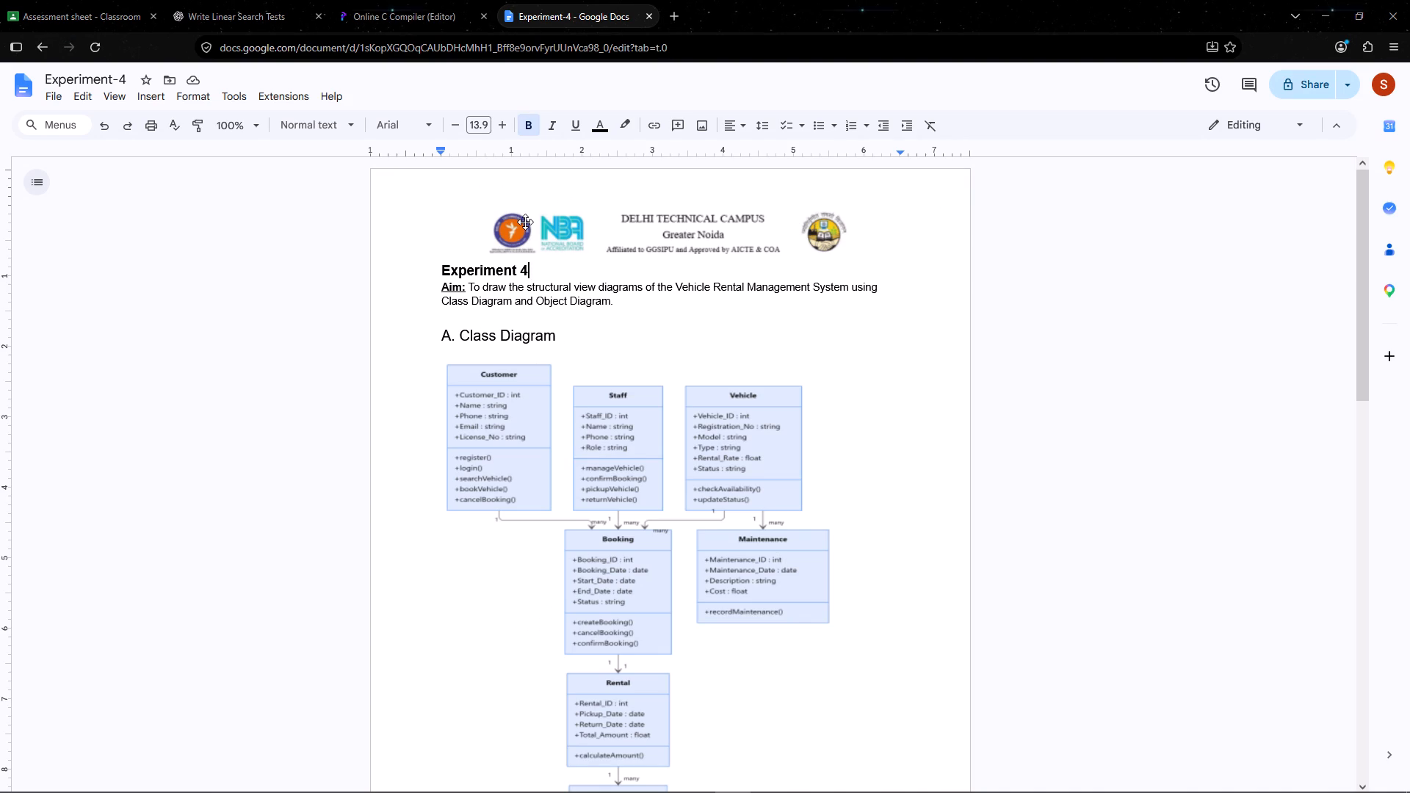
key("BackSpace")
key("8")
Copy experiment 8's description from the assessment sheet and replace the document's aim text with it.
left_click(51, 0)
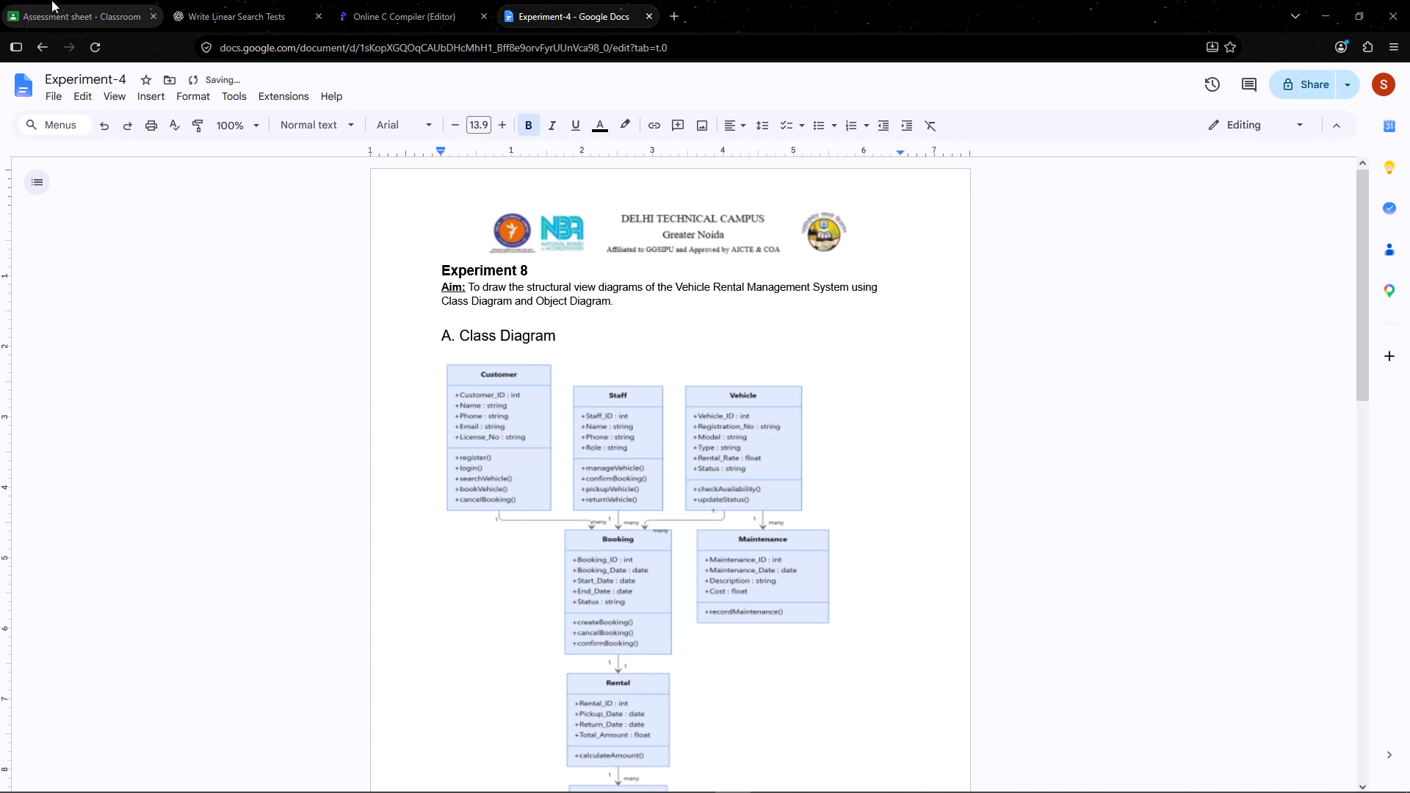
key("ctrl+c")
left_click(411, 0)
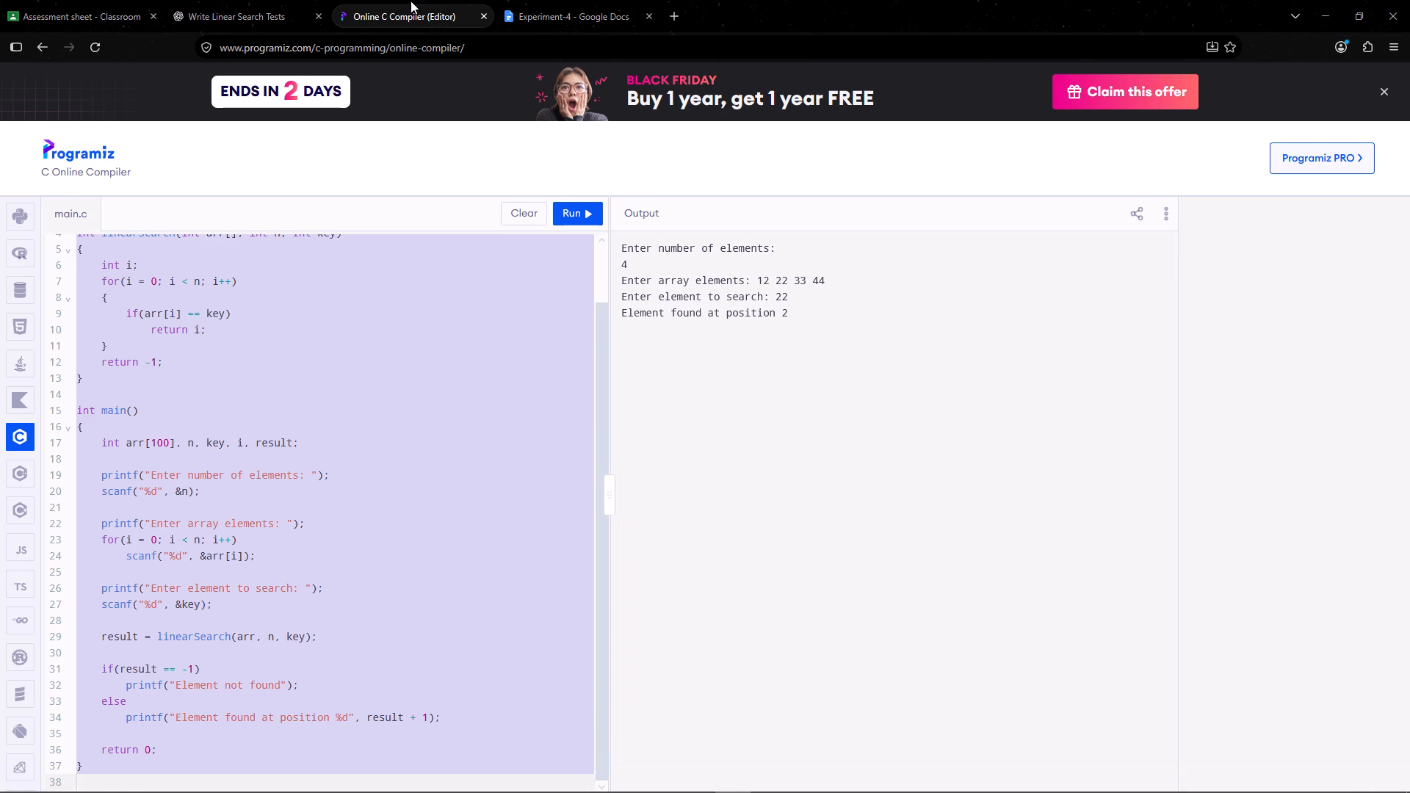
left_click(579, 0)
left_click_drag(611, 302, 488, 303)
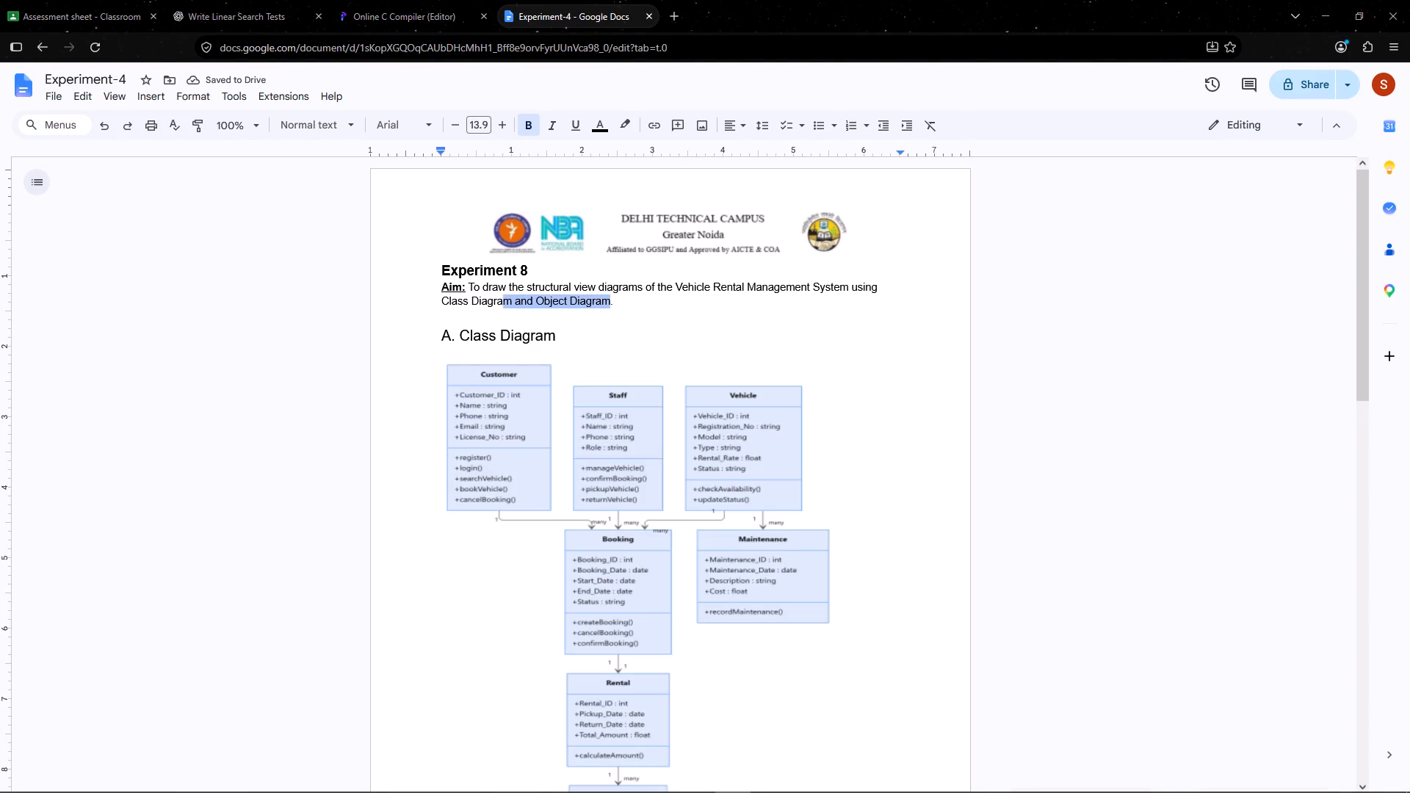
left_click_drag(488, 303, 466, 289)
key("ctrl+v")
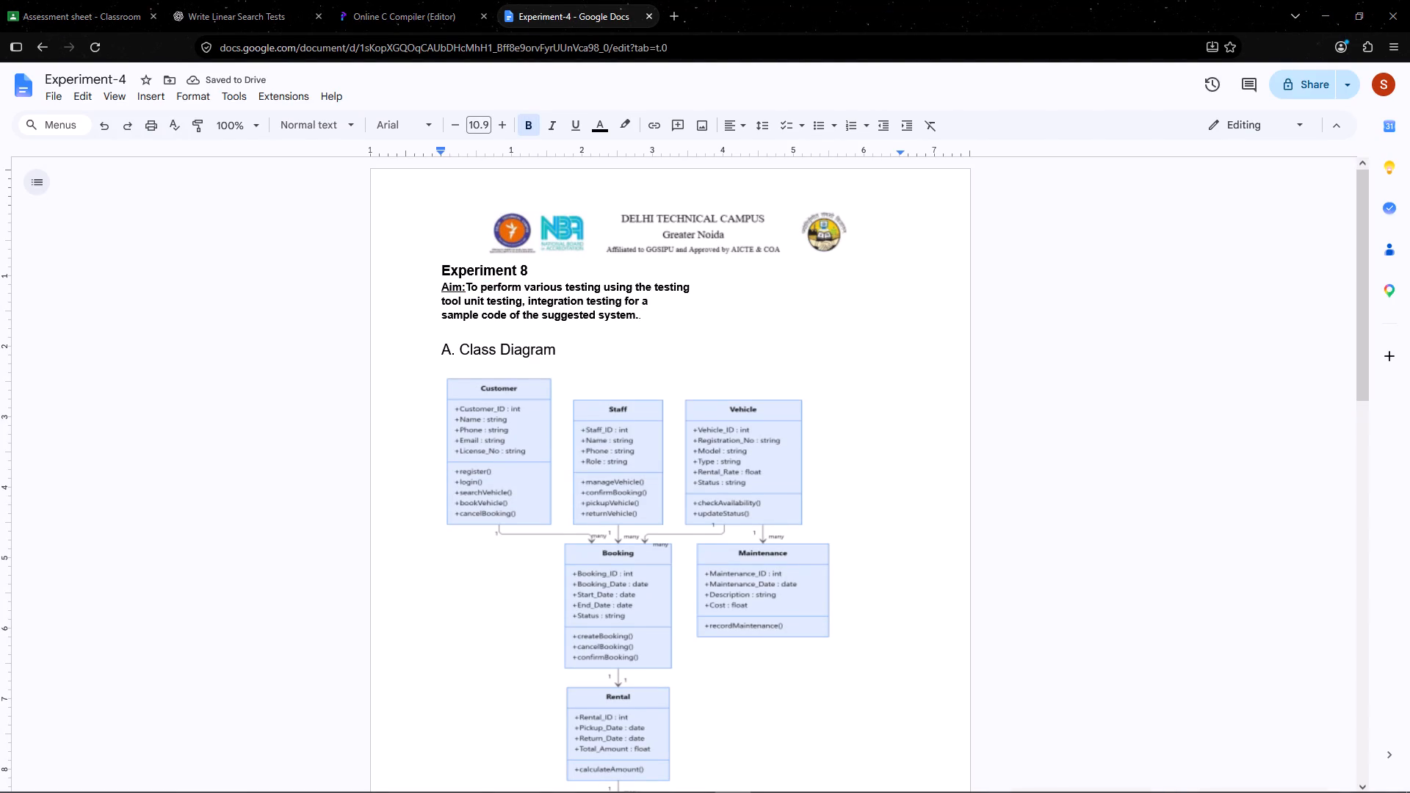
Remove the line breaks inside the pasted aim so it reads as one continuous sentence with correct spacing.
left_click(441, 318)
key("BackSpace")
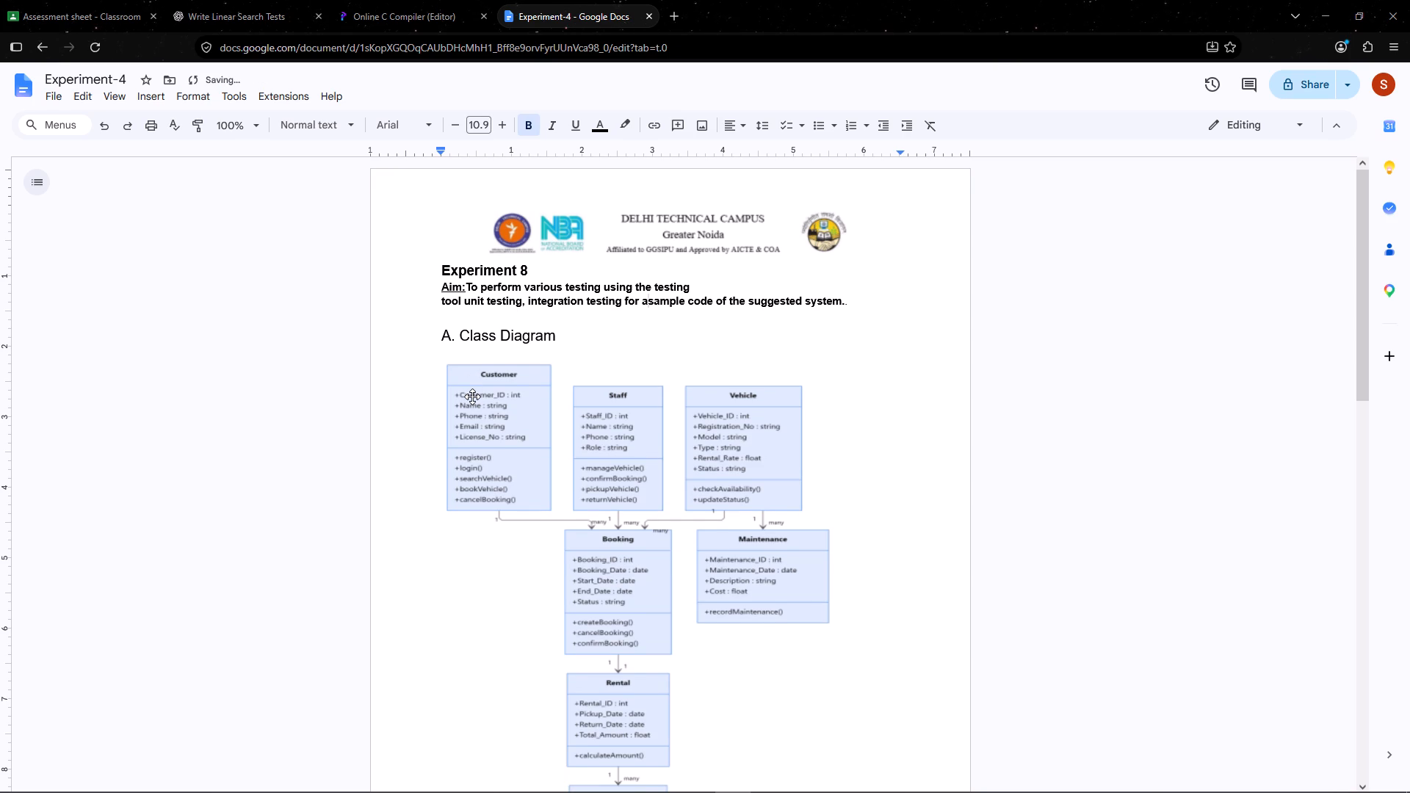
key("space")
left_click(438, 303)
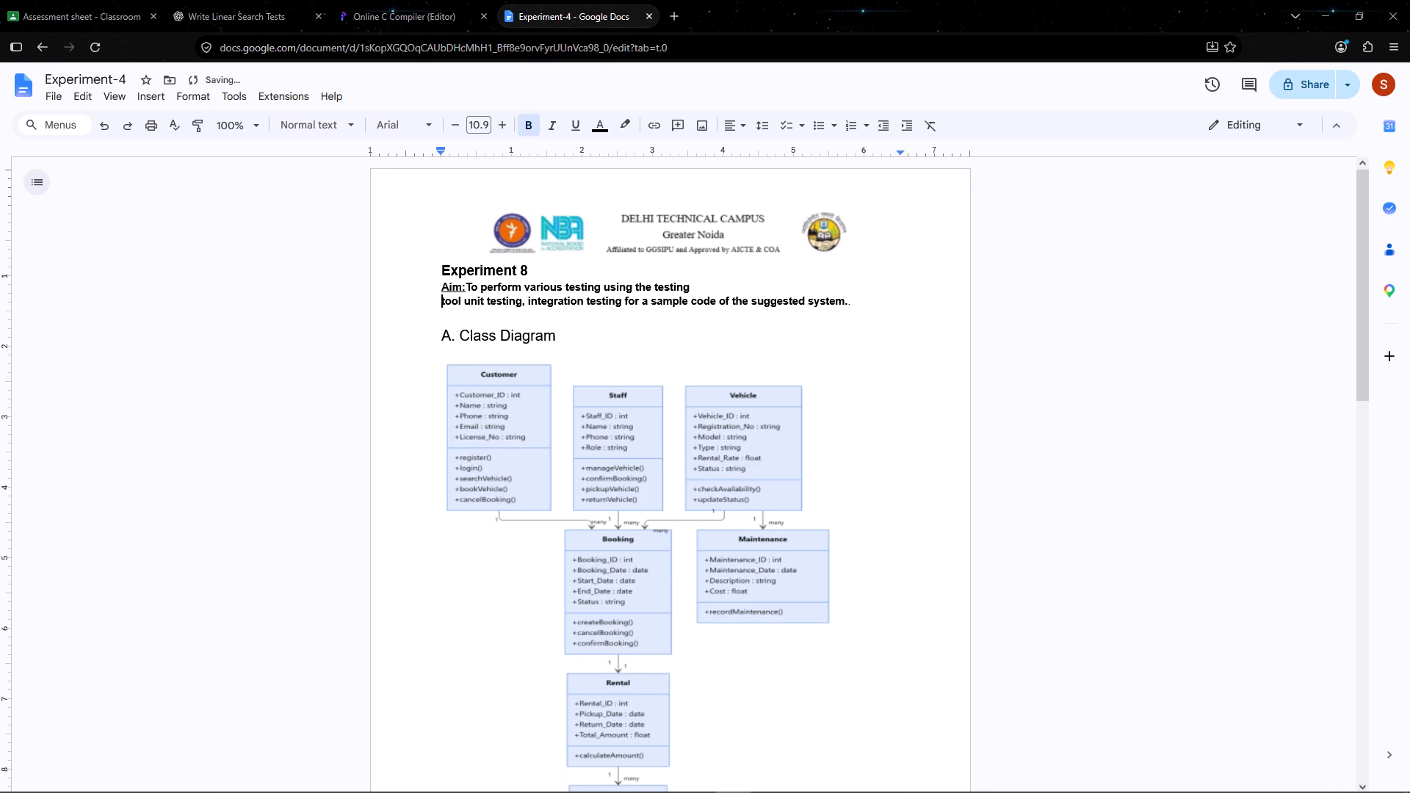
key("BackSpace")
key("BackSpace")
key("space")
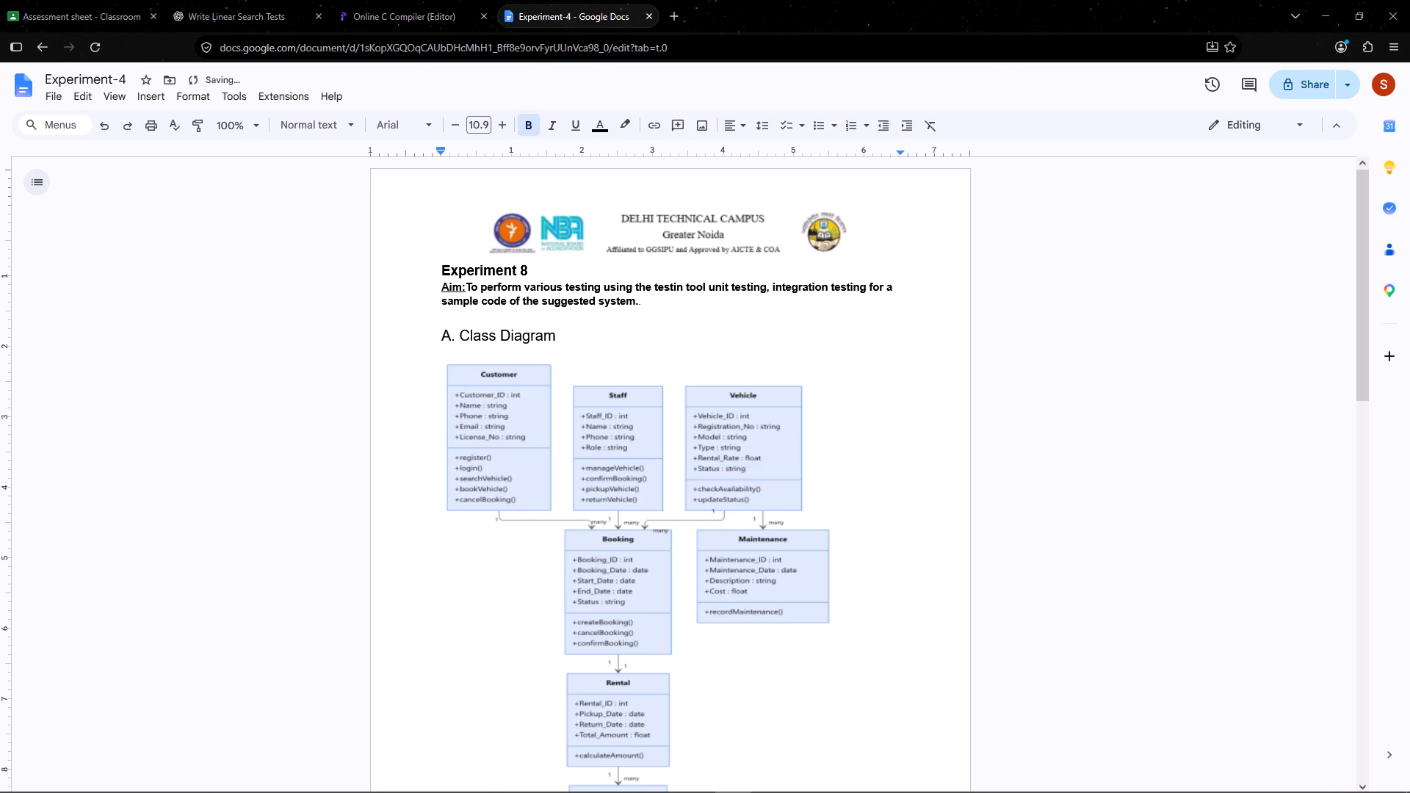
key("BackSpace")
type("g")
key("space")
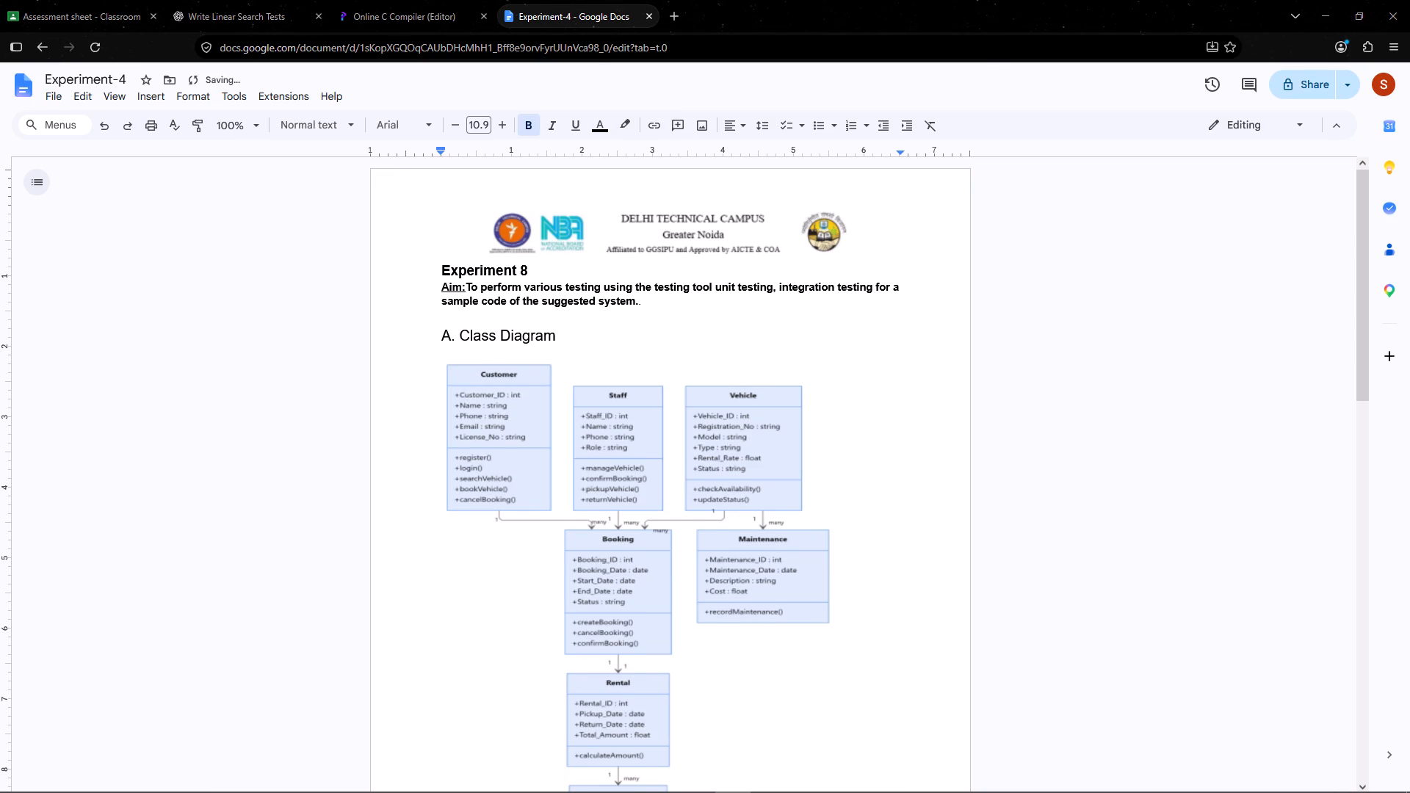
Remove the bold formatting from the aim sentence, keeping the "Aim:" label bold.
left_click_drag(463, 286, 560, 291)
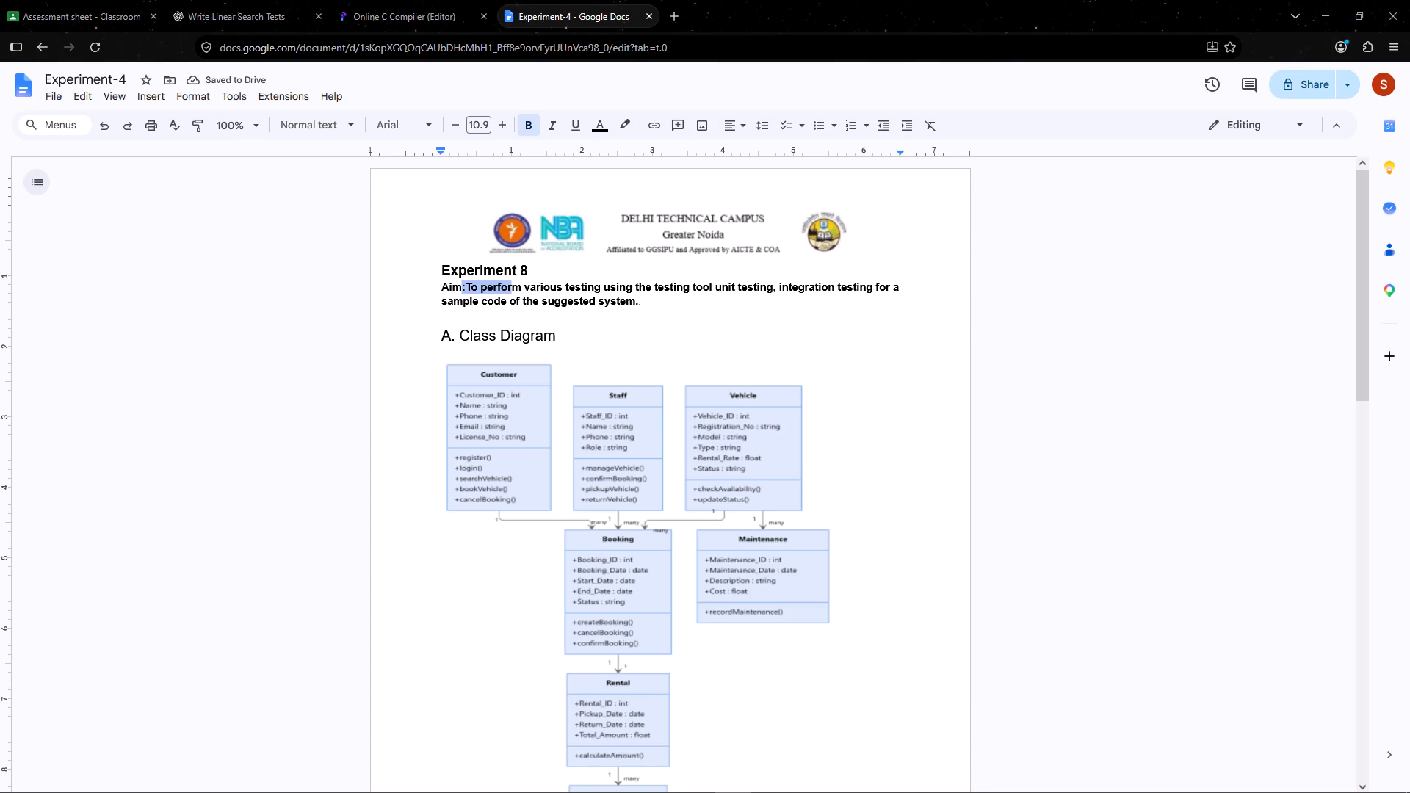
left_click_drag(560, 291, 658, 302)
key("ctrl+b")
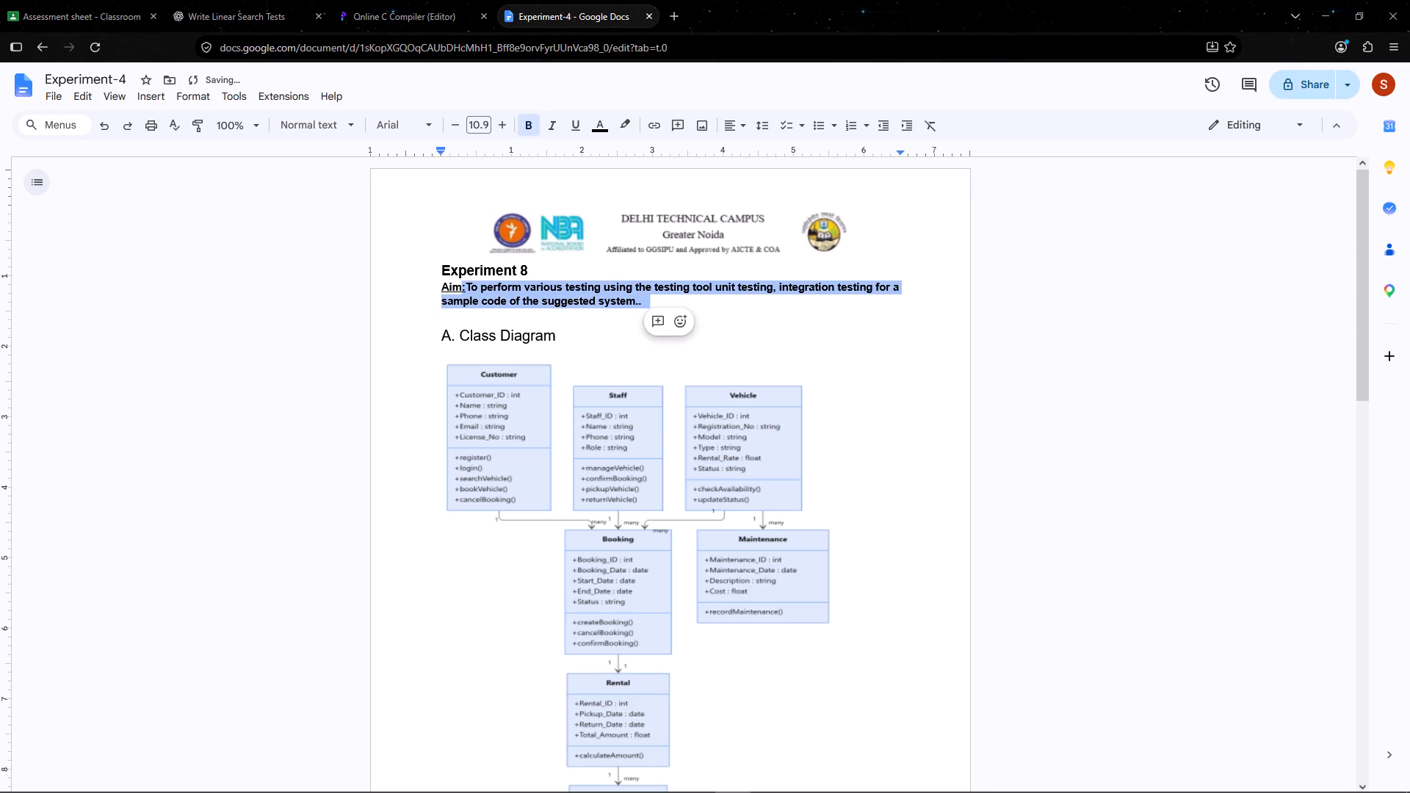
key("ctrl+b")
left_click(670, 313)
Delete all the old content below the aim, from the class diagram section through the end of the document.
scroll(670, 313, "down", 3)
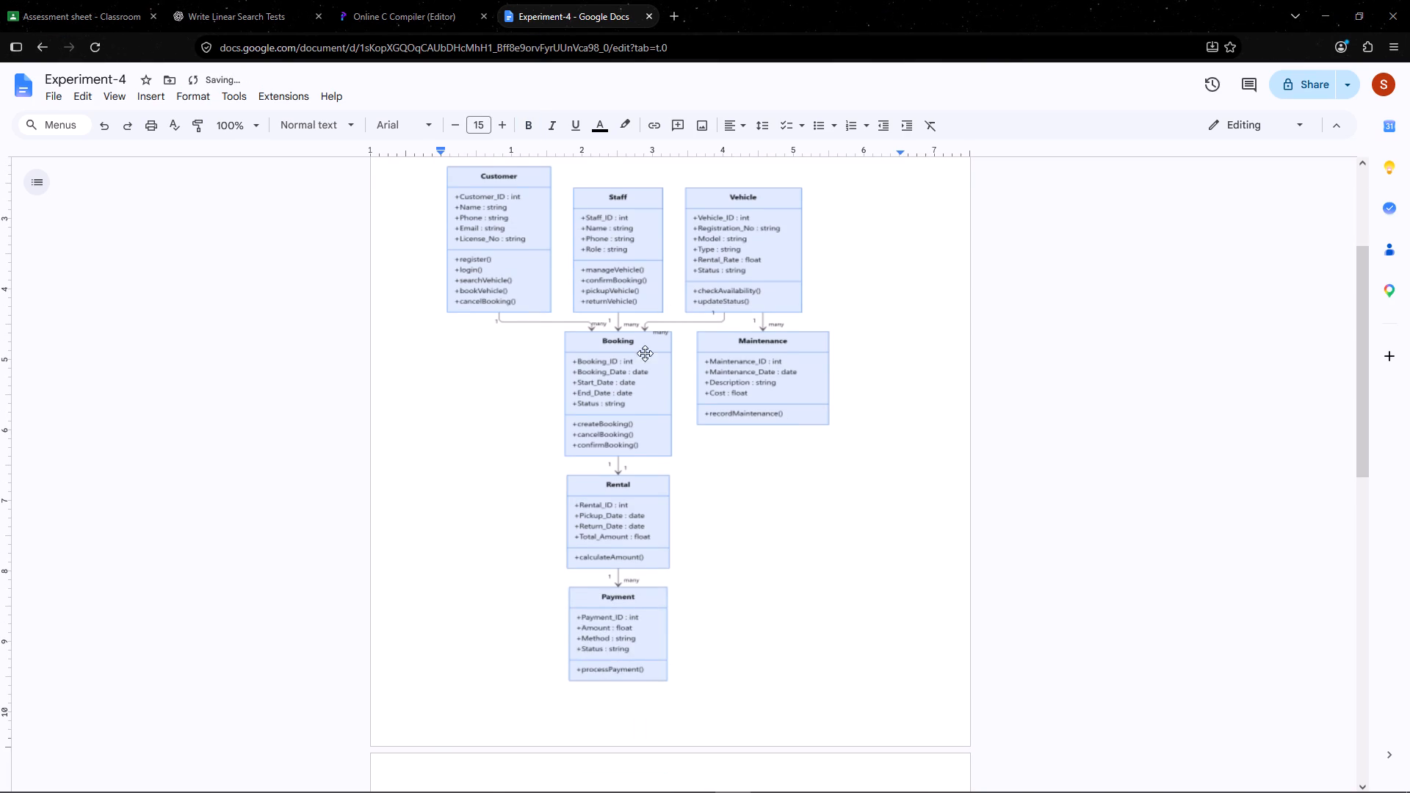
scroll(431, 246, "up", 2)
left_click_drag(433, 267, 587, 515)
scroll(587, 515, "down", 4)
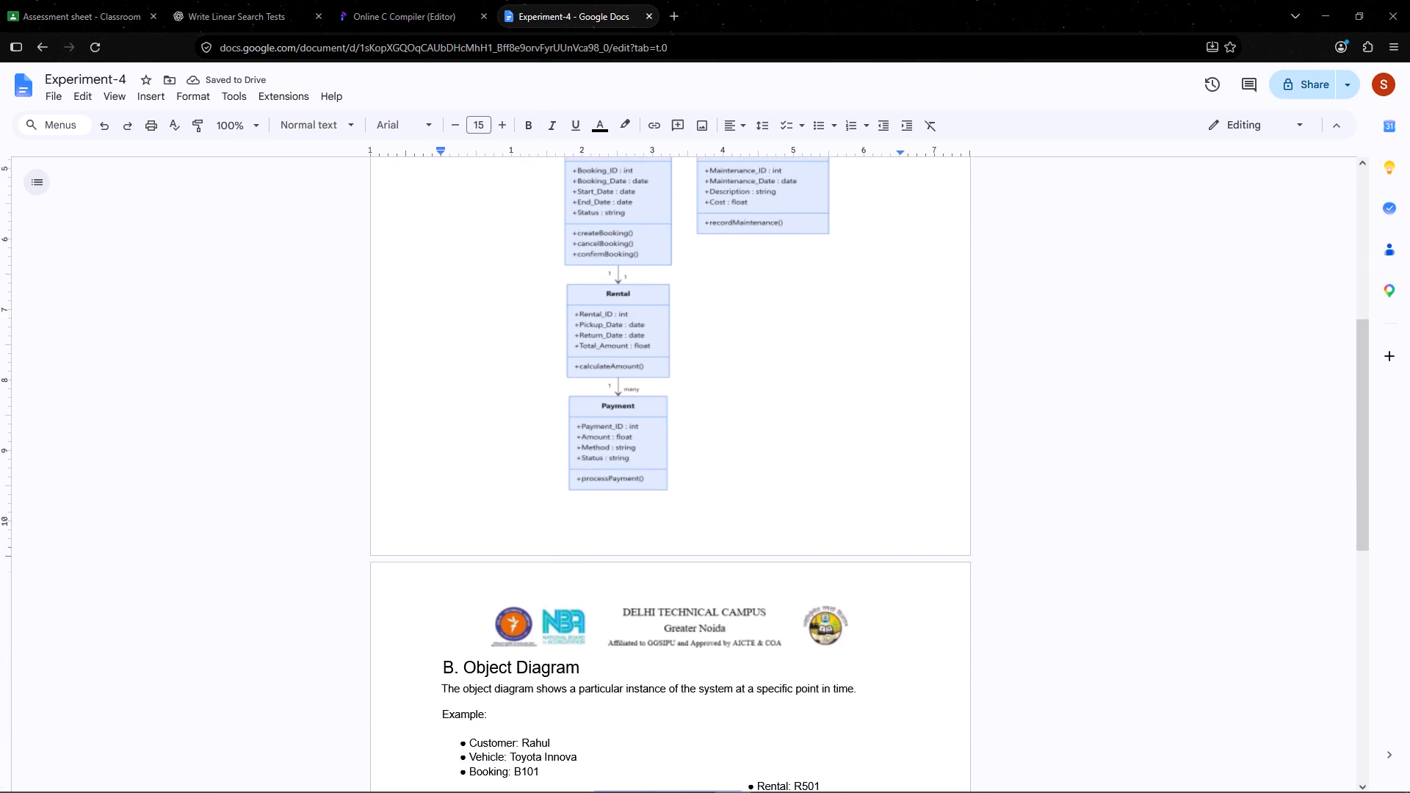
scroll(587, 515, "down", 3)
left_click_drag(587, 515, 928, 452)
scroll(587, 515, "down", 3)
scroll(928, 452, "down", 3)
key("Delete")
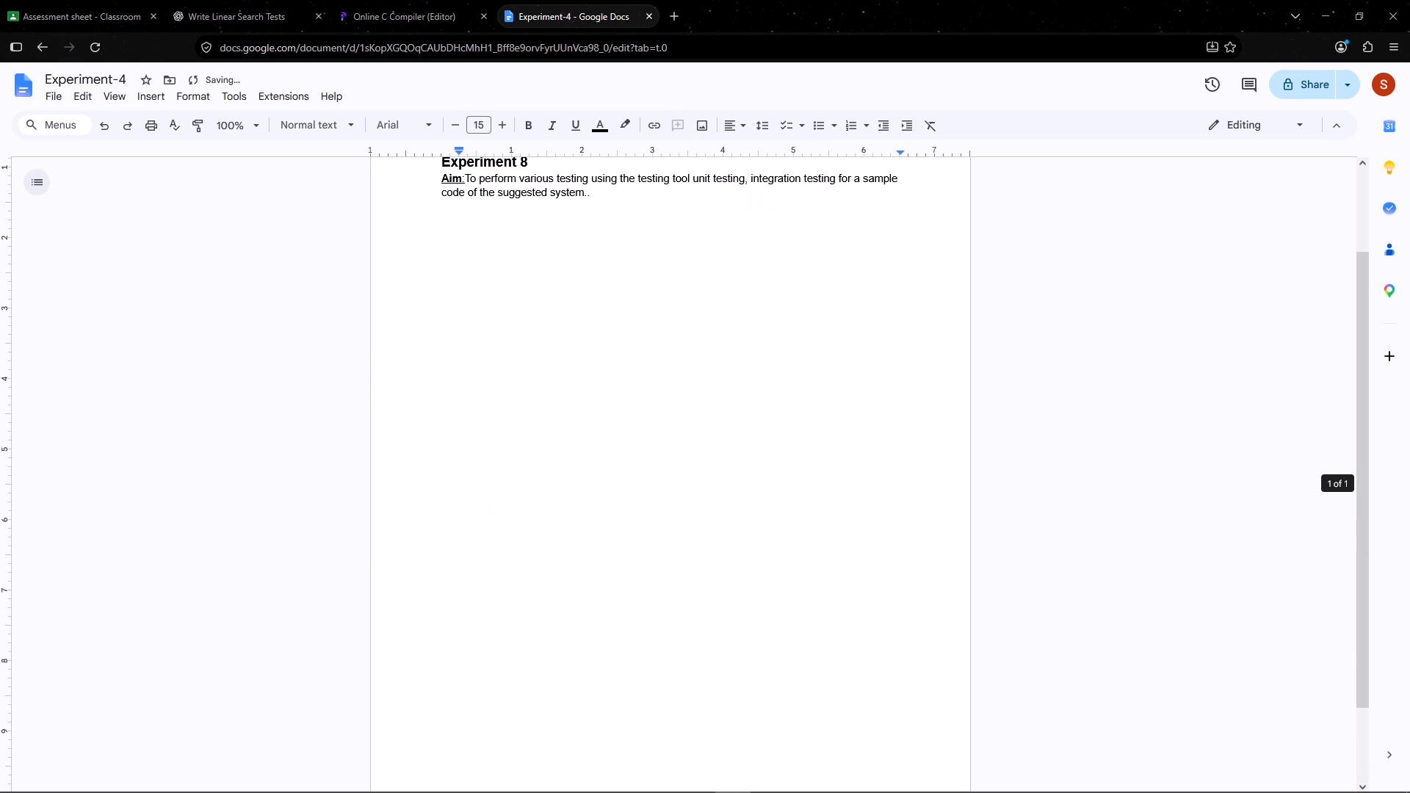
scroll(829, 369, "up", 3)
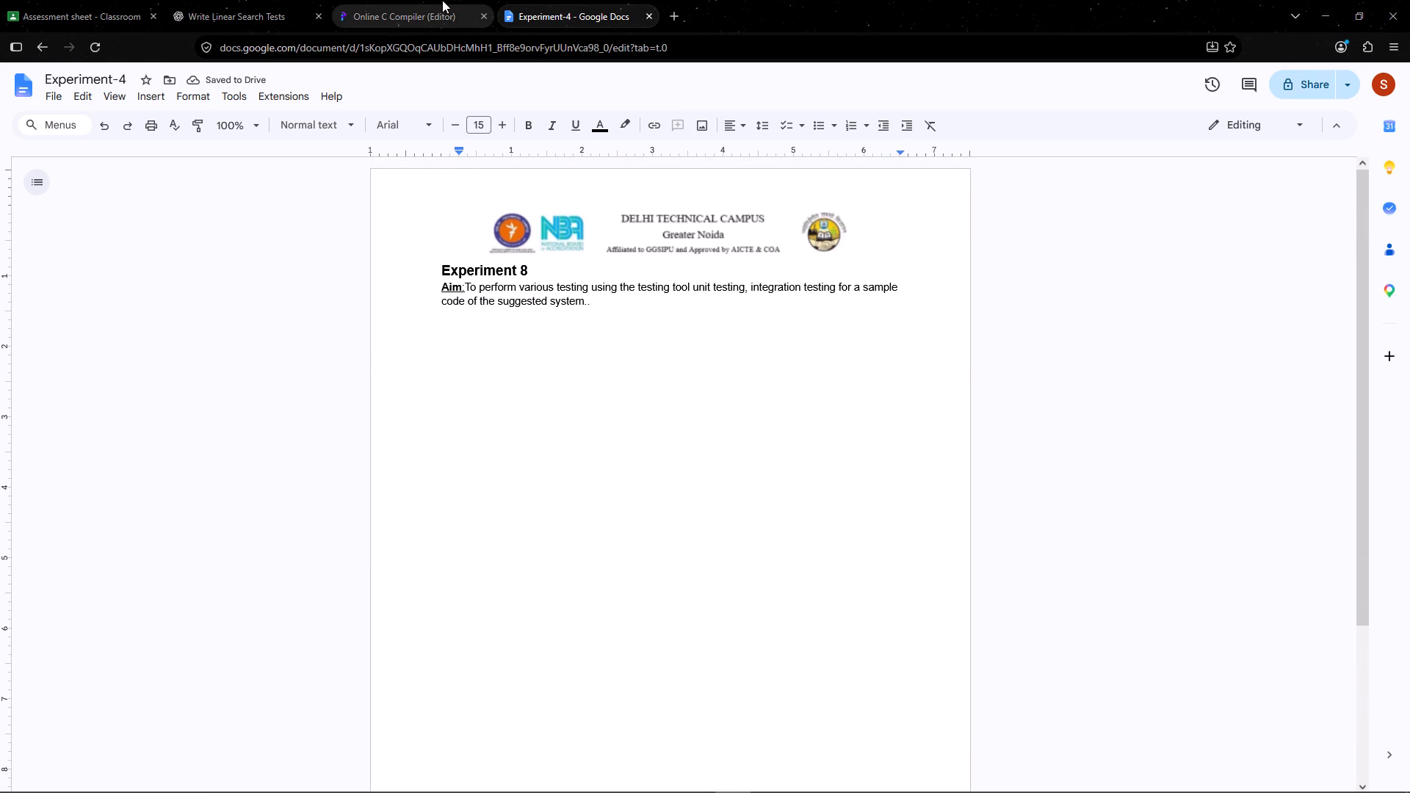
Add a bold "Code:" heading below the aim, leaving blank space above it.
left_click(441, 0)
scroll(377, 377, "up", 5)
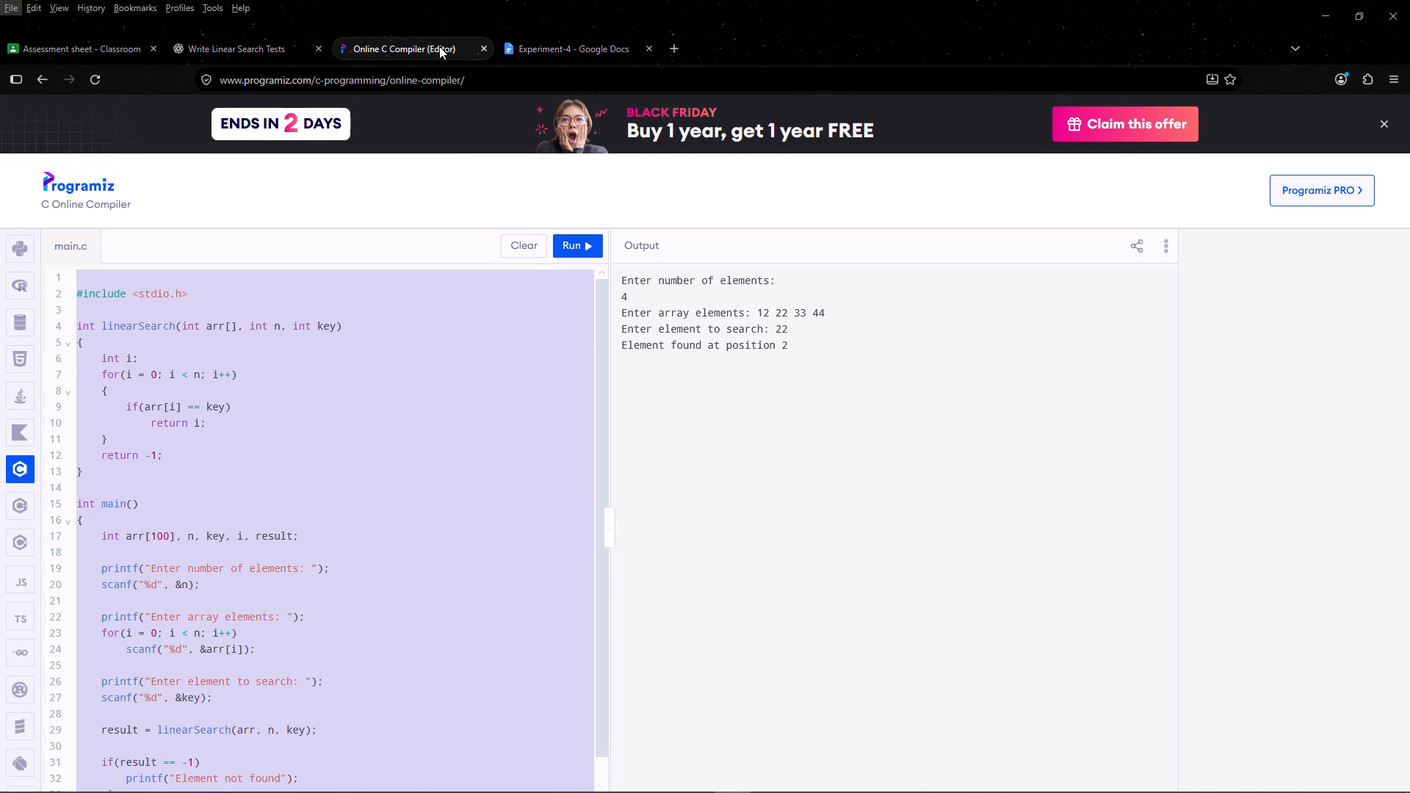
left_click(543, 0)
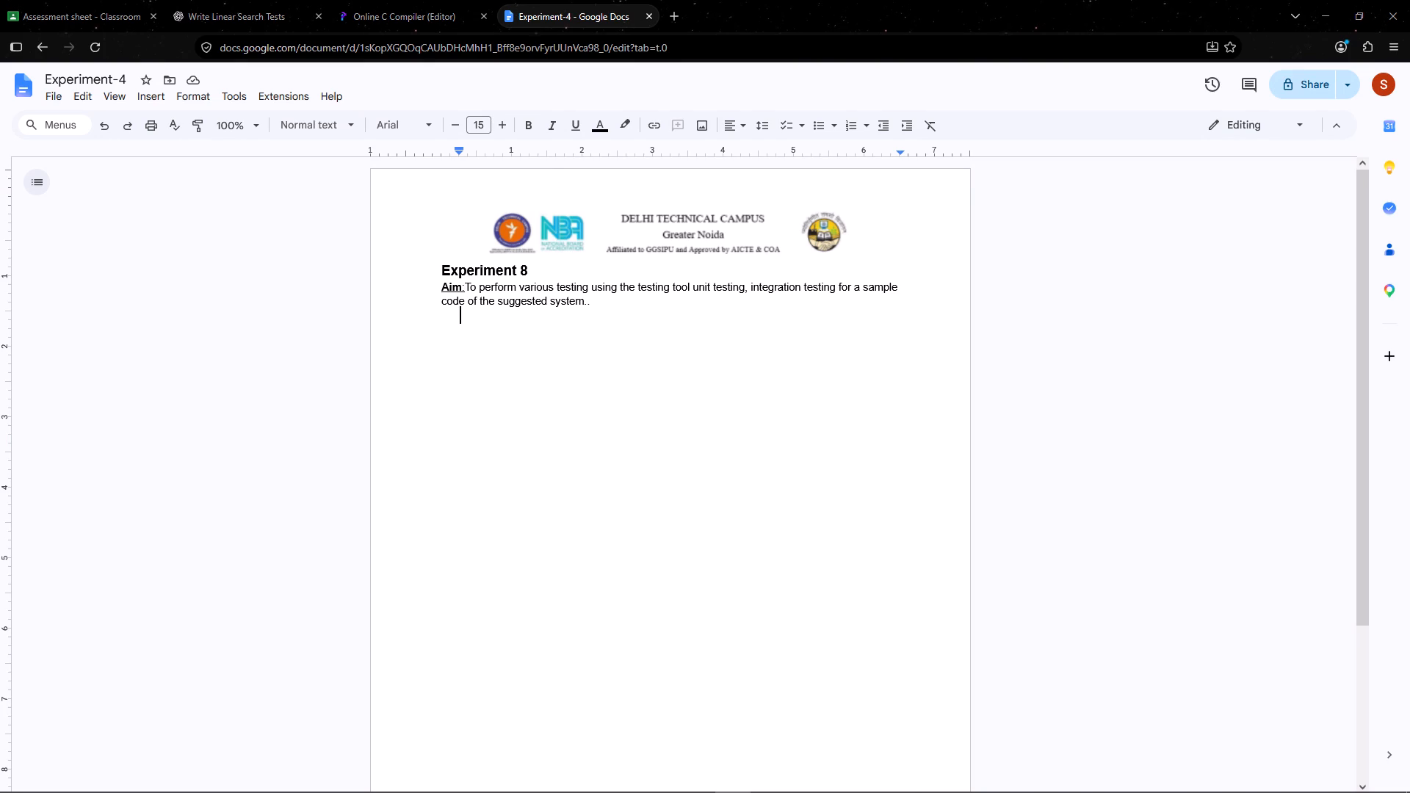
key("Return")
key("Return")
key("BackSpace")
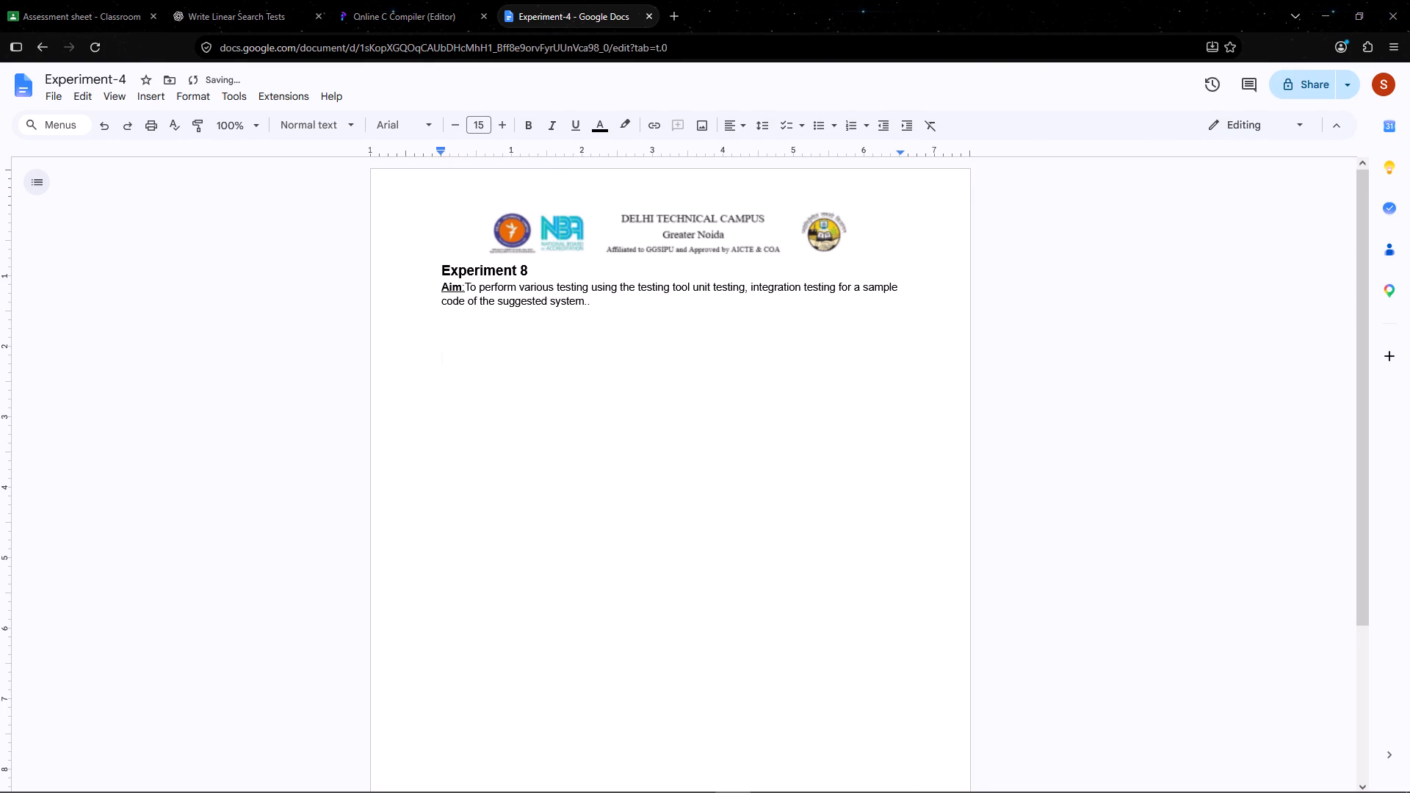
key("ctrl+b")
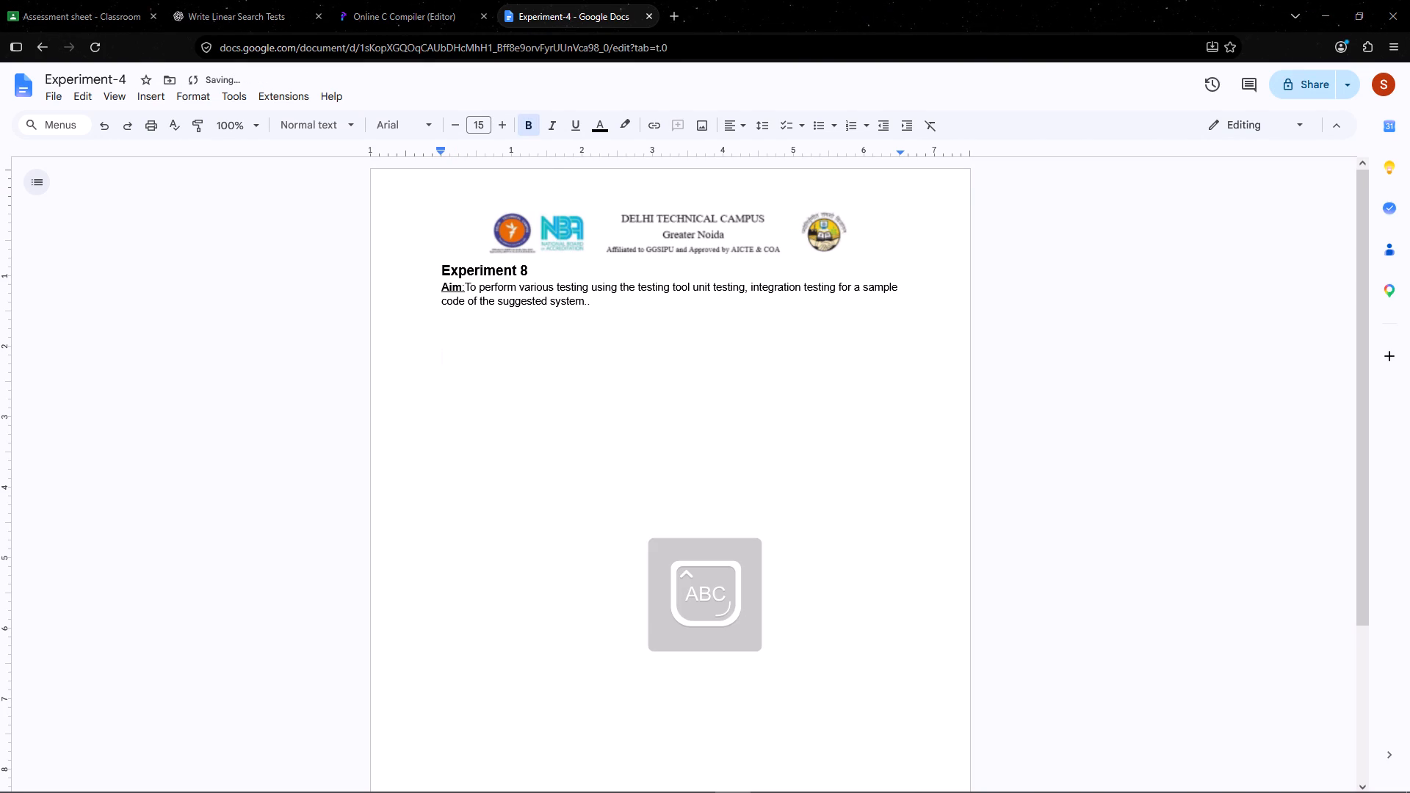
type("ode")
key("shift+colon")
key("Return")
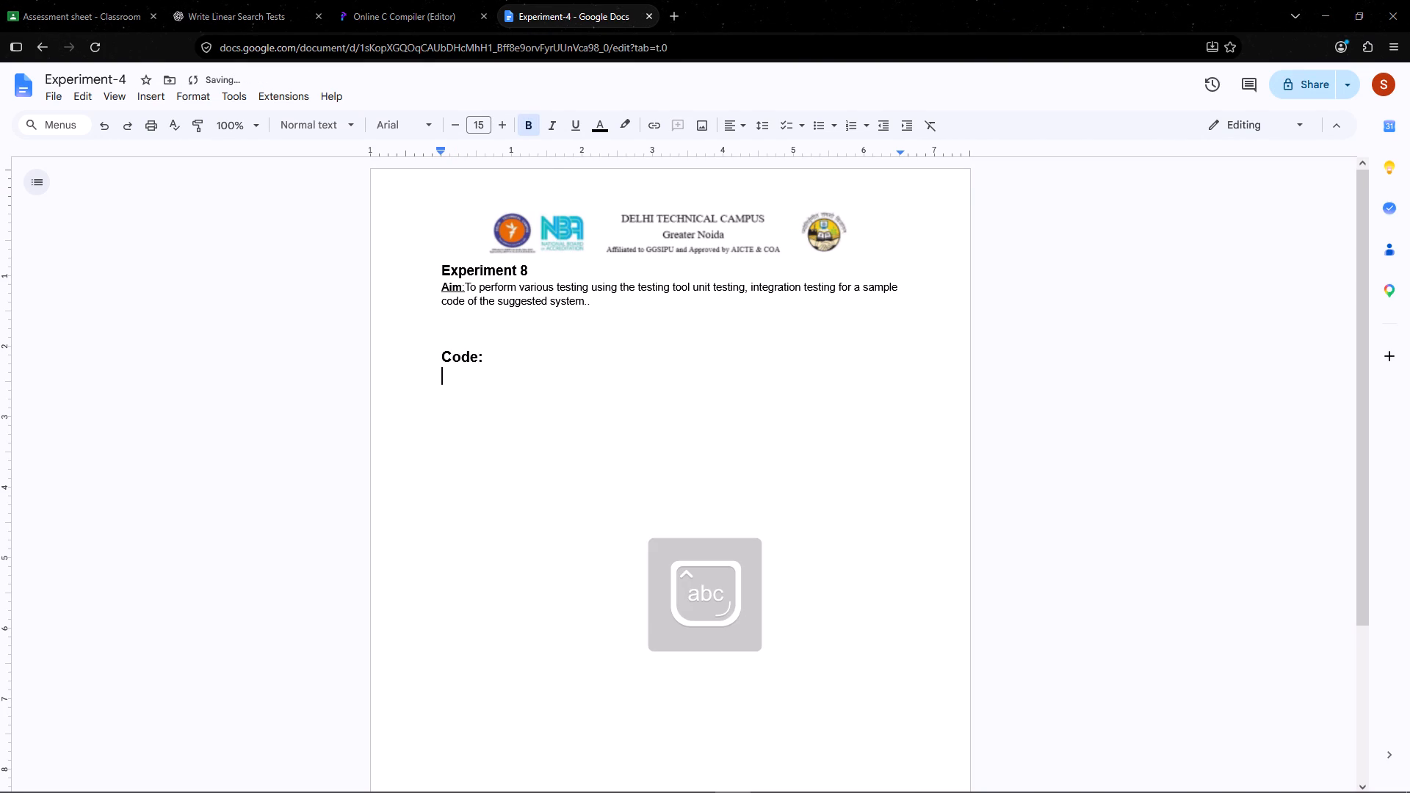
Copy the complete linear search program from the online C compiler and paste it under the "Code:" heading.
left_click(422, 0)
left_click(441, 376)
key("ctrl+a")
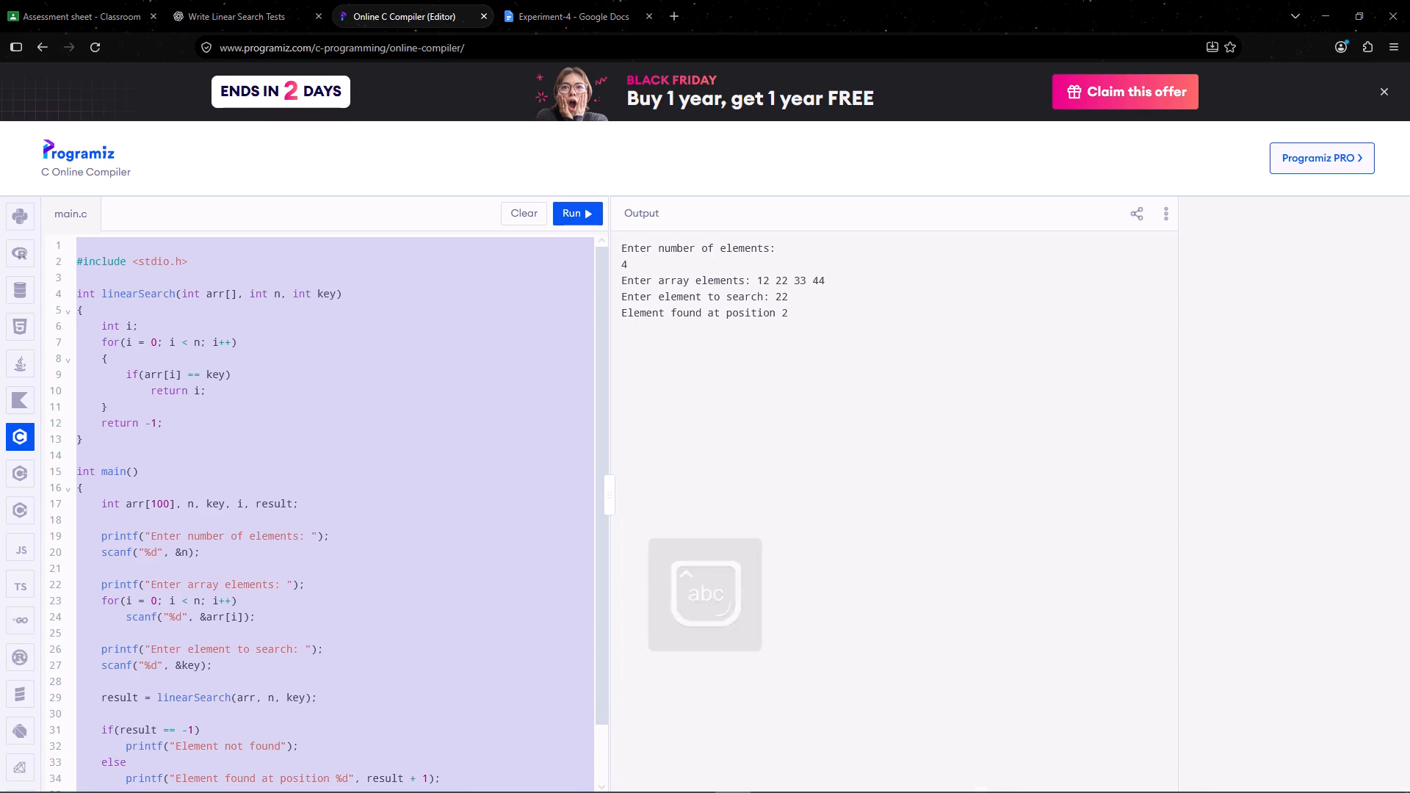
key("ctrl+c")
left_click(563, 12)
key("ctrl+v")
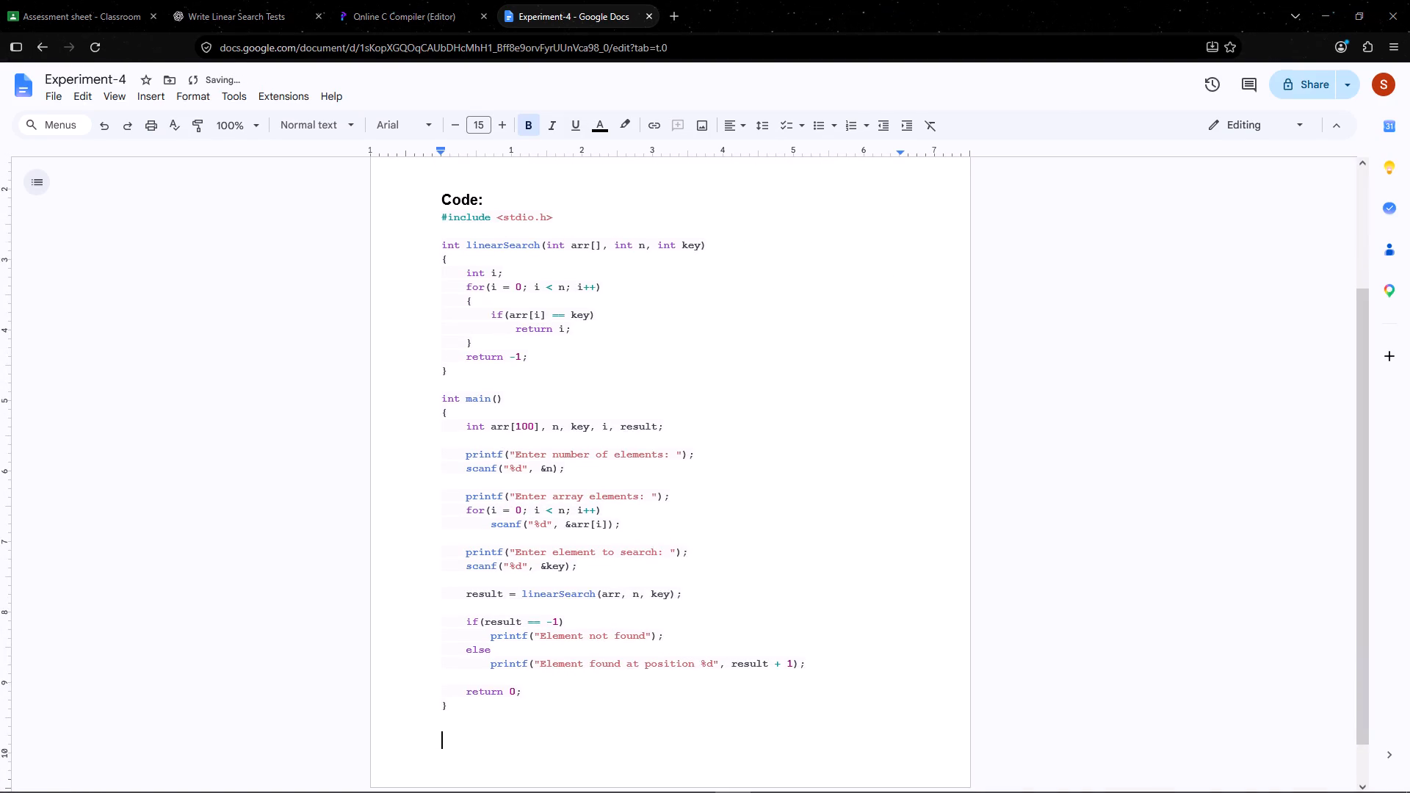
Add a bold "Output:" heading below the pasted program.
scroll(597, 284, "down", 6)
key("Return")
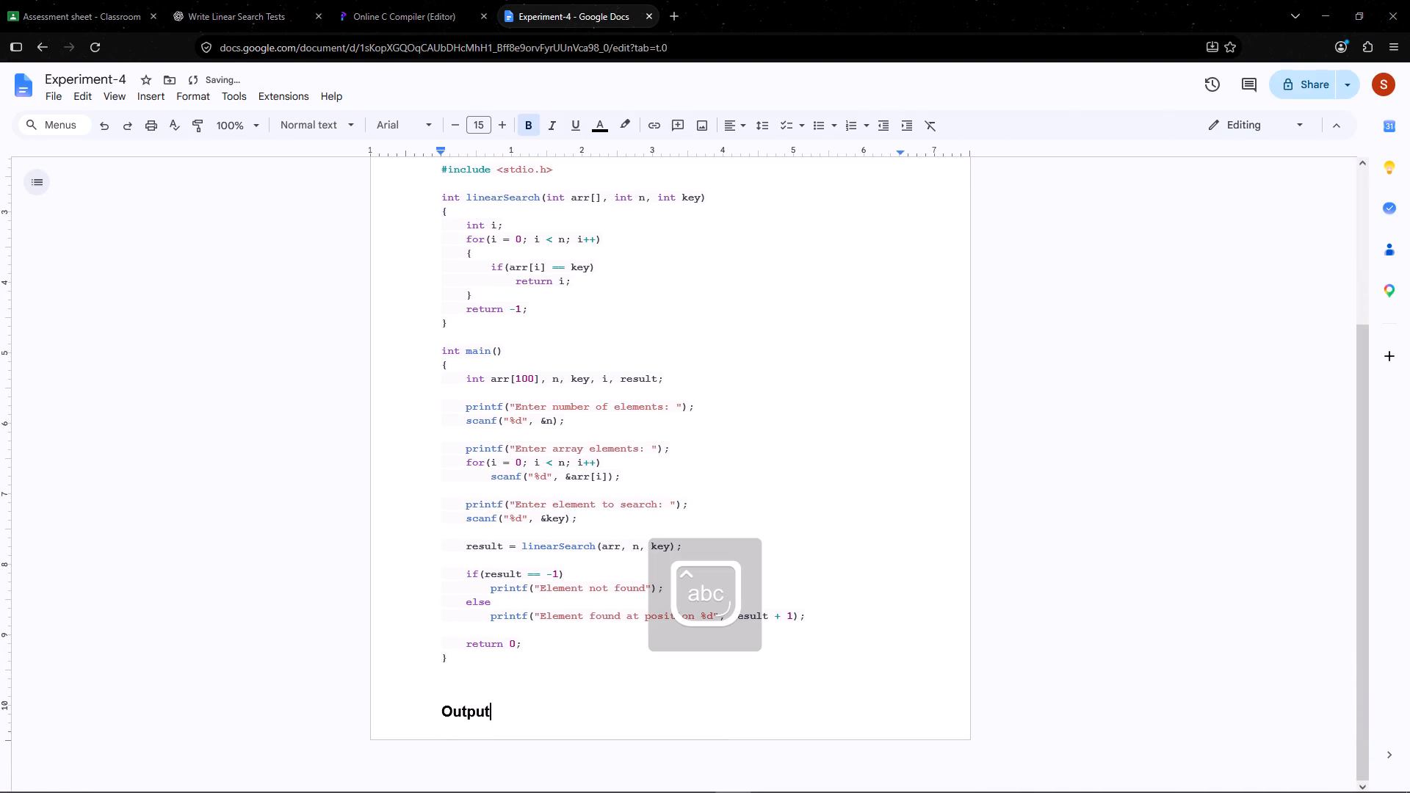
key("Return")
Copy the program's run output from the online C compiler and paste it under the "Output:" heading.
left_click(612, 0)
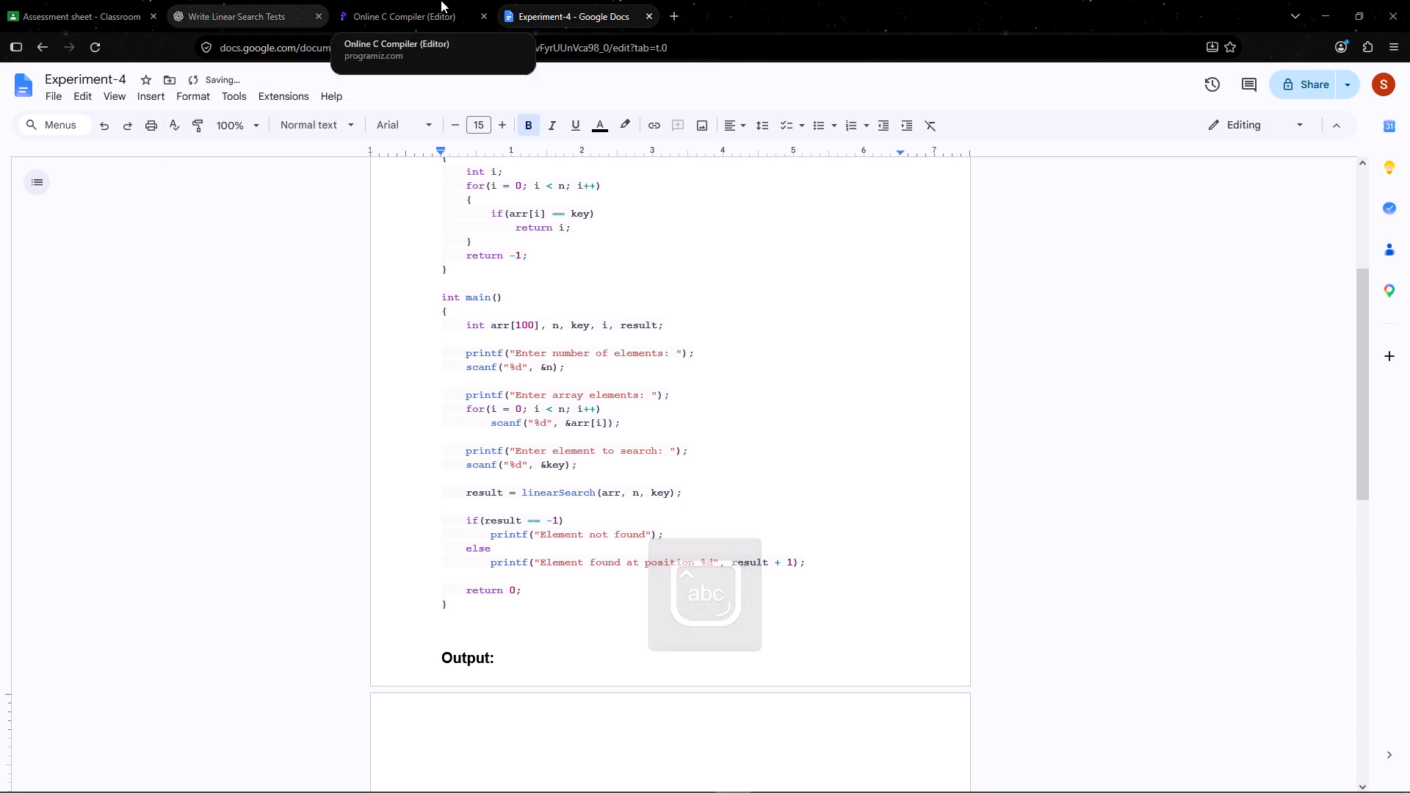
left_click(441, 0)
left_click_drag(778, 347, 604, 227)
key("ctrl+c")
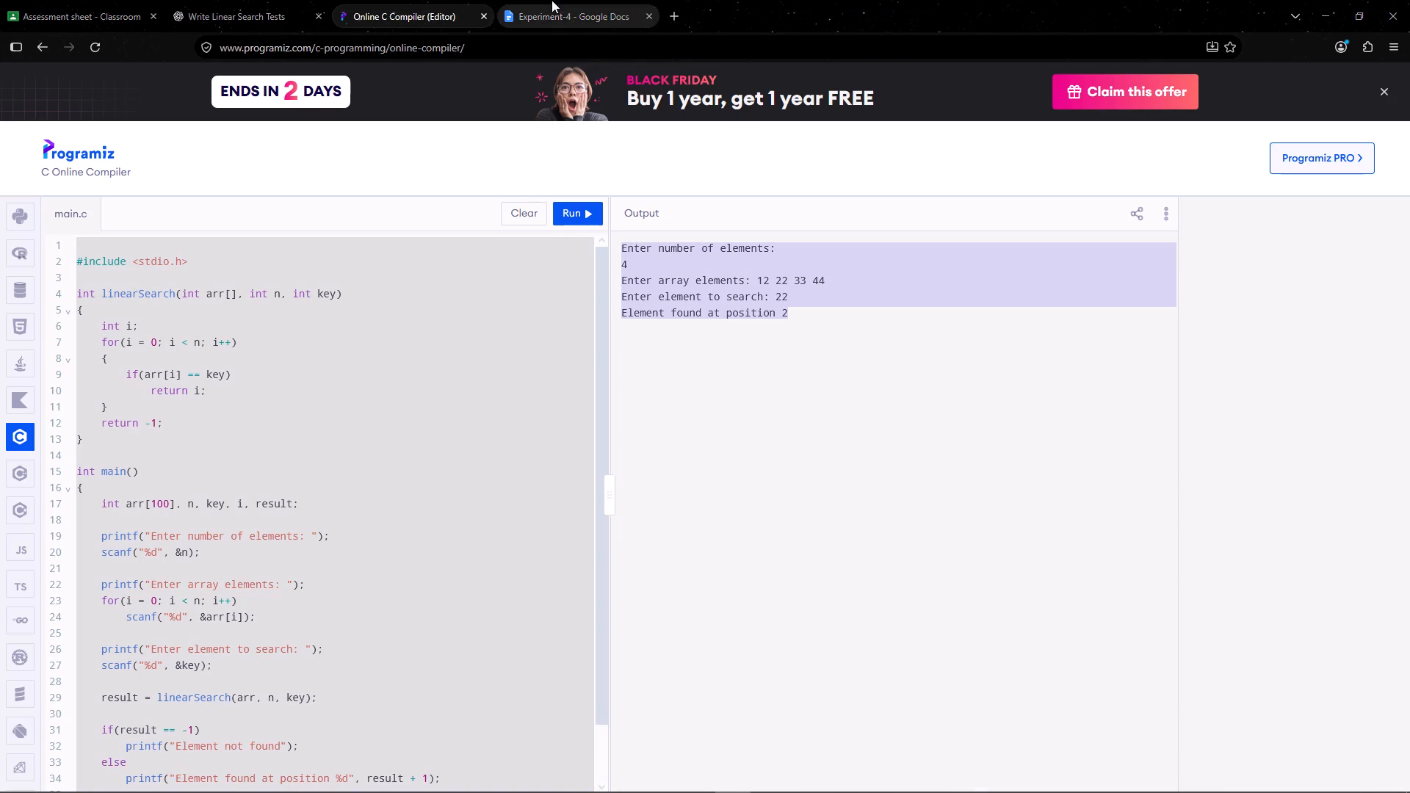
left_click(552, 0)
key("ctrl+v")
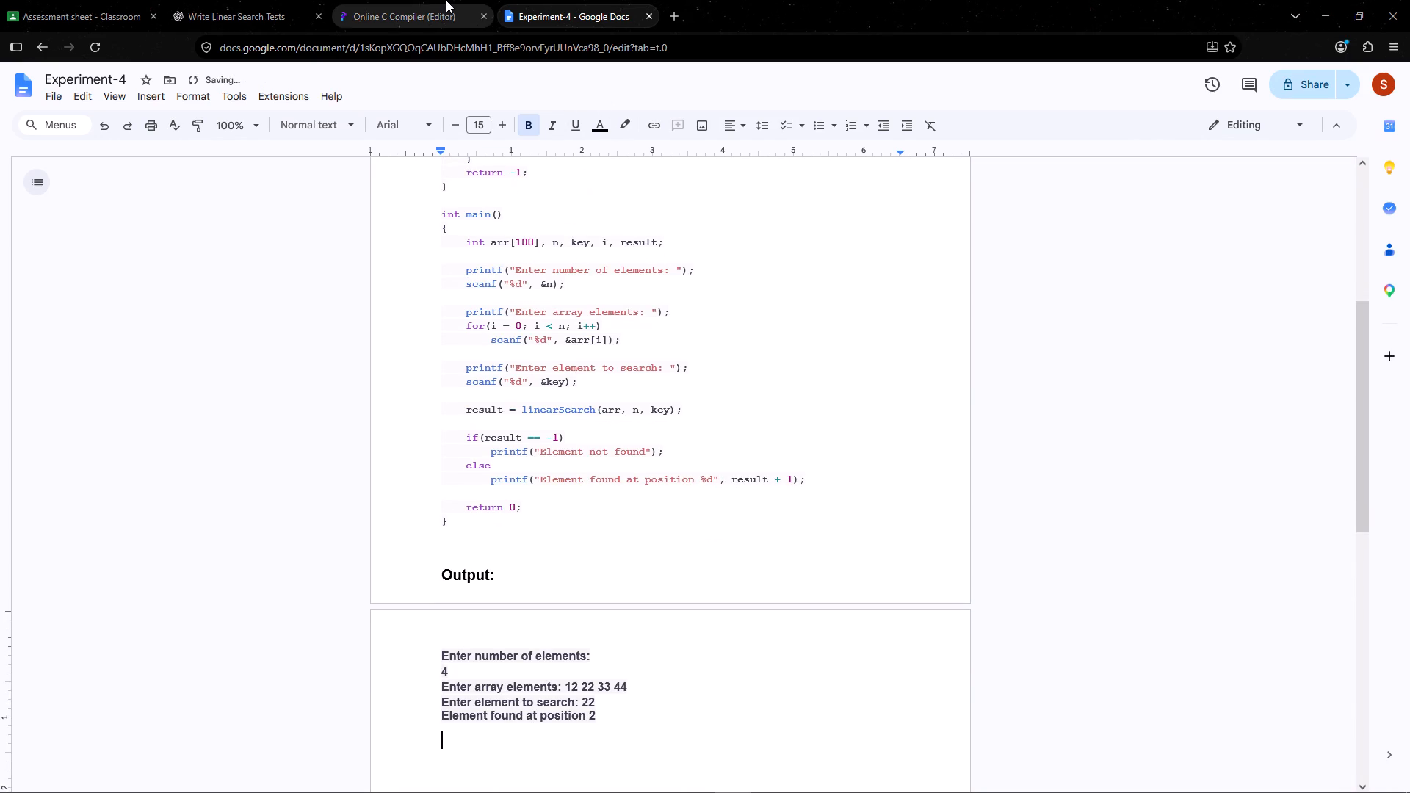
Capture a screenshot of the compiler's code and output areas and paste it below the output text in the document.
left_click(446, 0)
left_click(506, 467)
left_click(766, 340)
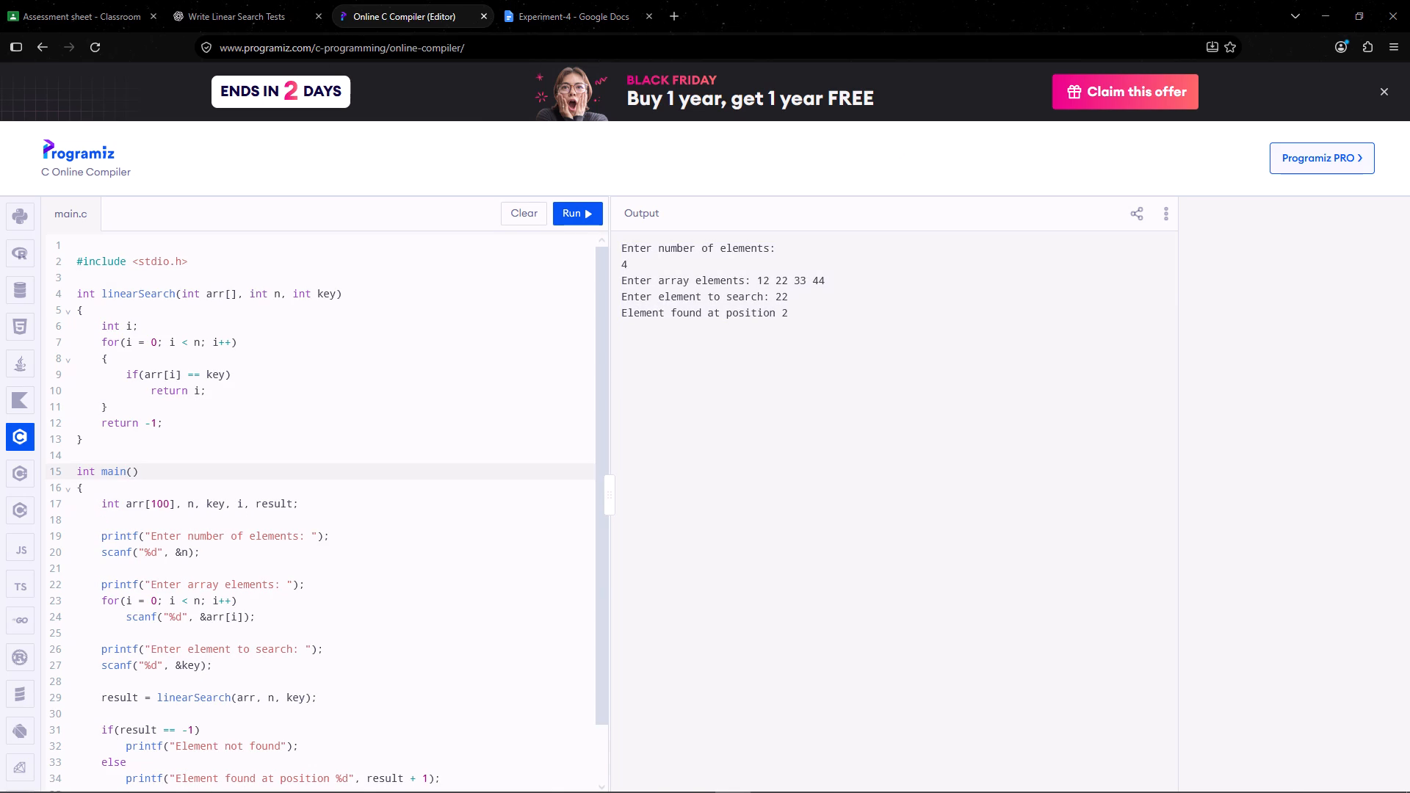
key("shift+super+s")
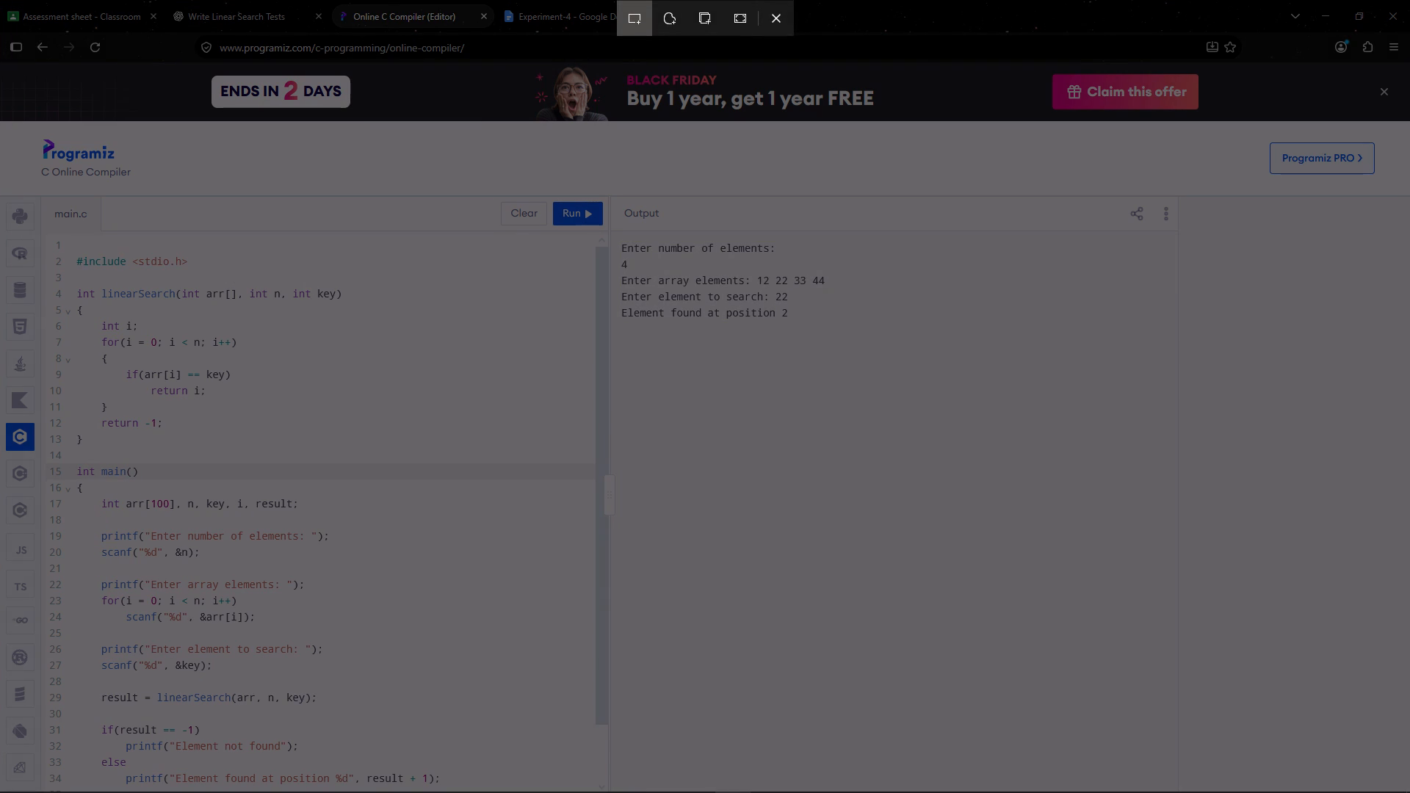
left_click_drag(0, 196, 1188, 792)
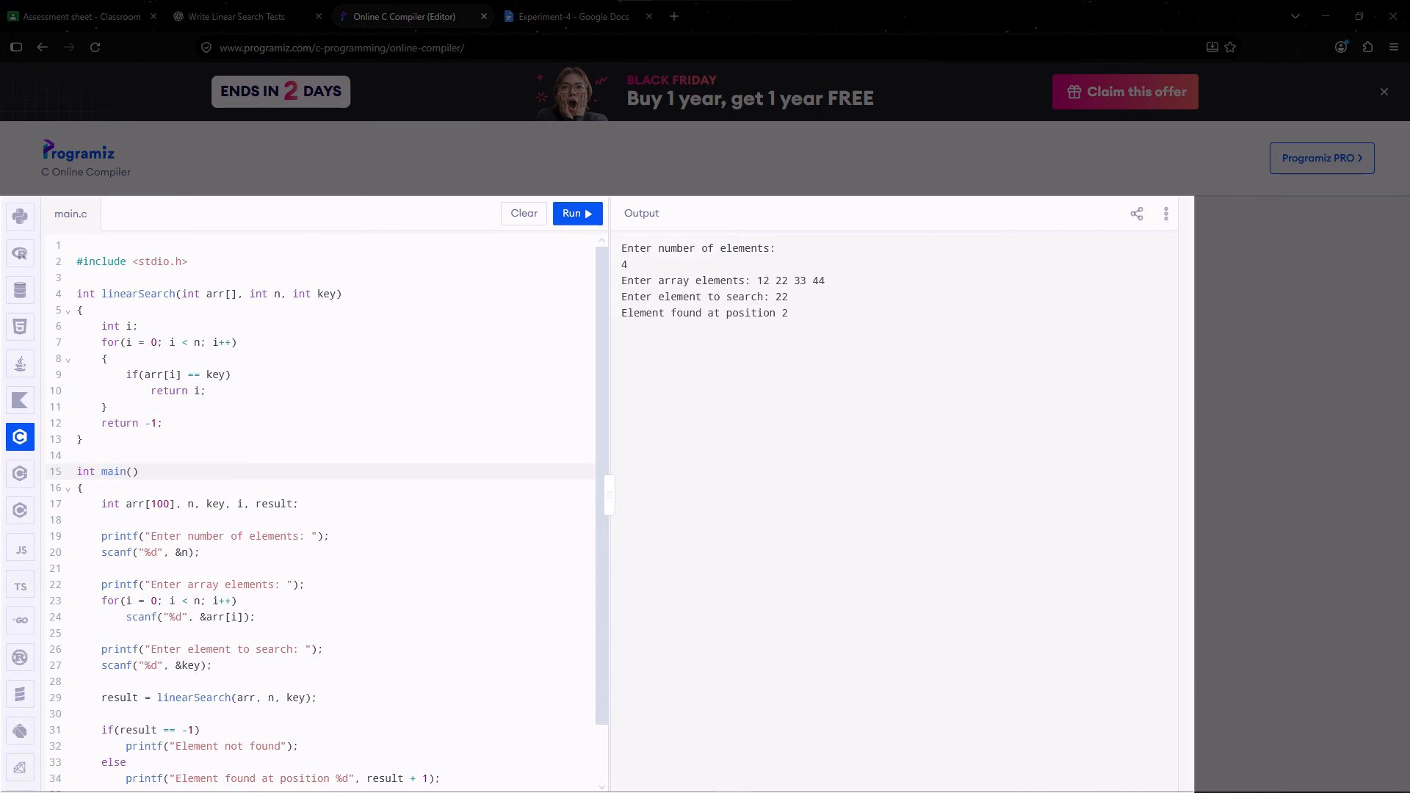
left_click_drag(1188, 792, 1178, 792)
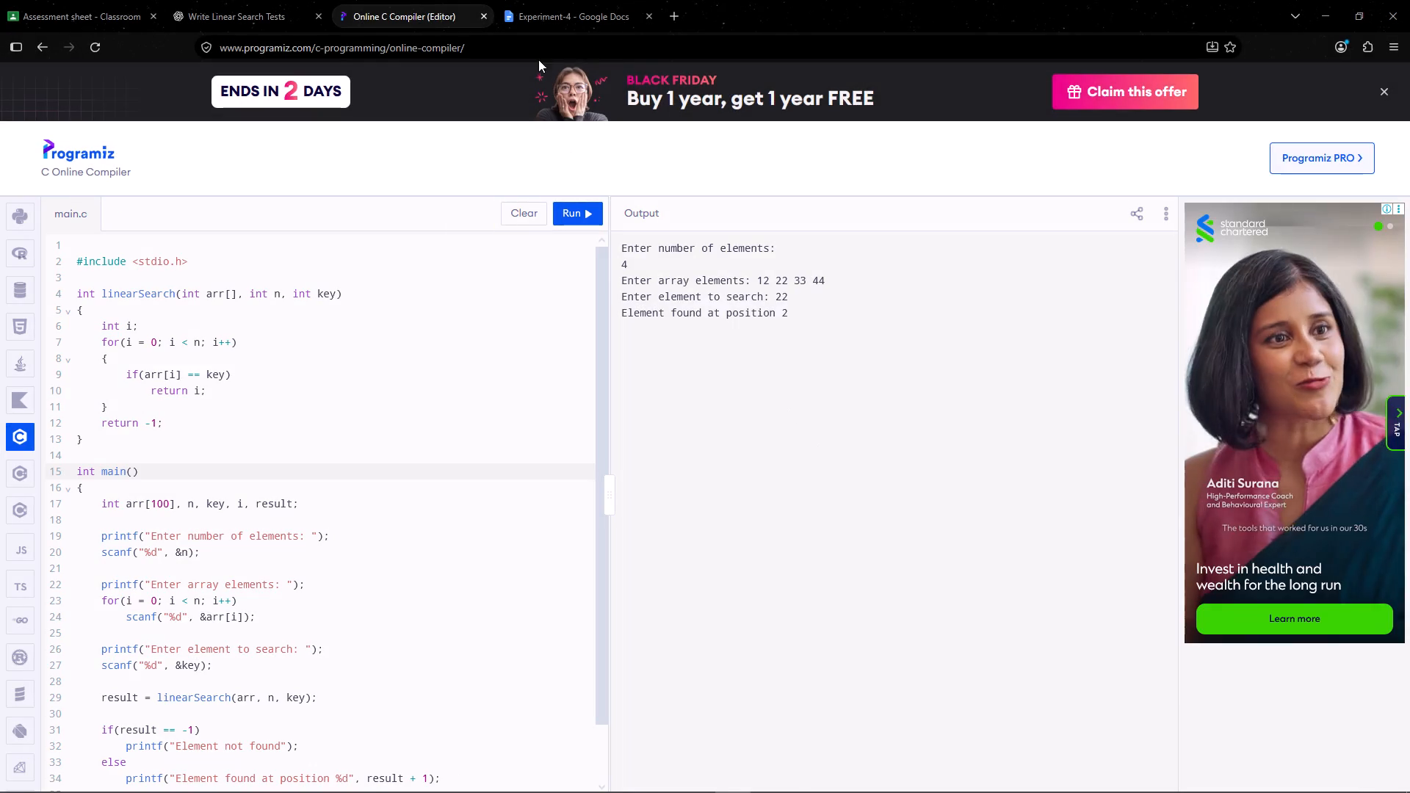
left_click(532, 0)
key("ctrl+v")
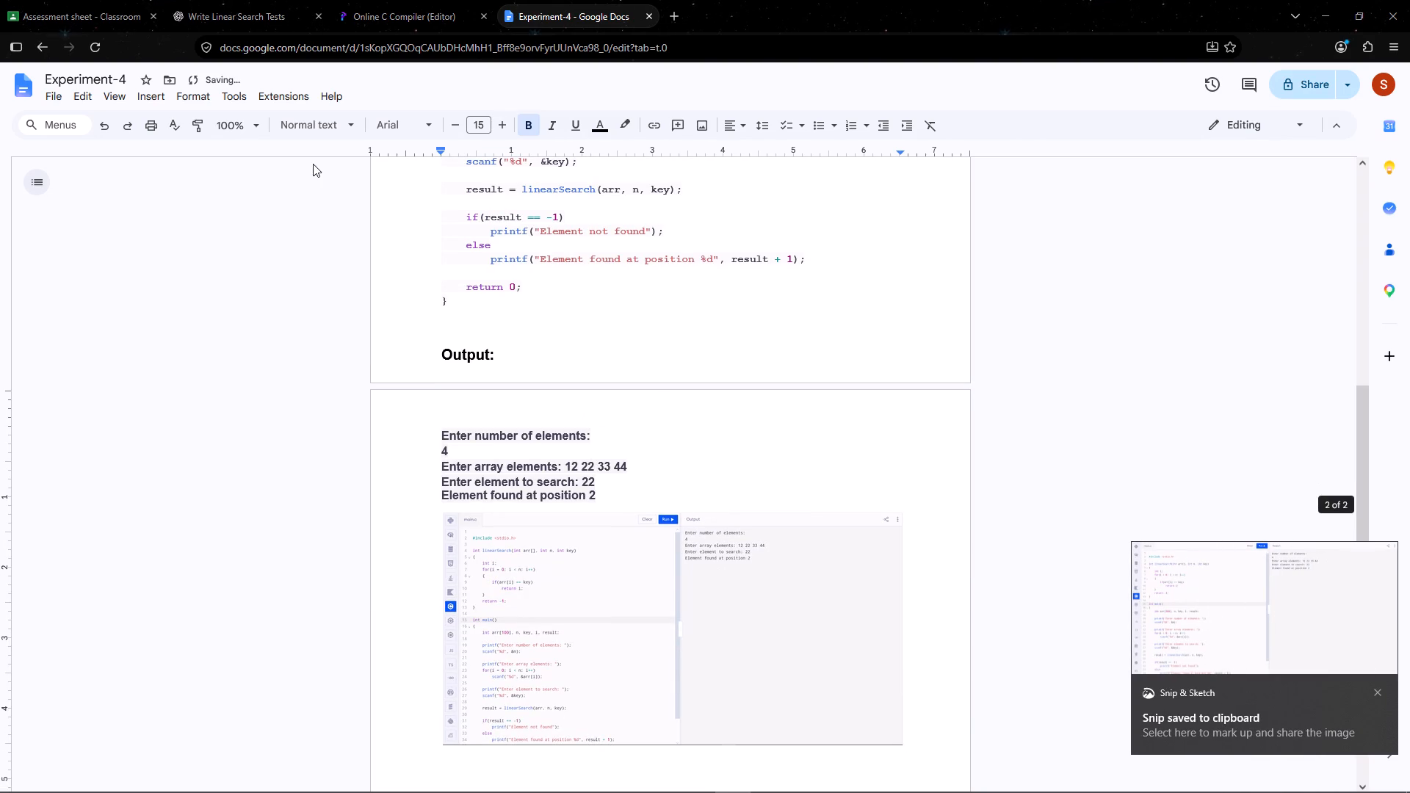
Download the finished experiment document as a PDF.
left_click(45, 102)
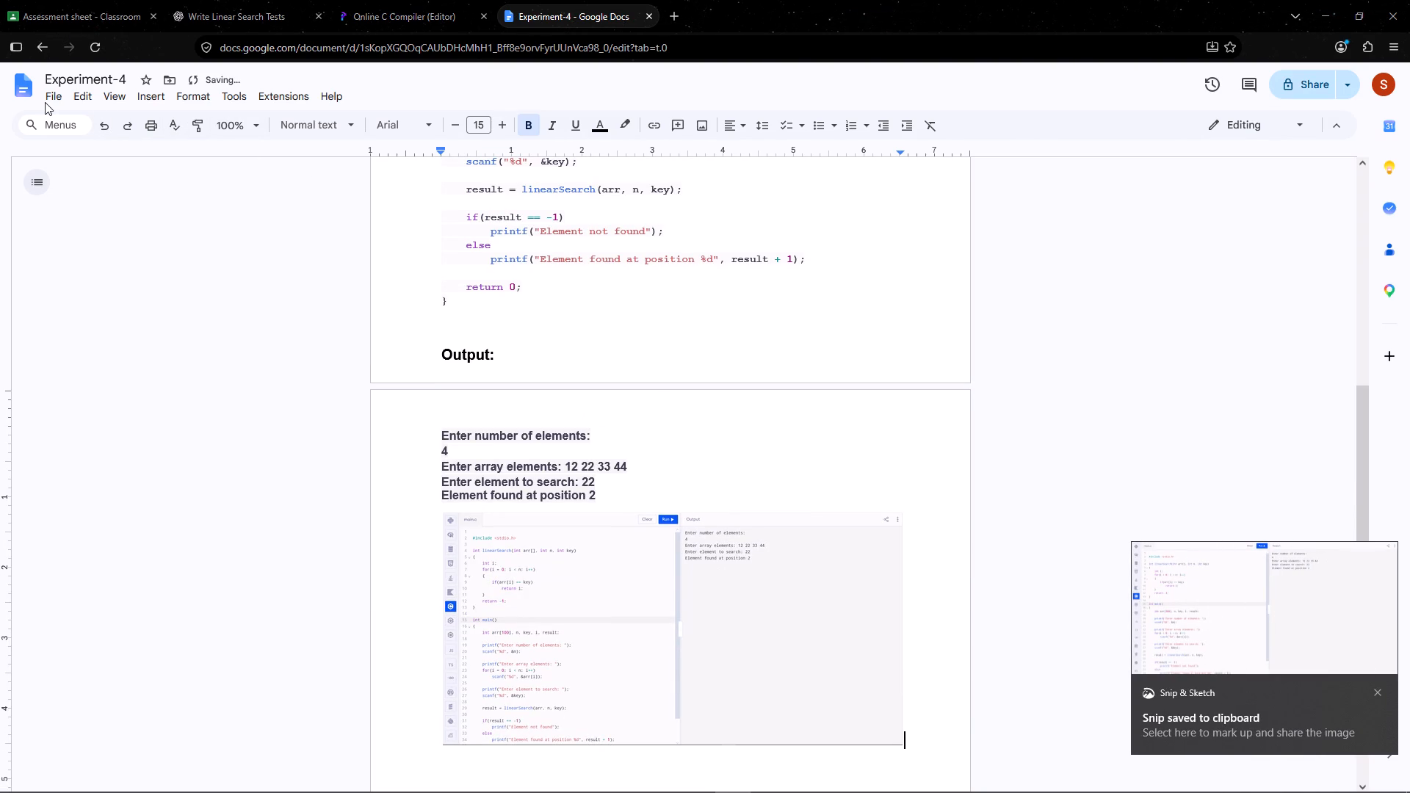
left_click(48, 101)
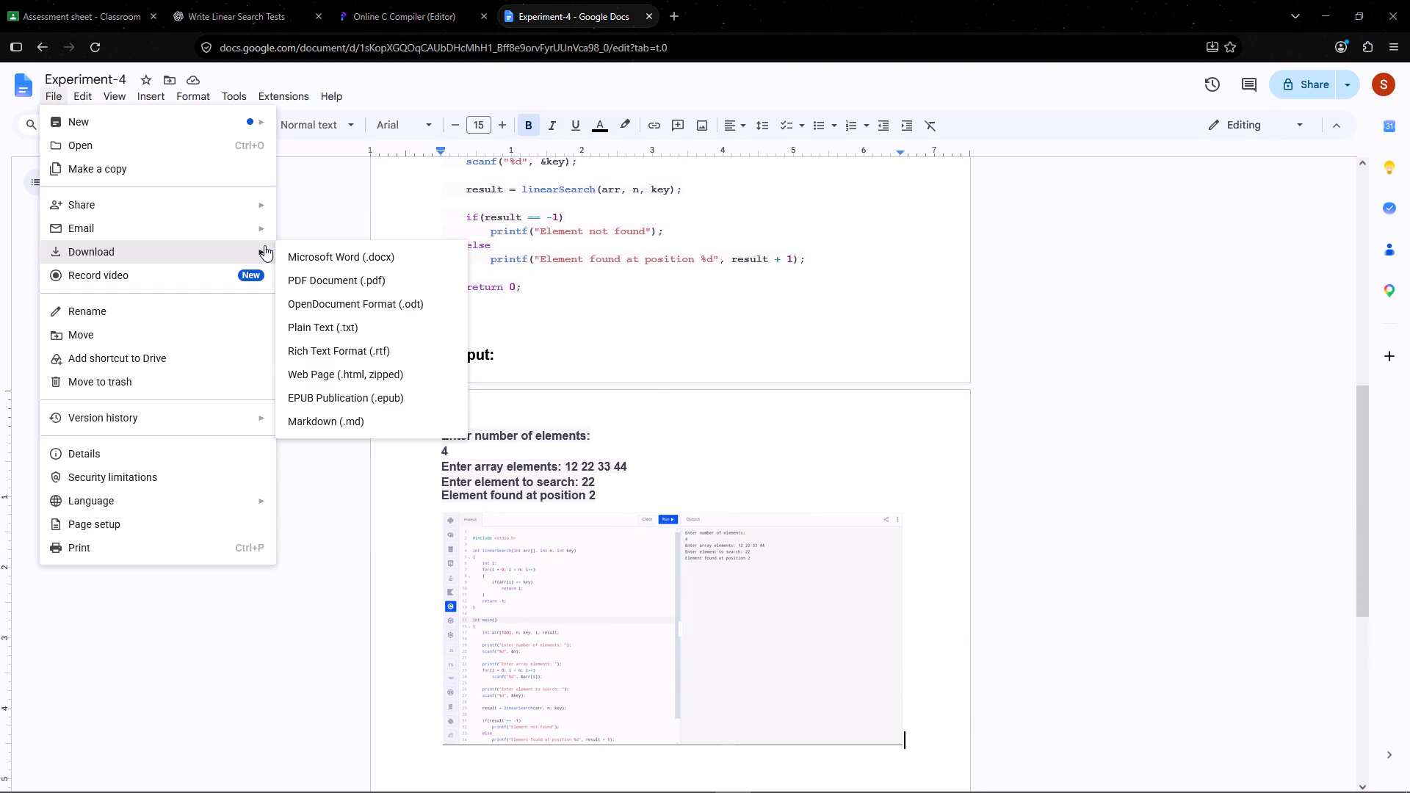
left_click(314, 280)
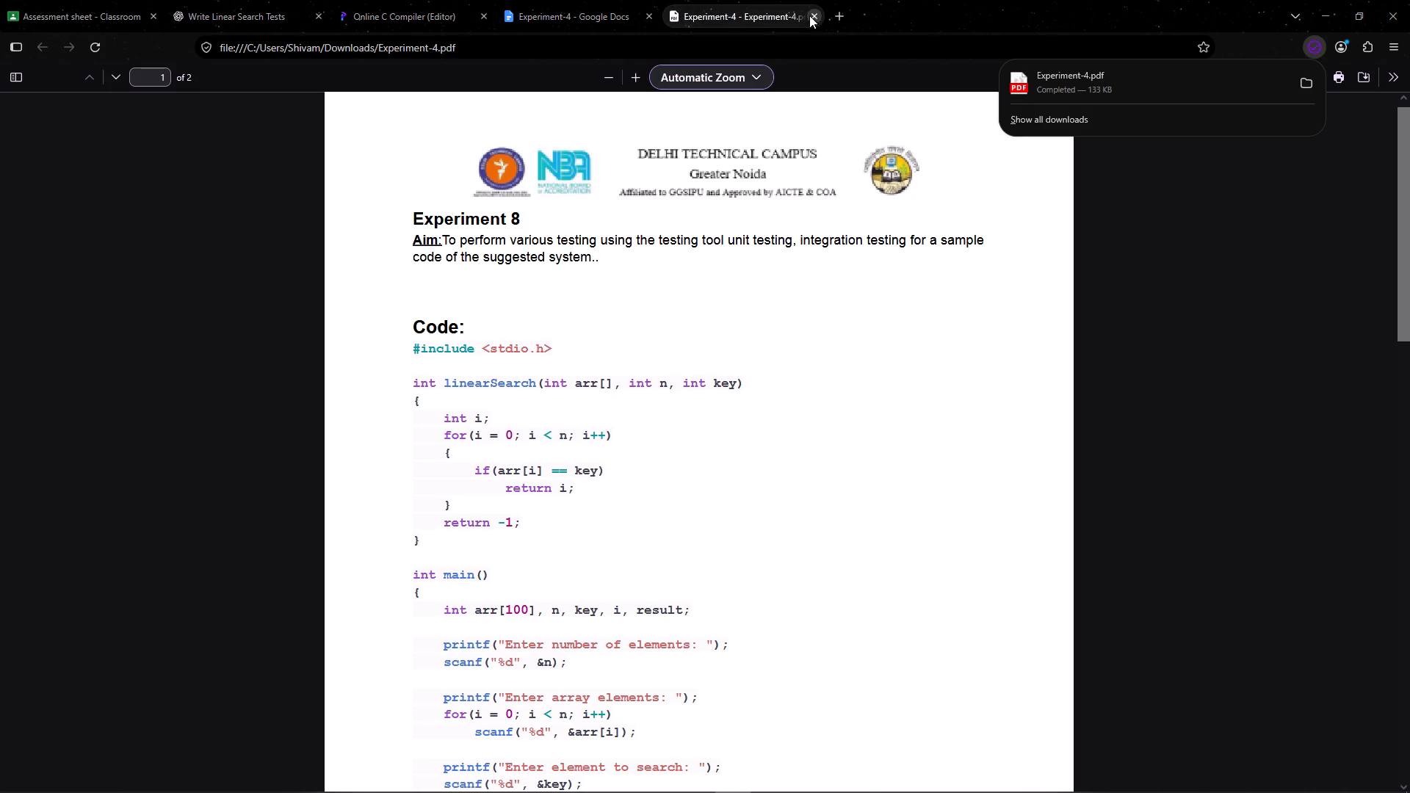
Show the downloaded PDF in its folder and rename it "Experiment-8 SE".
left_click(1314, 77)
right_click(523, 216)
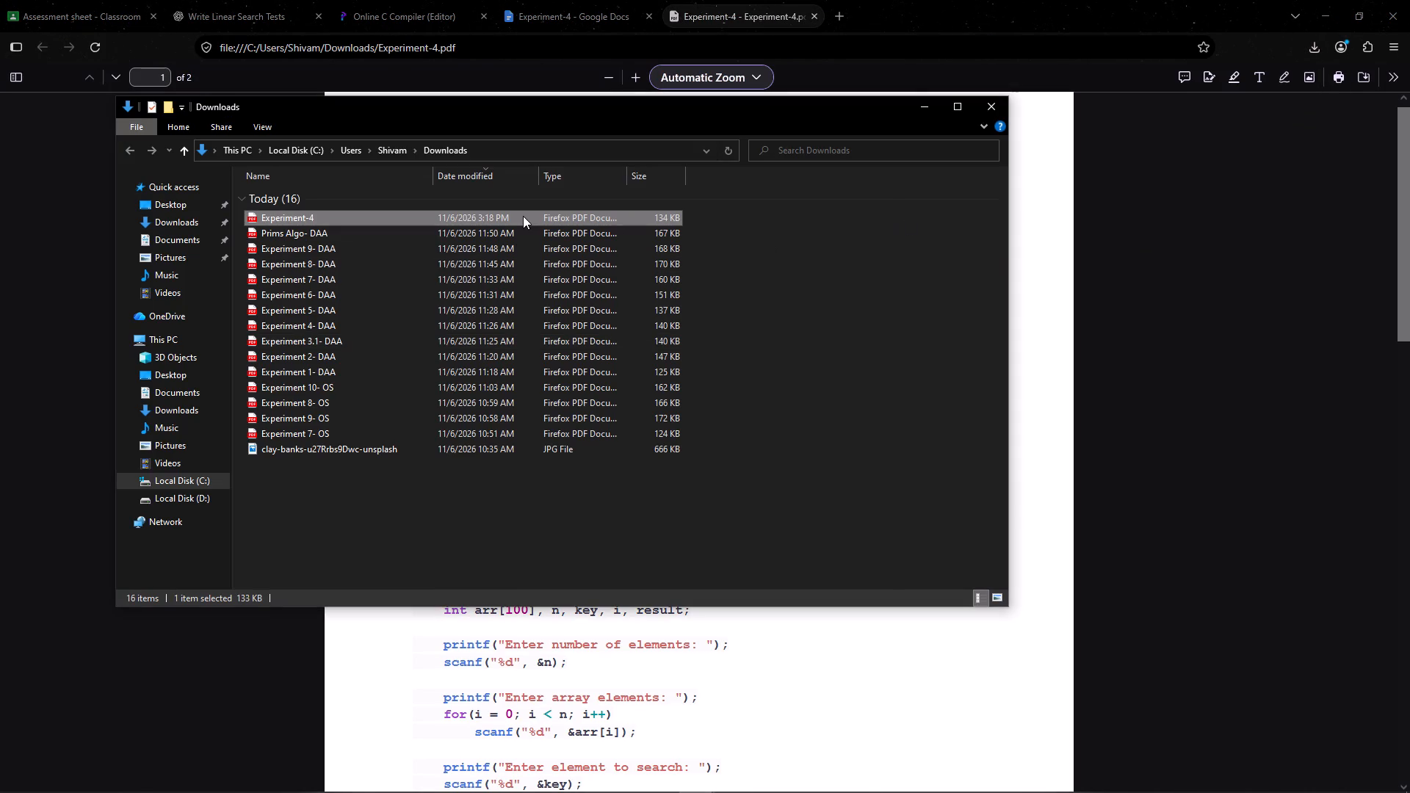
left_click(638, 430)
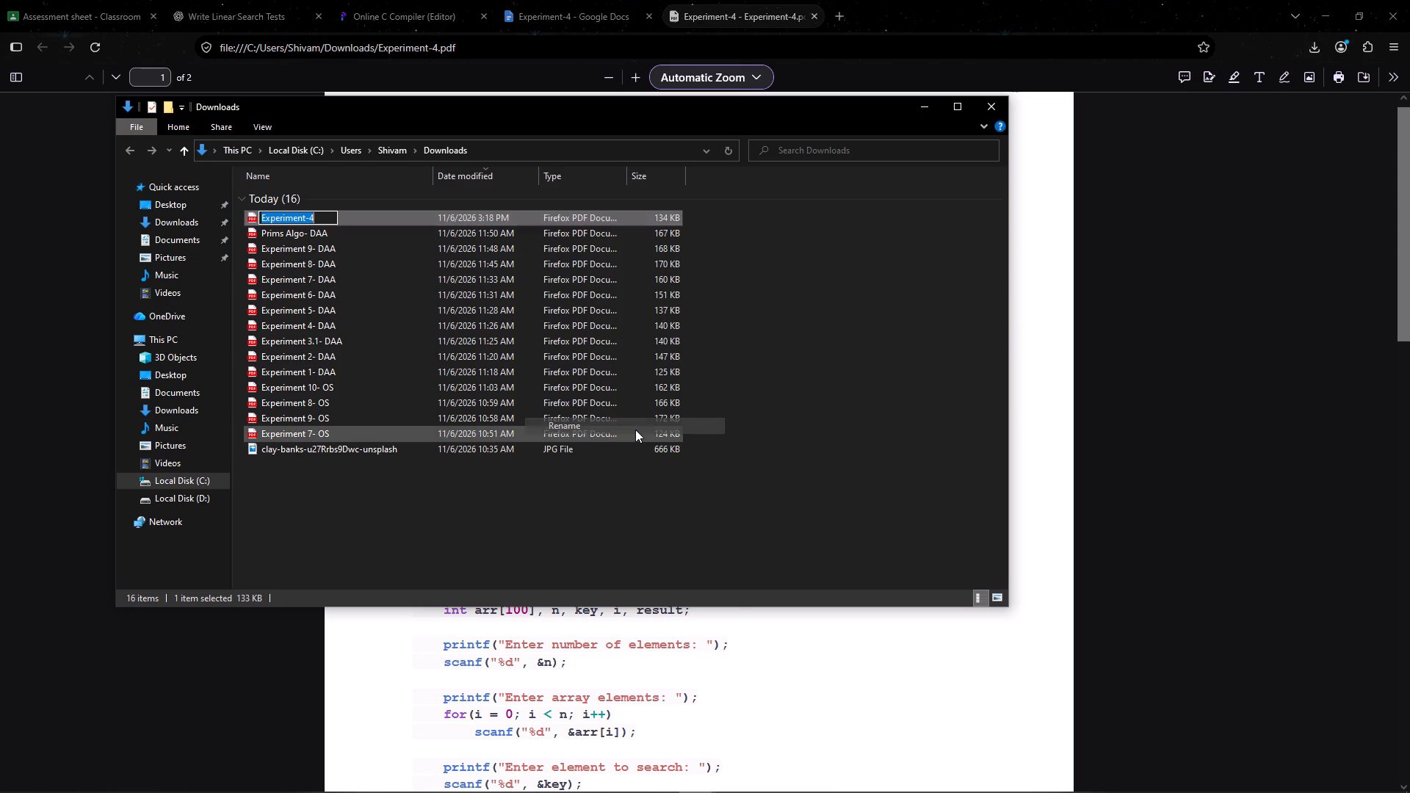
type("EXP")
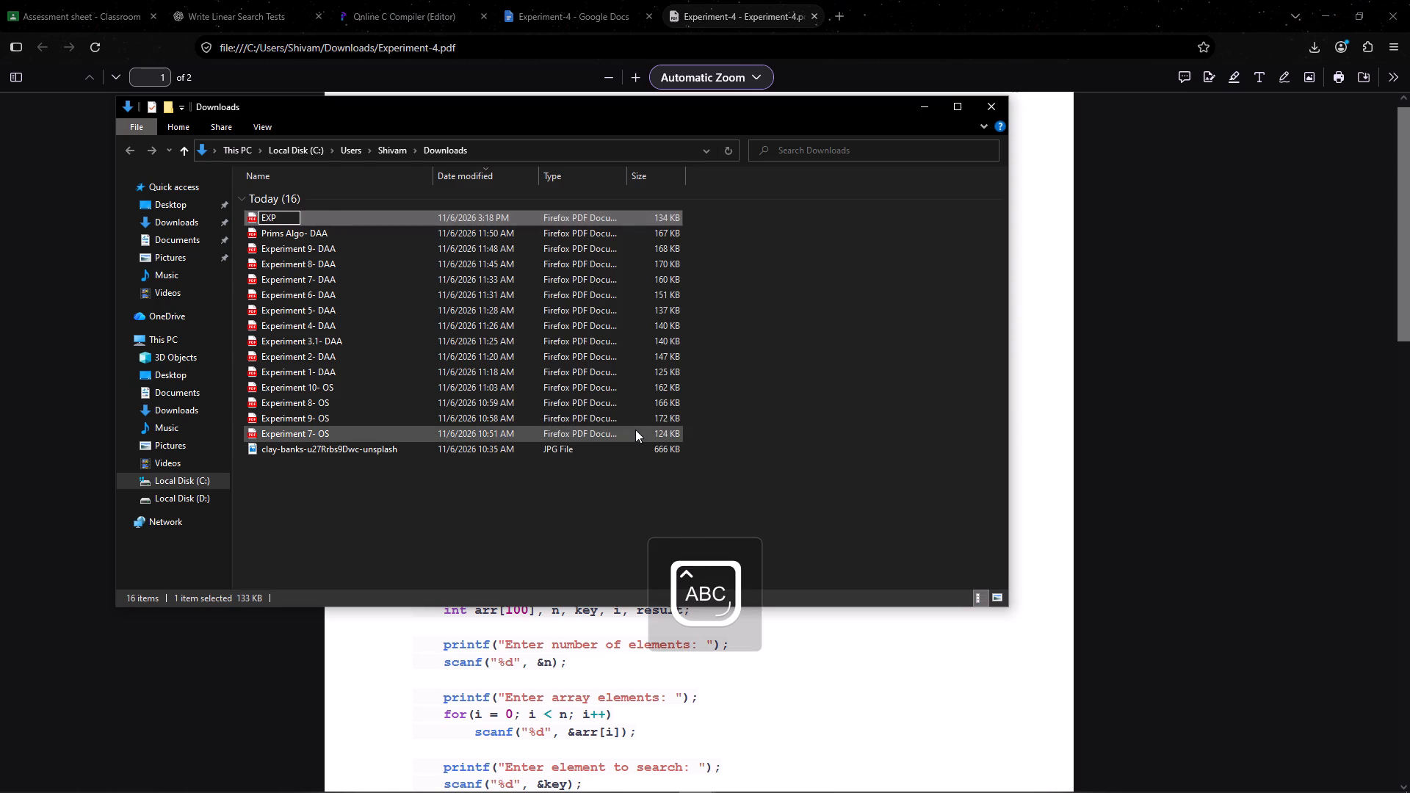
key("BackSpace")
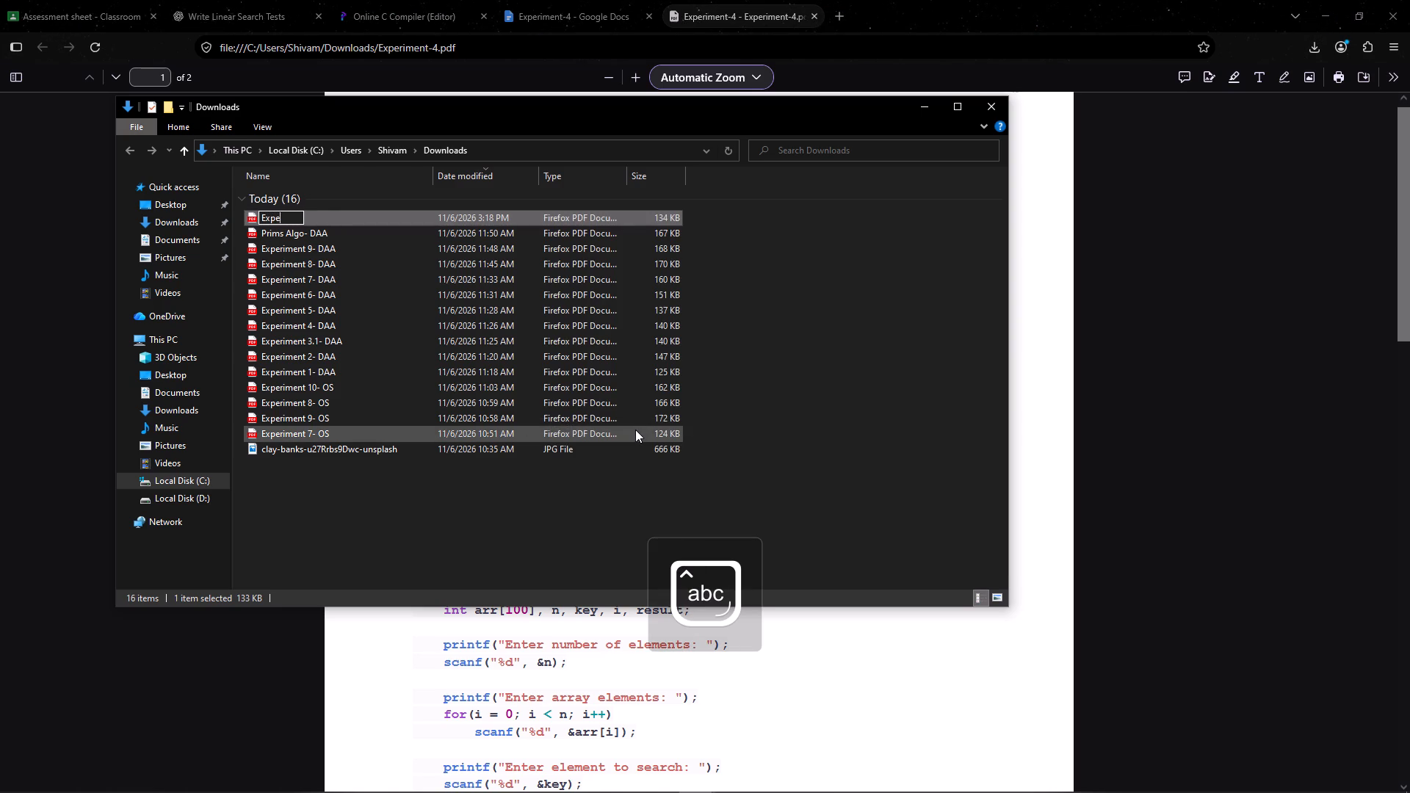
type("riment")
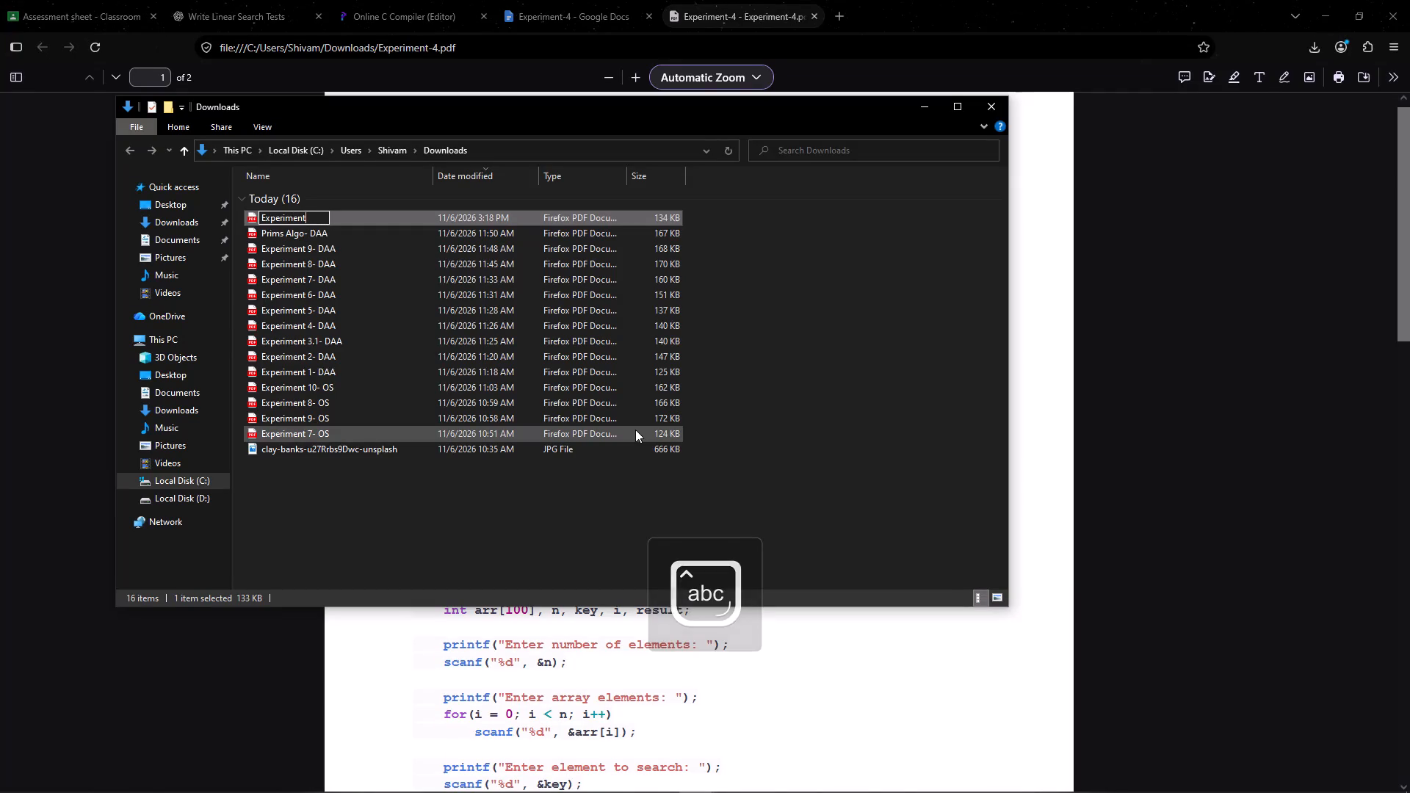
type("-8")
key("space")
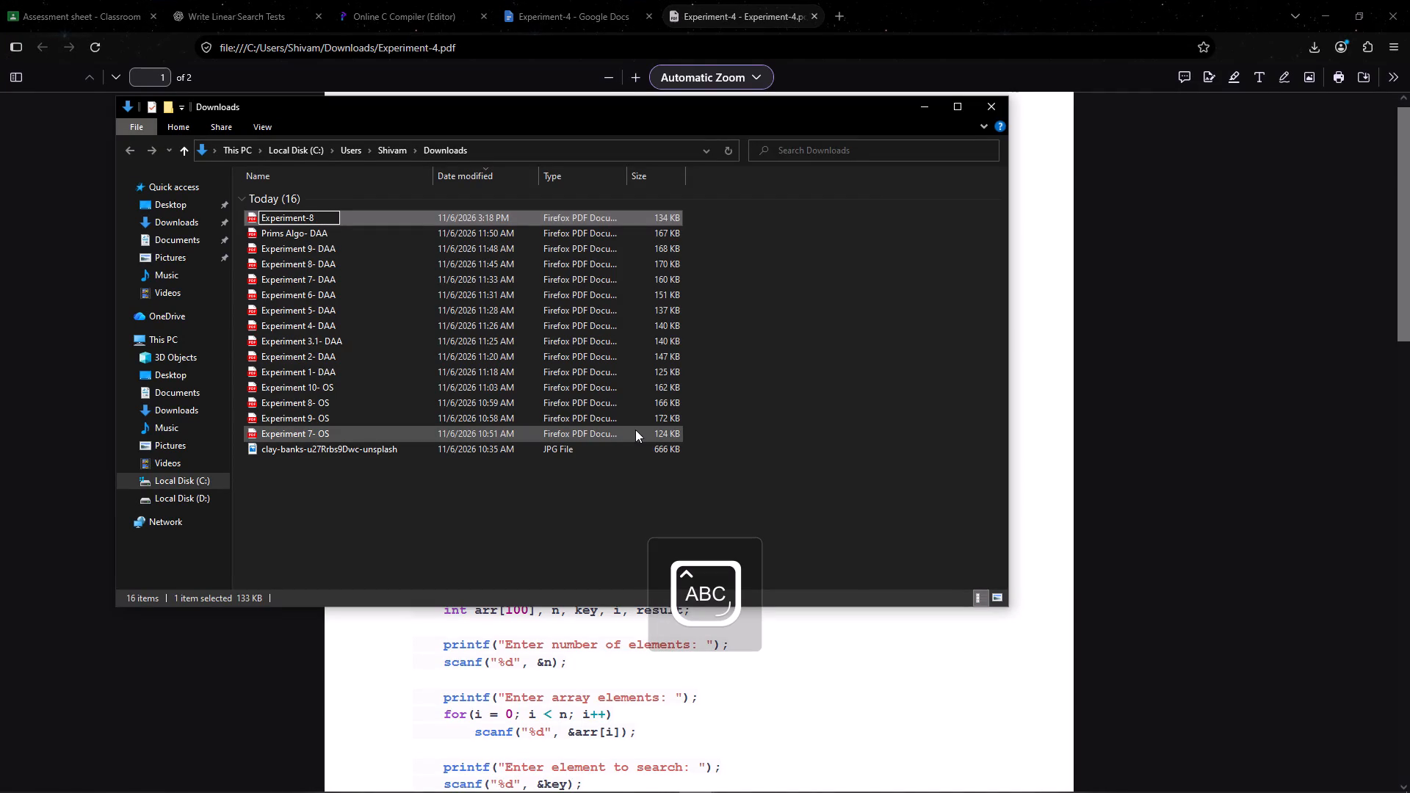
key("s")
key("e")
key("Return")
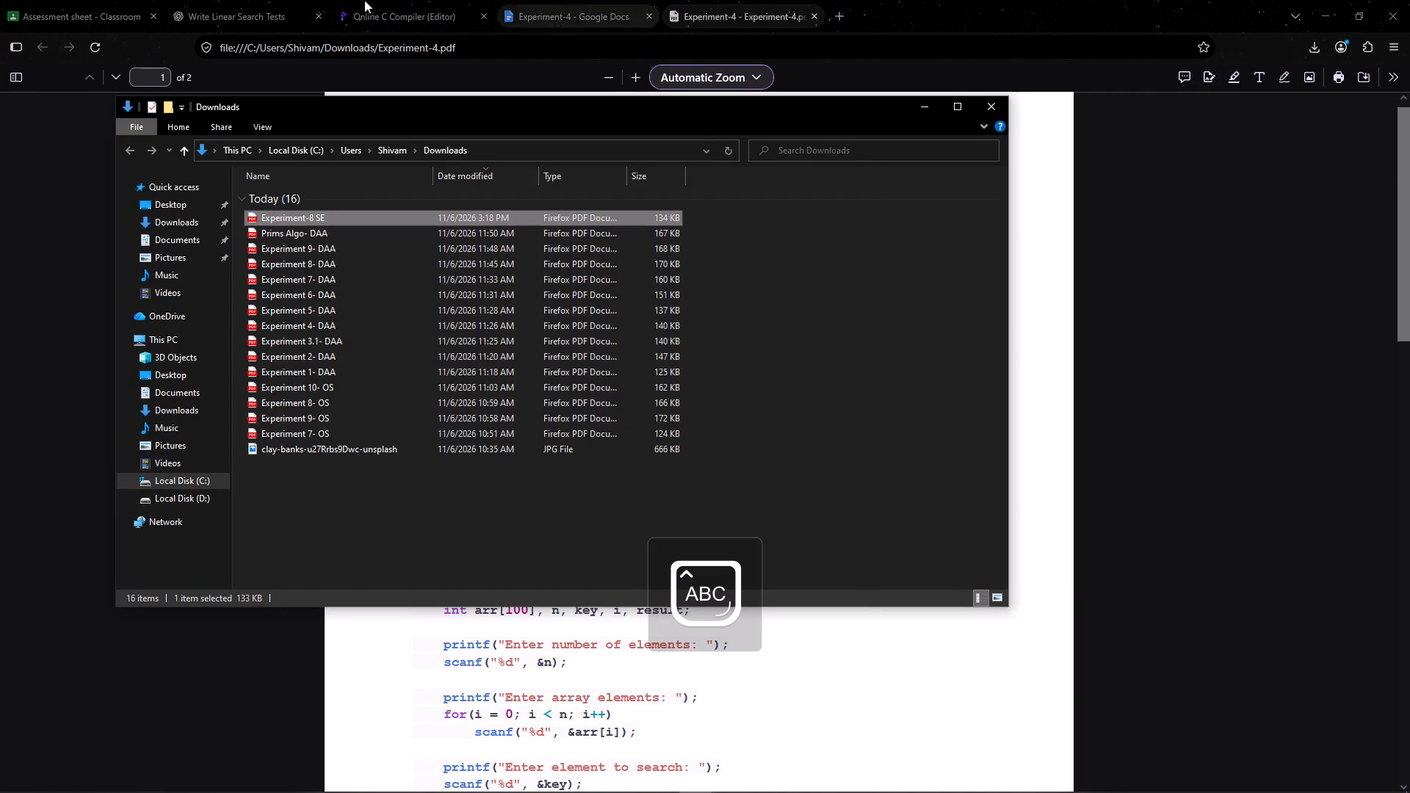
left_click(91, 0)
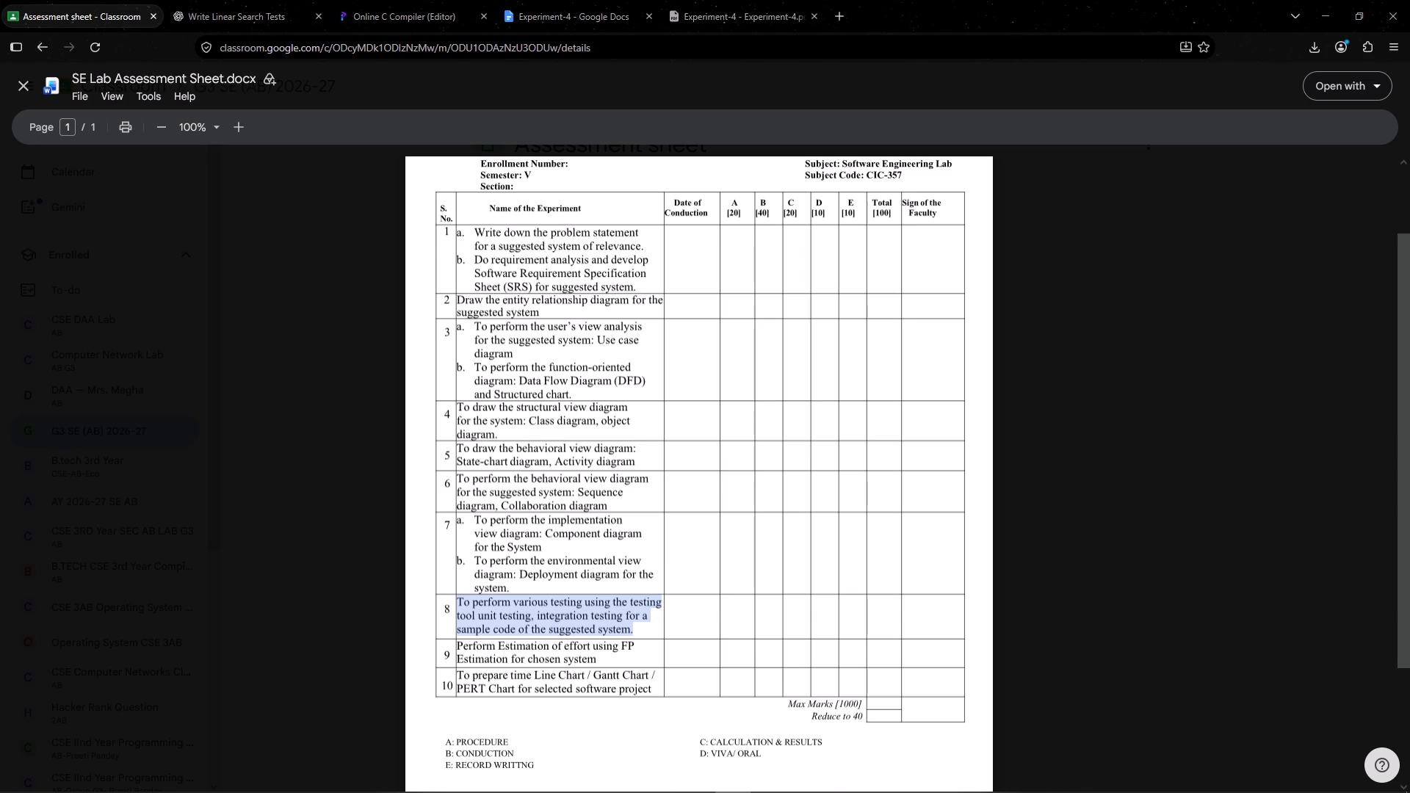
left_click_drag(595, 662, 469, 642)
key("ctrl+c")
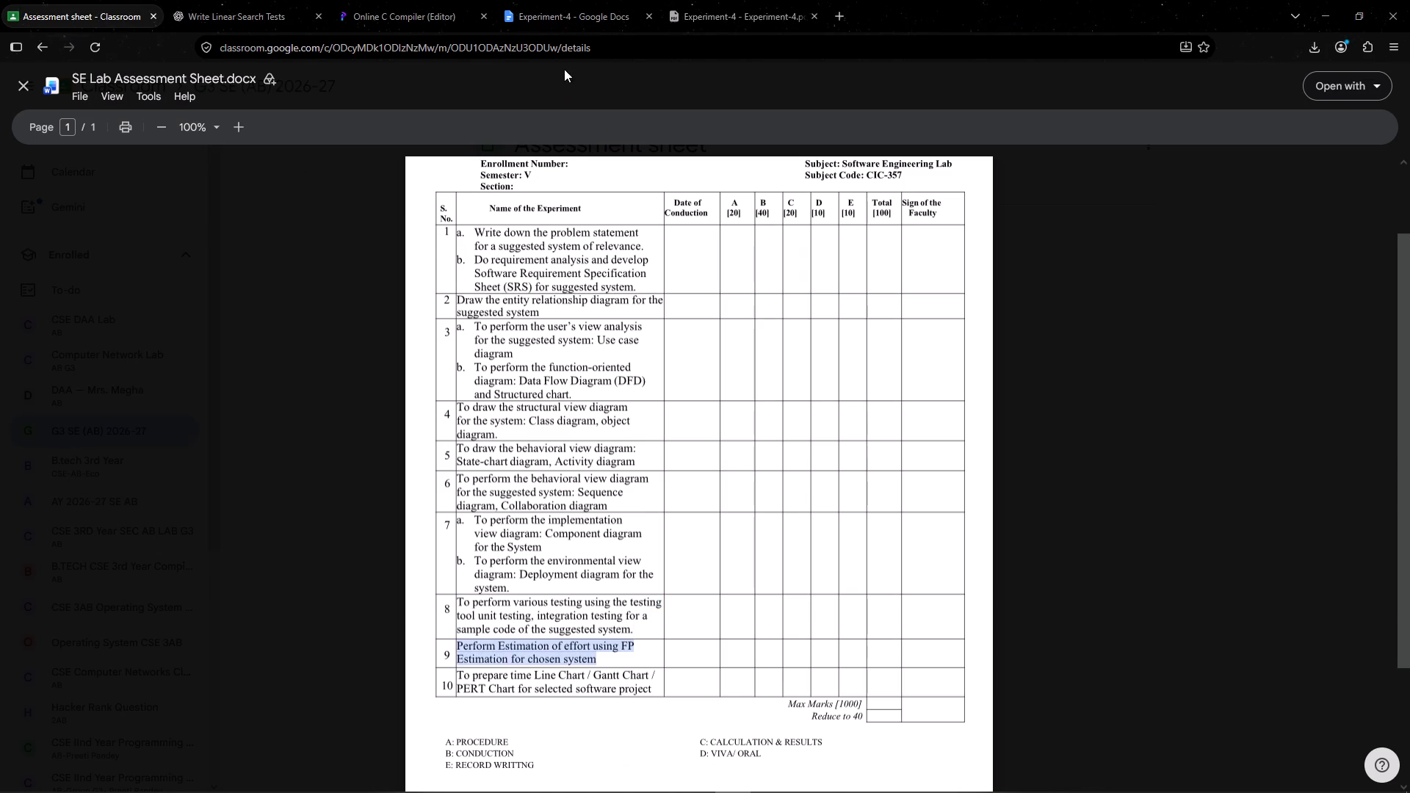
left_click(563, 0)
scroll(588, 332, "up", 16)
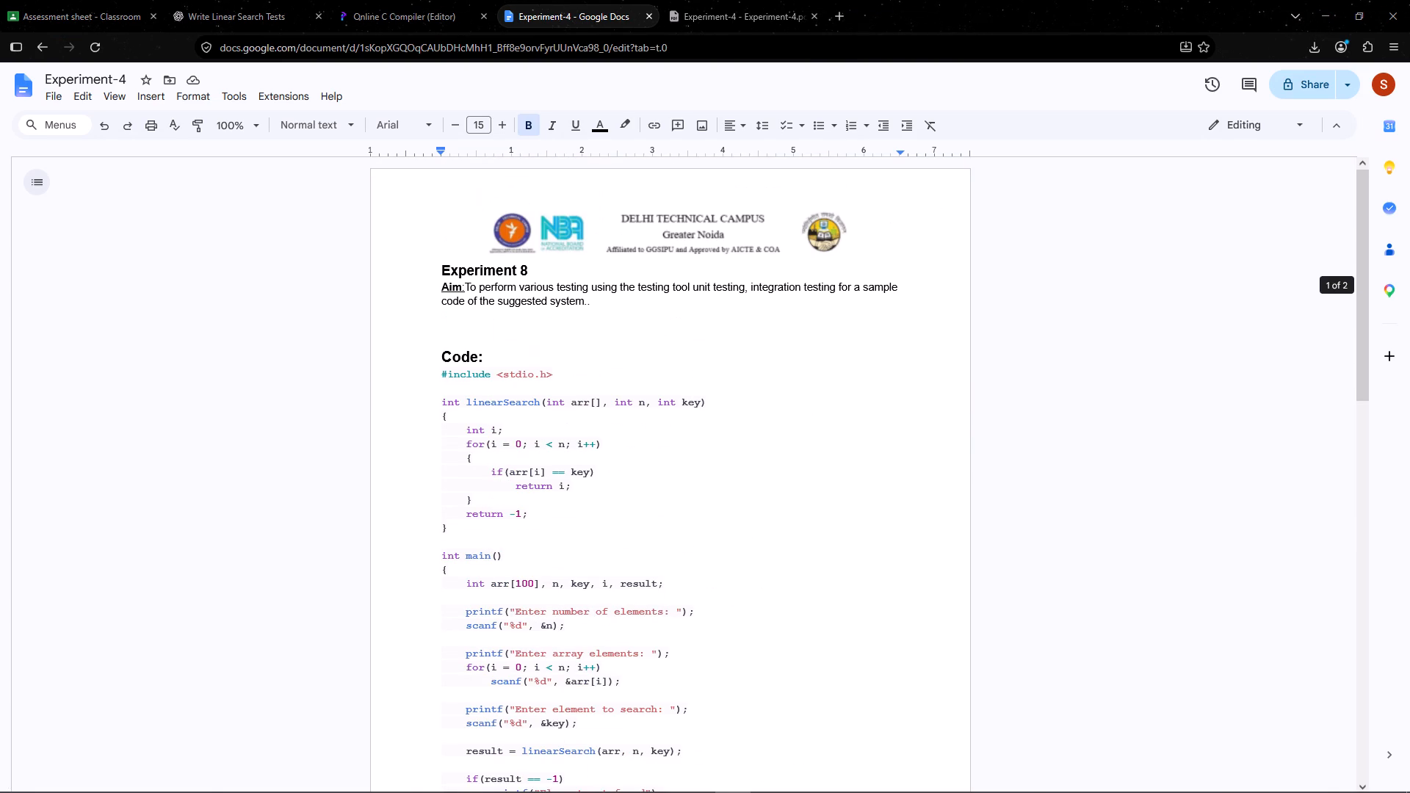
left_click_drag(589, 300, 469, 289)
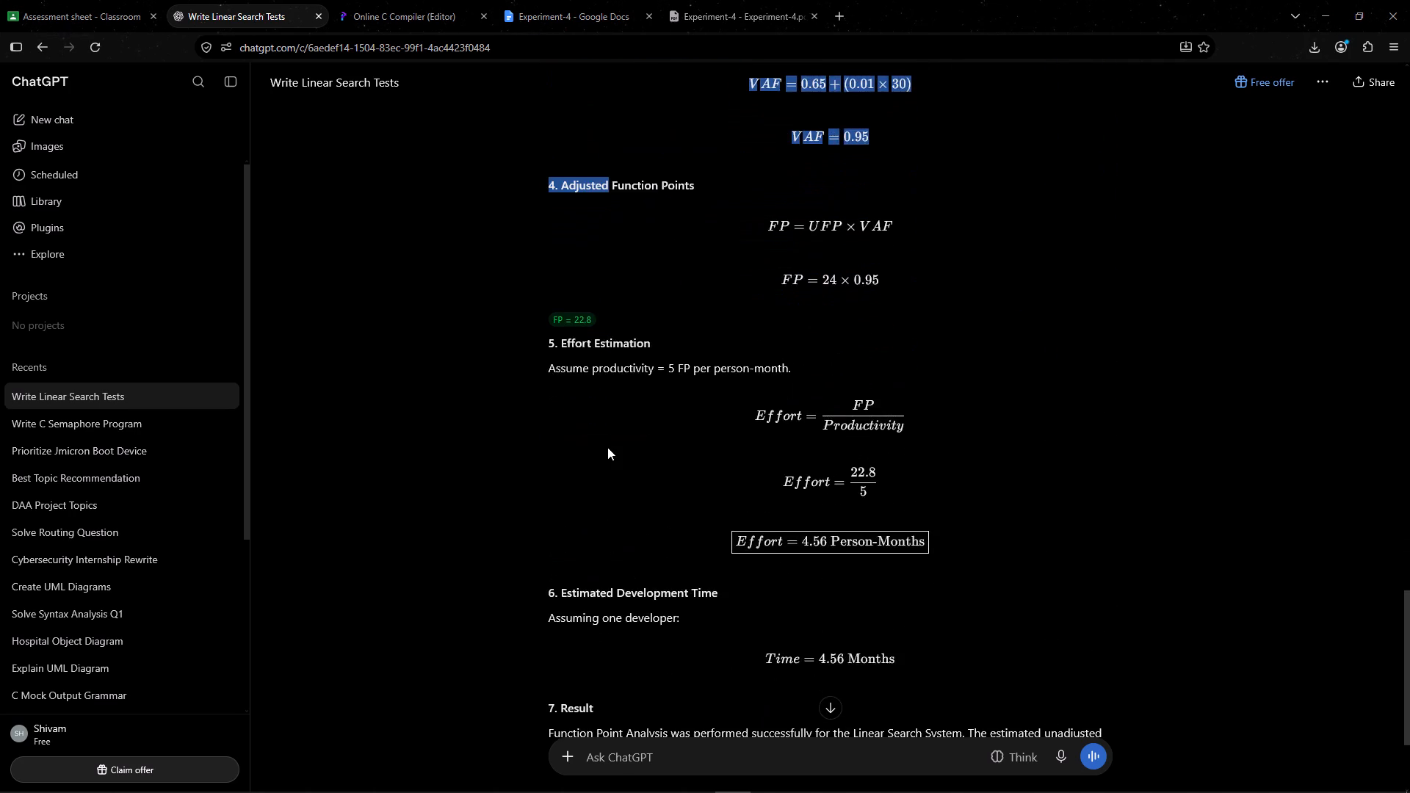
left_click_drag(607, 447, 729, 586)
scroll(607, 447, "down", 4)
key("ctrl+c")
Delete the old Code and Output sections and the compiler screenshot from the Google Docs experiment document.
left_click(444, 0)
left_click(524, 0)
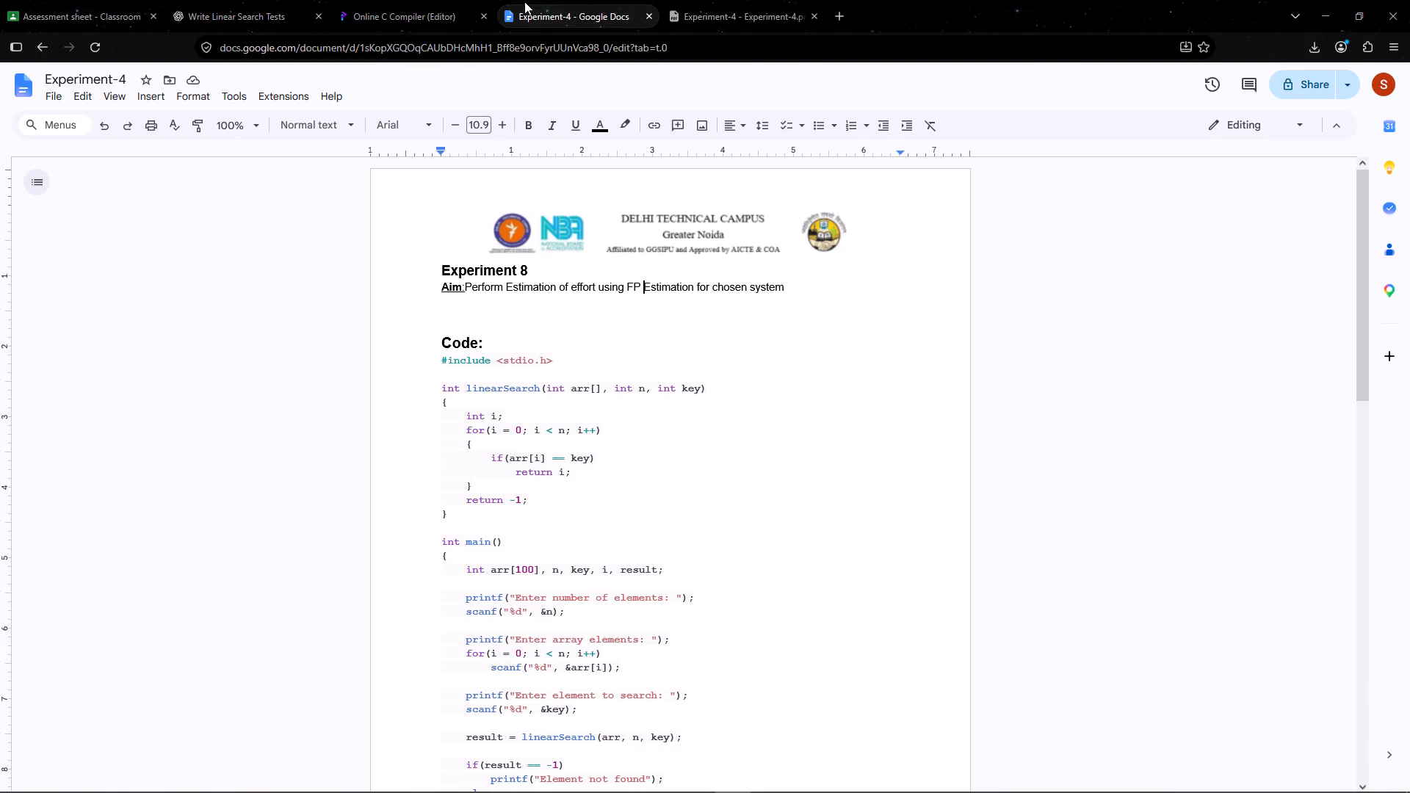
left_click_drag(438, 336, 447, 349)
left_click_drag(447, 349, 662, 767)
scroll(632, 792, "down", 6)
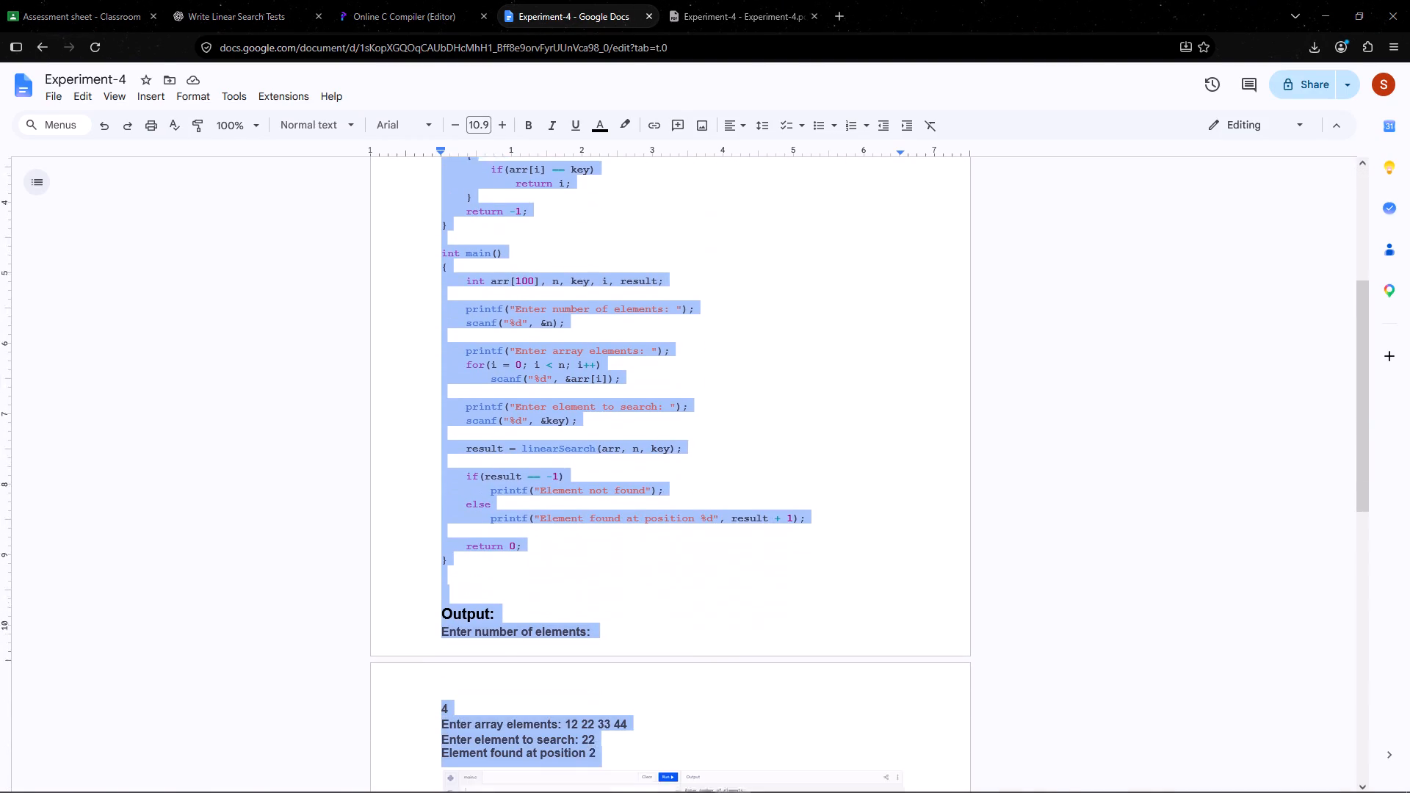
left_click_drag(662, 767, 685, 792)
key("Delete")
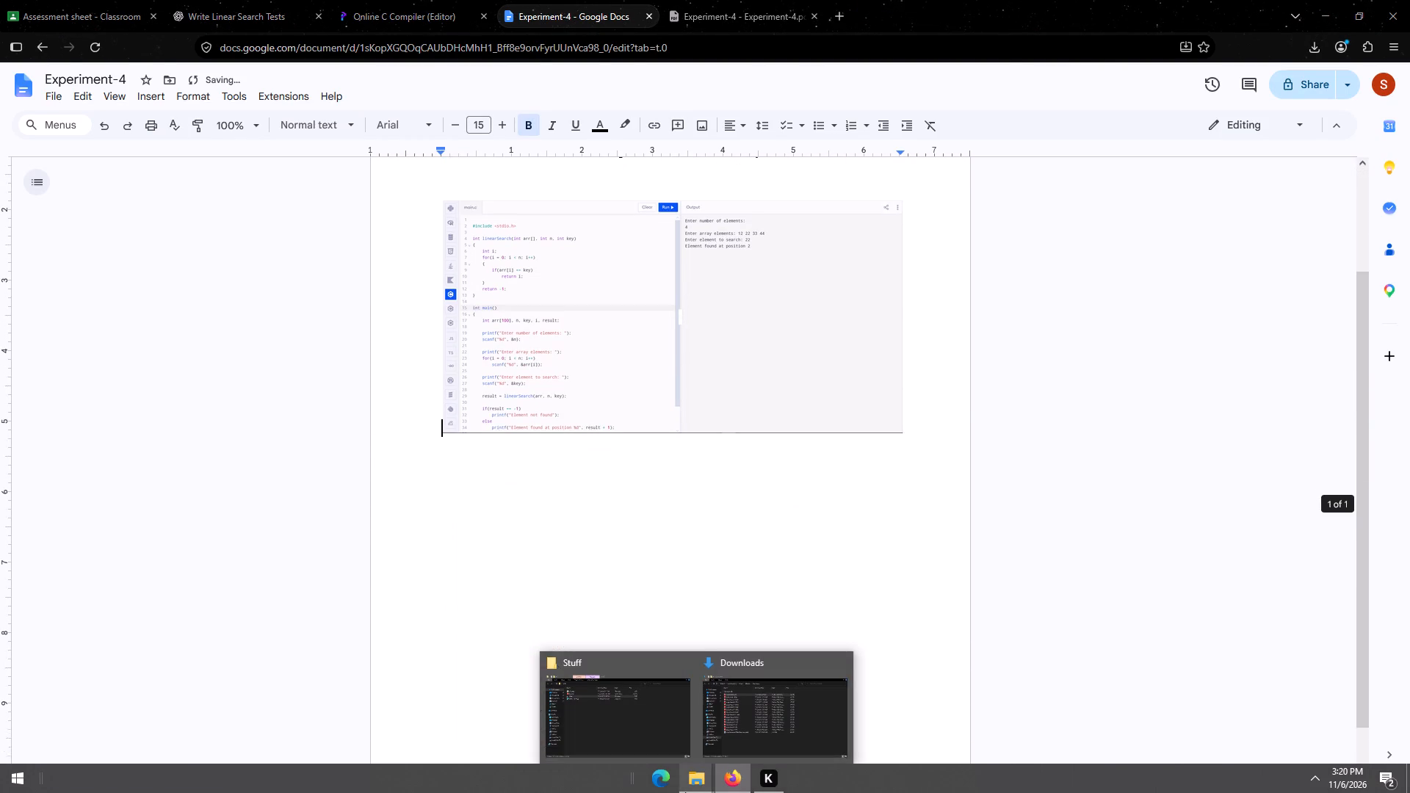
left_click(471, 305)
key("Delete")
scroll(471, 305, "up", 2)
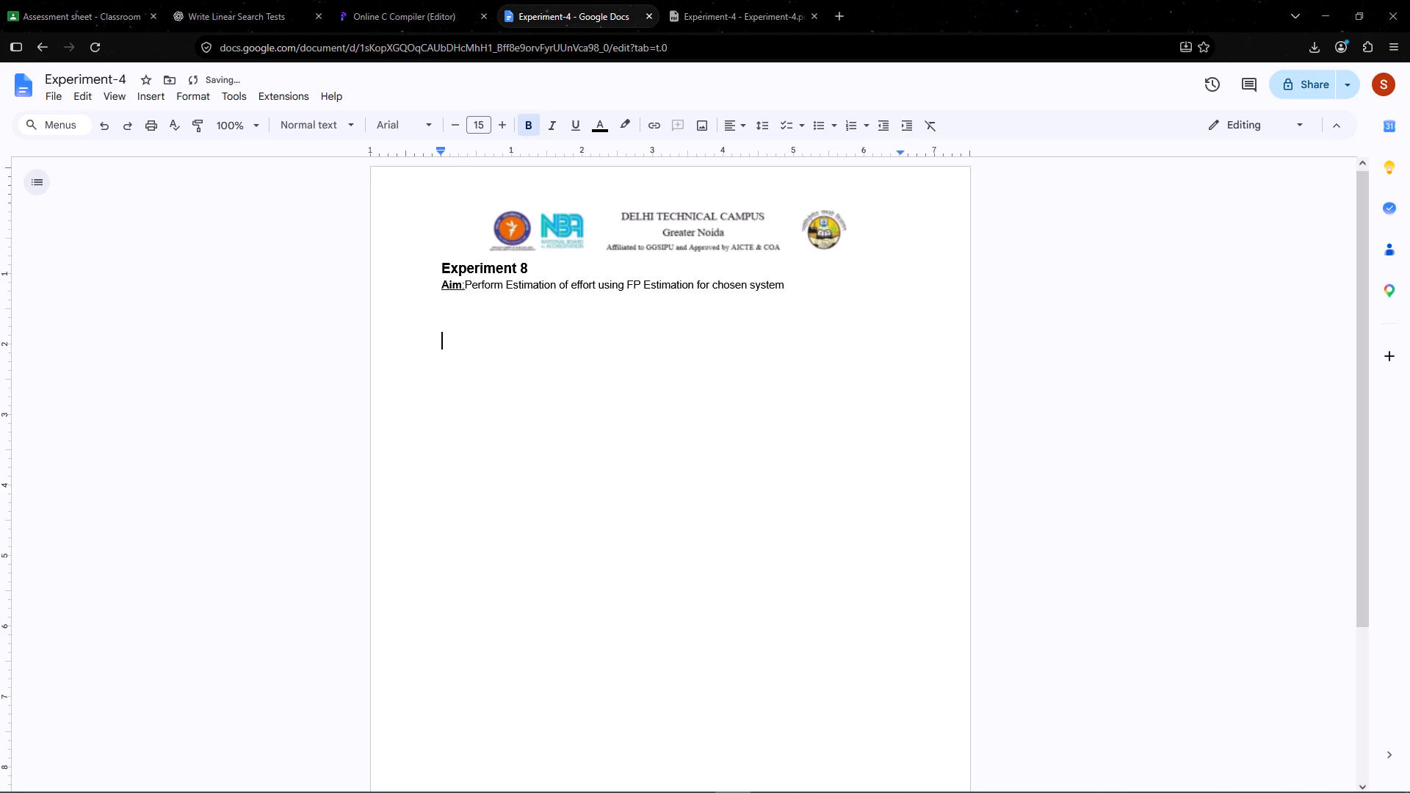
Paste the copied Function Point analysis below the document's Aim line.
key("ctrl+v")
Delete the duplicate Aim paragraph at the start of the pasted analysis, keeping the Chosen System line.
scroll(471, 305, "up", 18)
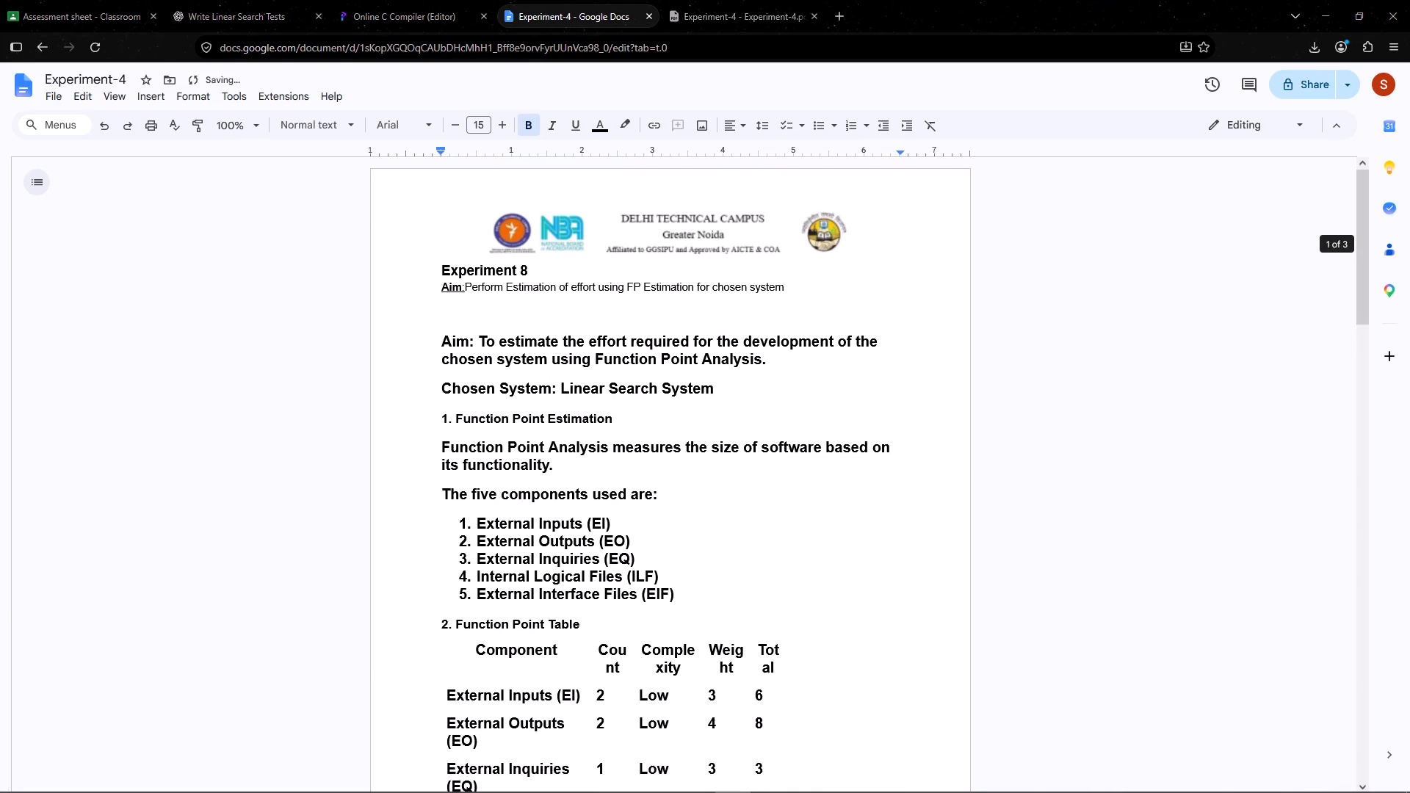
scroll(471, 305, "up", 2)
left_click_drag(435, 341, 613, 386)
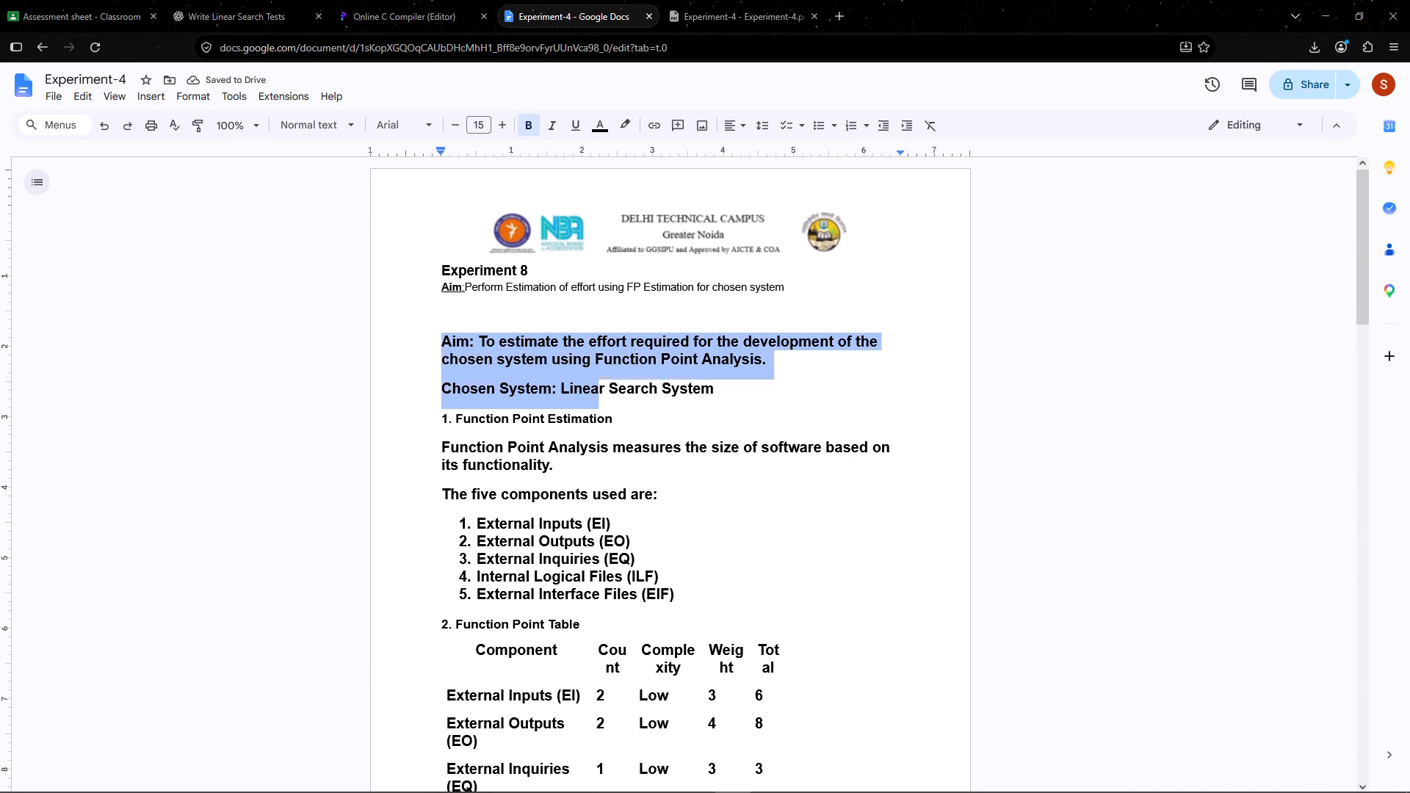
left_click_drag(613, 386, 776, 370)
key("BackSpace")
key("BackSpace")
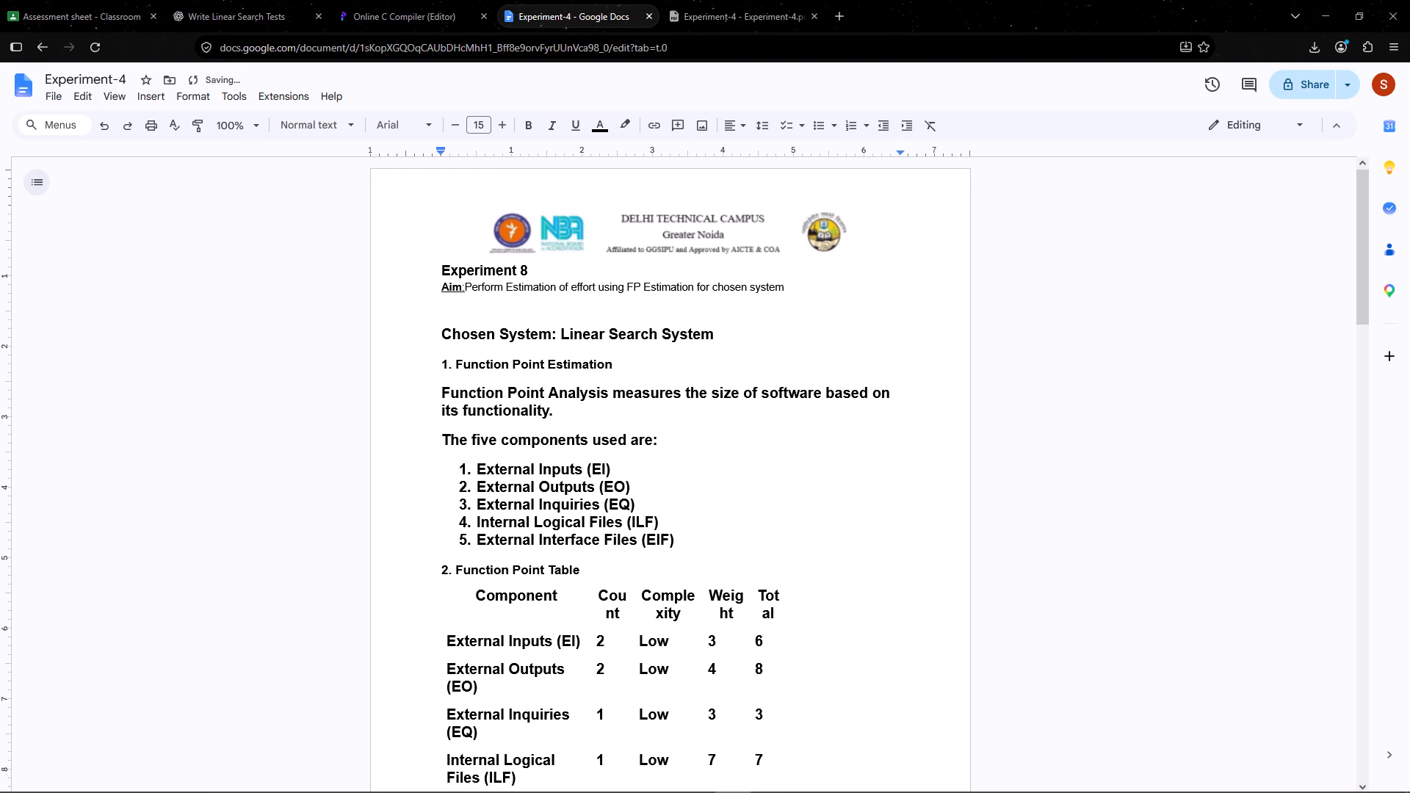
Remove bold formatting from all the pasted content, from the Chosen System line to the end of the document.
left_click_drag(441, 334, 646, 604)
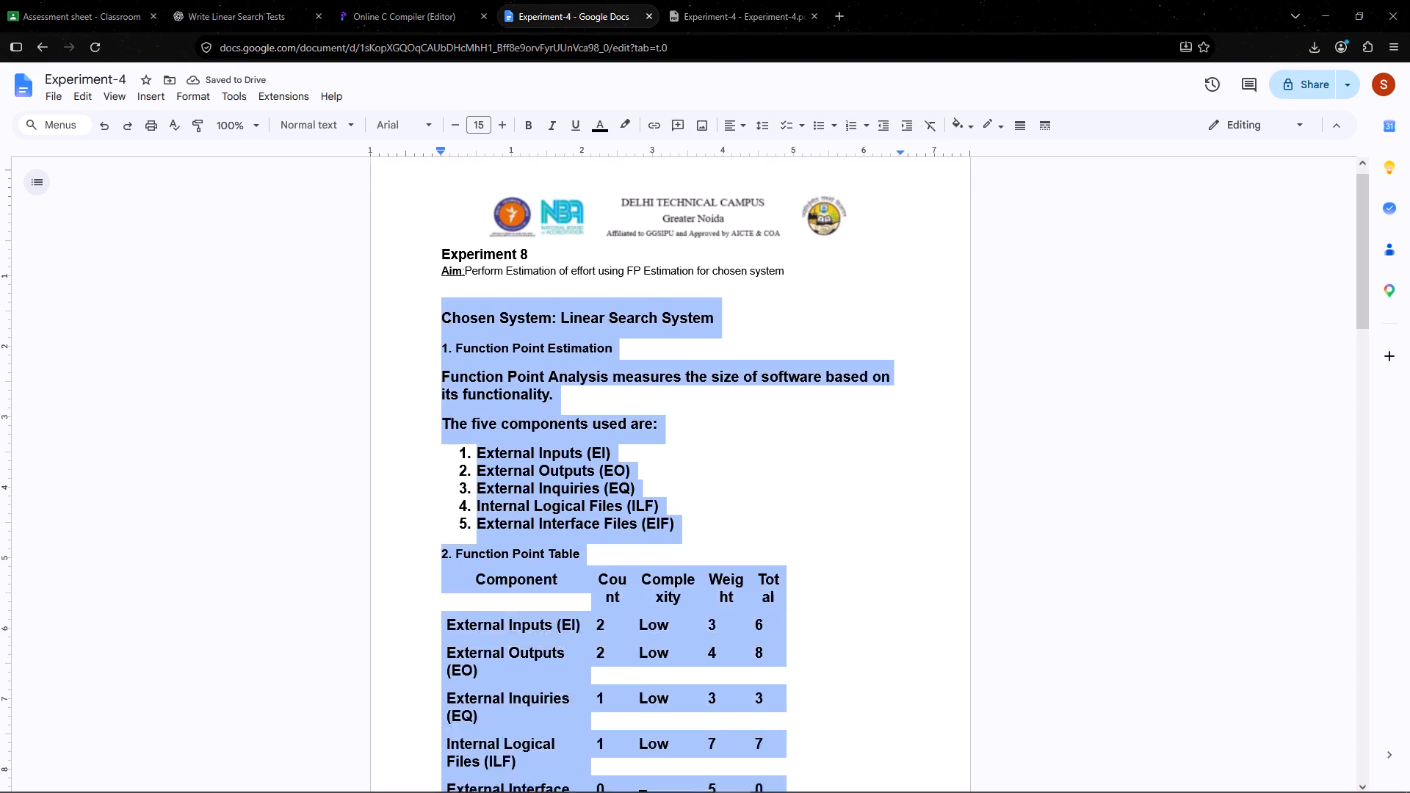
left_click_drag(646, 604, 651, 629)
scroll(651, 617, "down", 20)
scroll(651, 617, "down", 3)
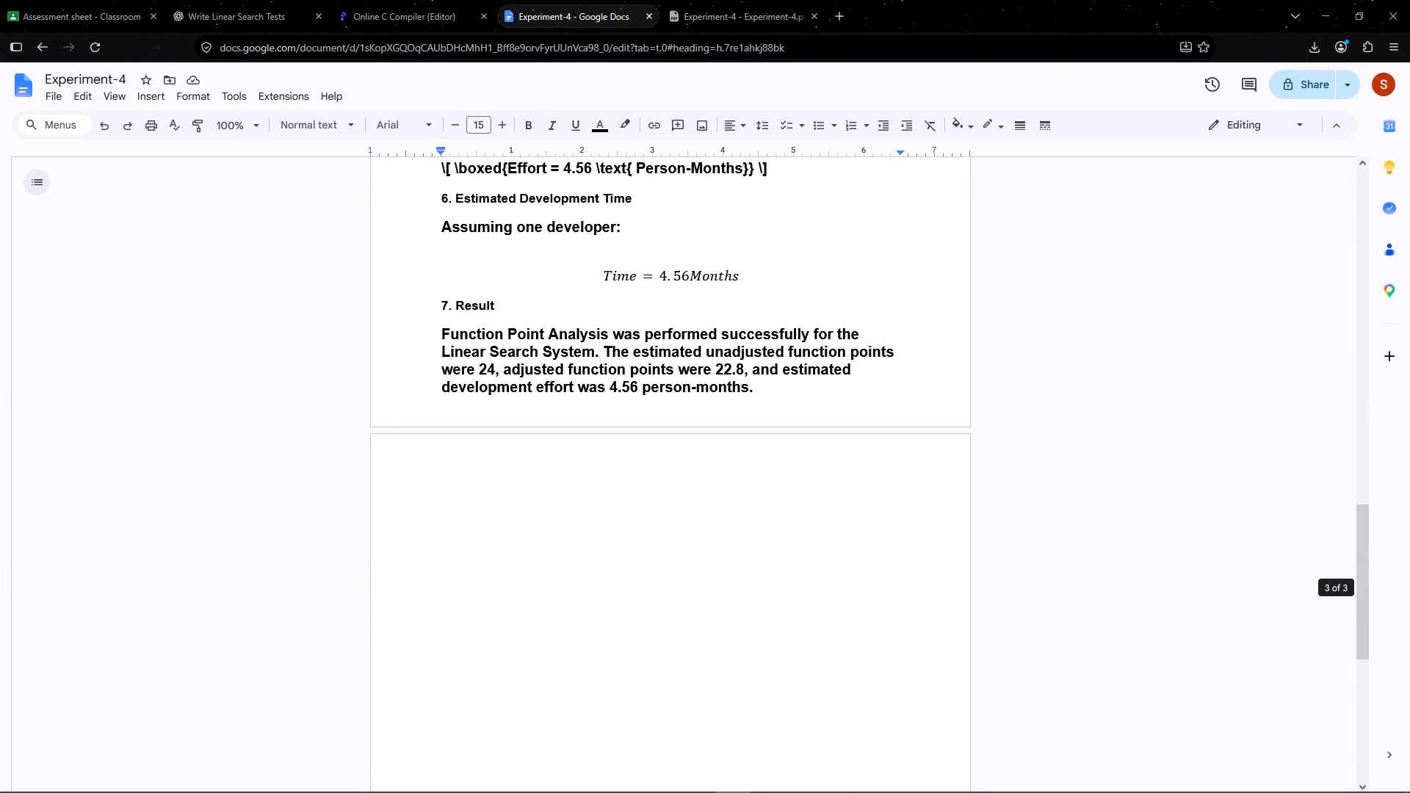
left_click_drag(651, 629, 824, 441)
key("ctrl+b")
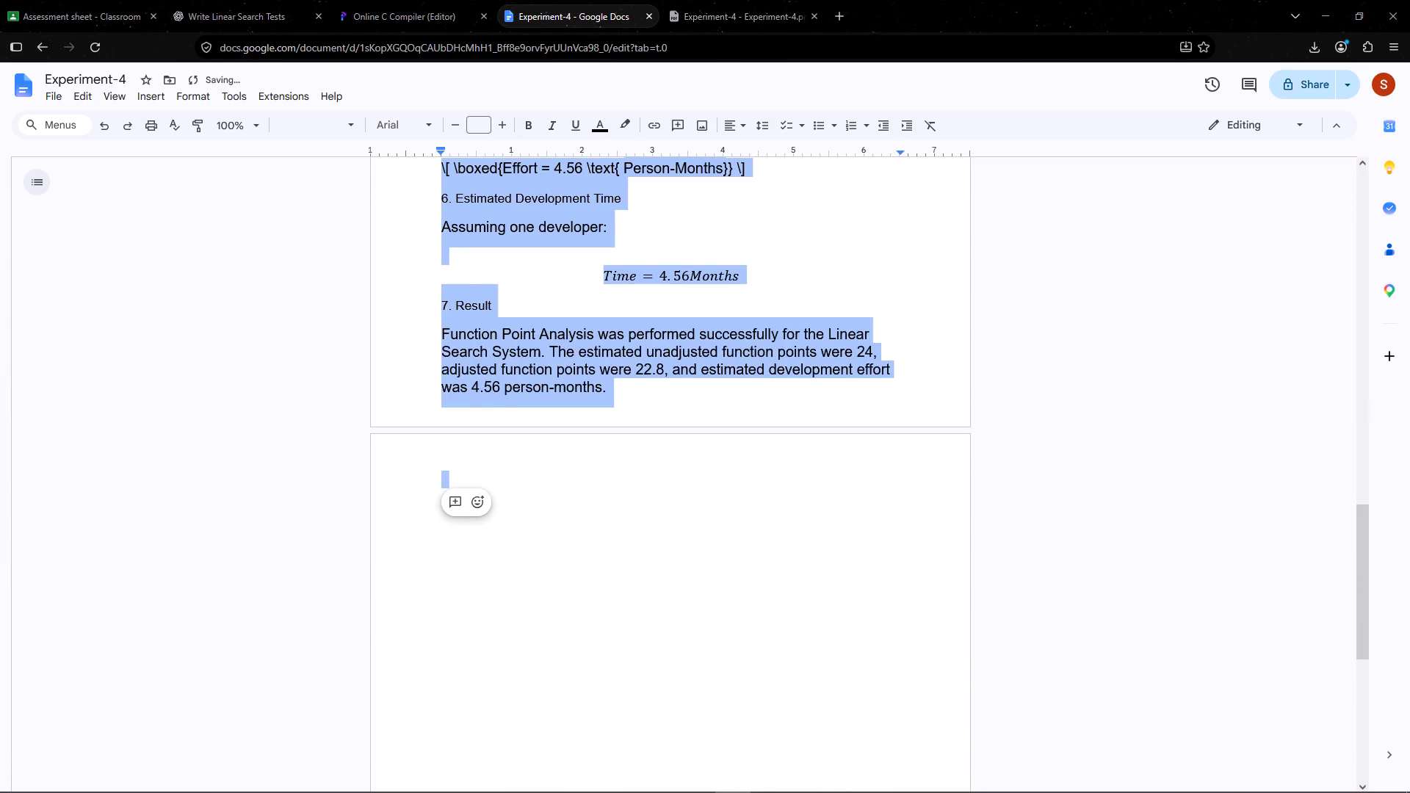
scroll(684, 329, "up", 20)
scroll(684, 329, "up", 3)
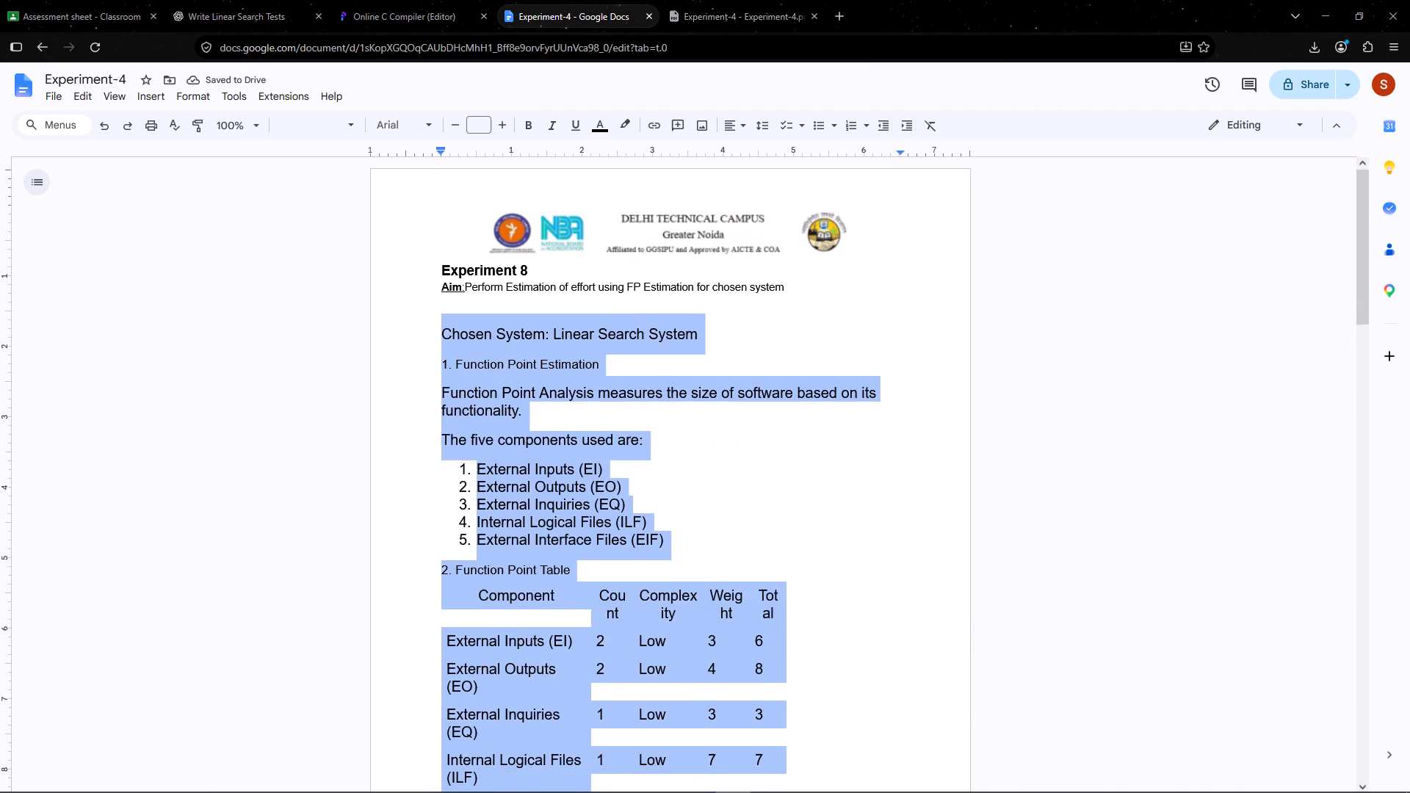
left_click(743, 330)
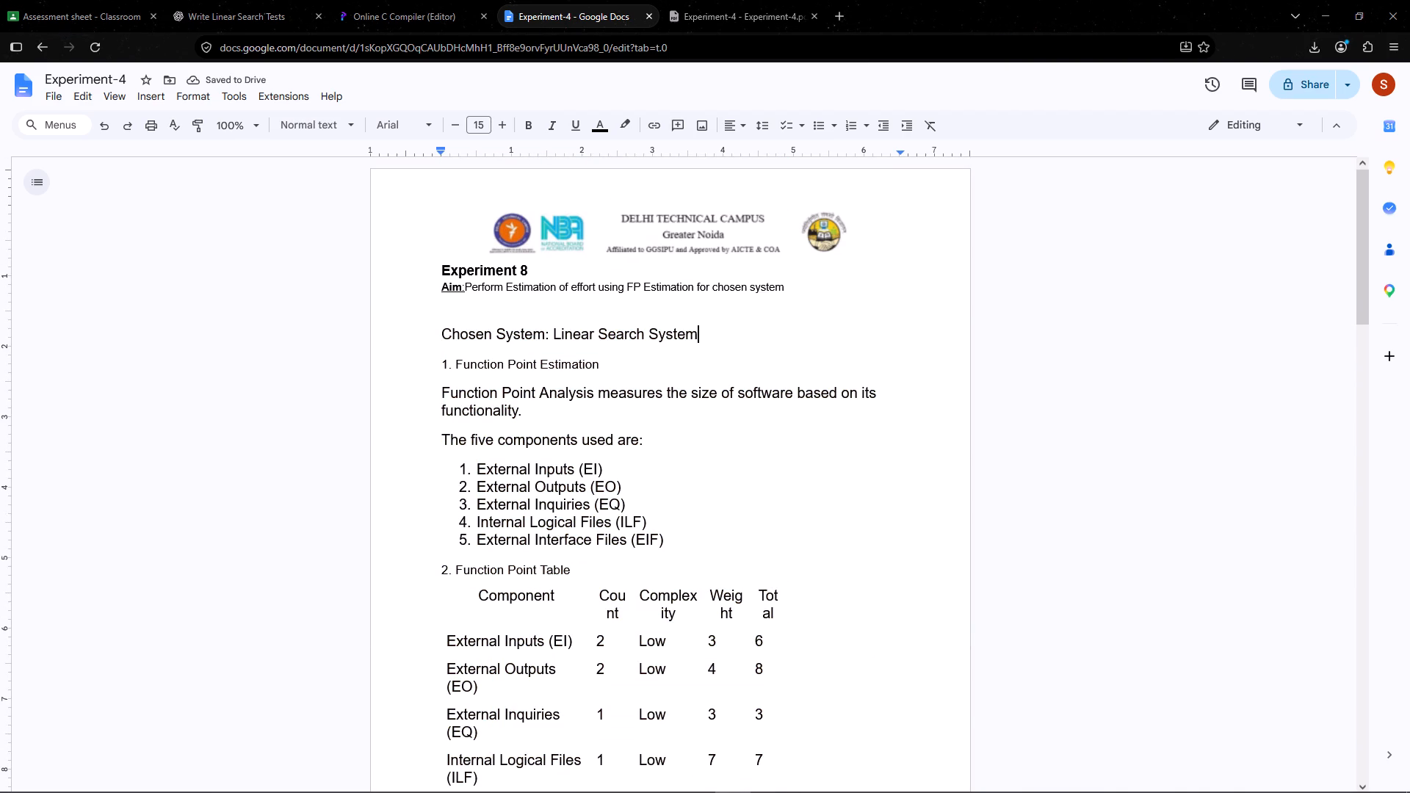
Change the experiment number in the document's heading to 9.
left_click(523, 269)
key("Right")
key("BackSpace")
key("9")
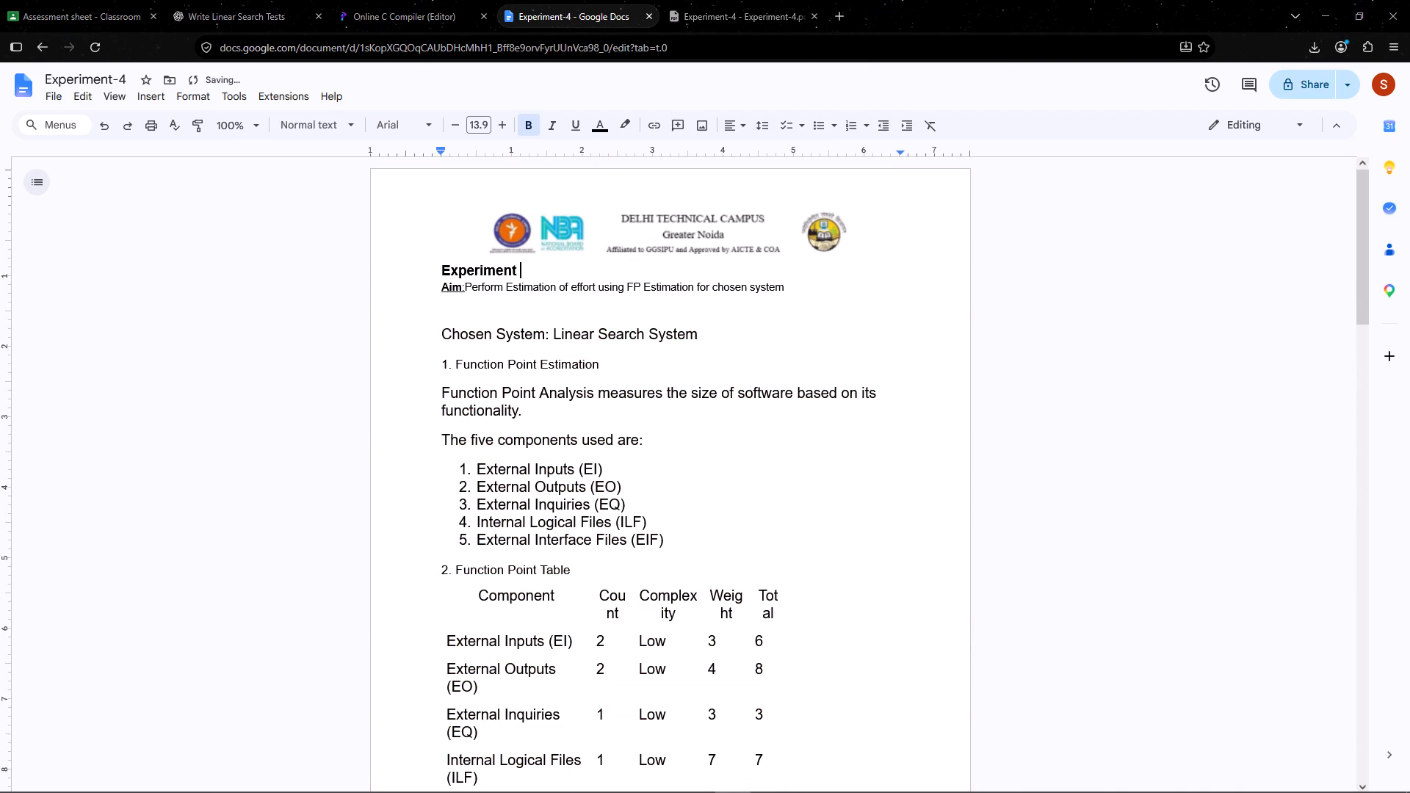
Center the "Experiment 9" heading on the page.
key("shift+Left")
key("shift+Left")
key("shift+Left")
key("shift+Left")
key("shift+Left")
key("shift+Left")
key("shift+Left")
key("shift+Left")
key("shift+Left")
key("shift+Left")
key("shift+Left")
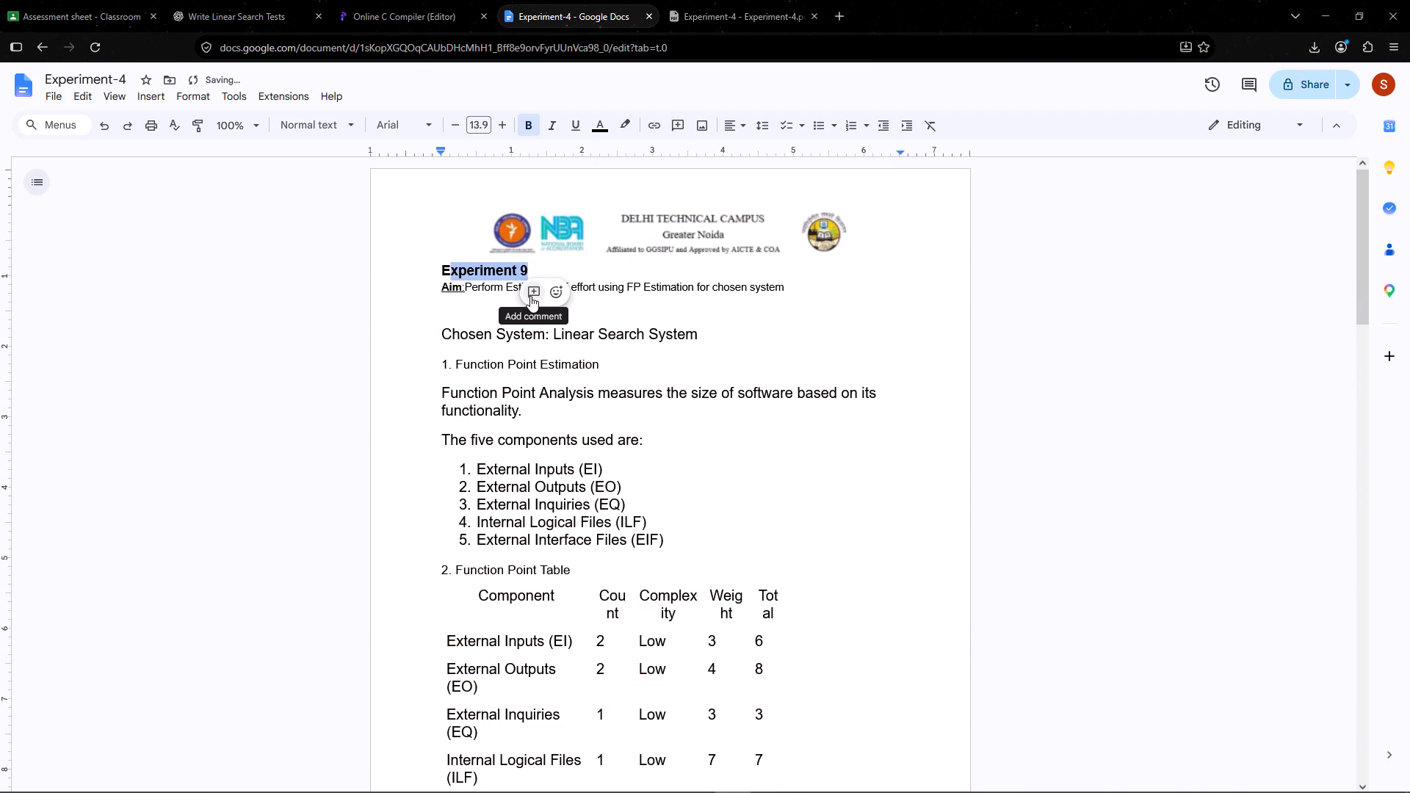
key("shift+Left")
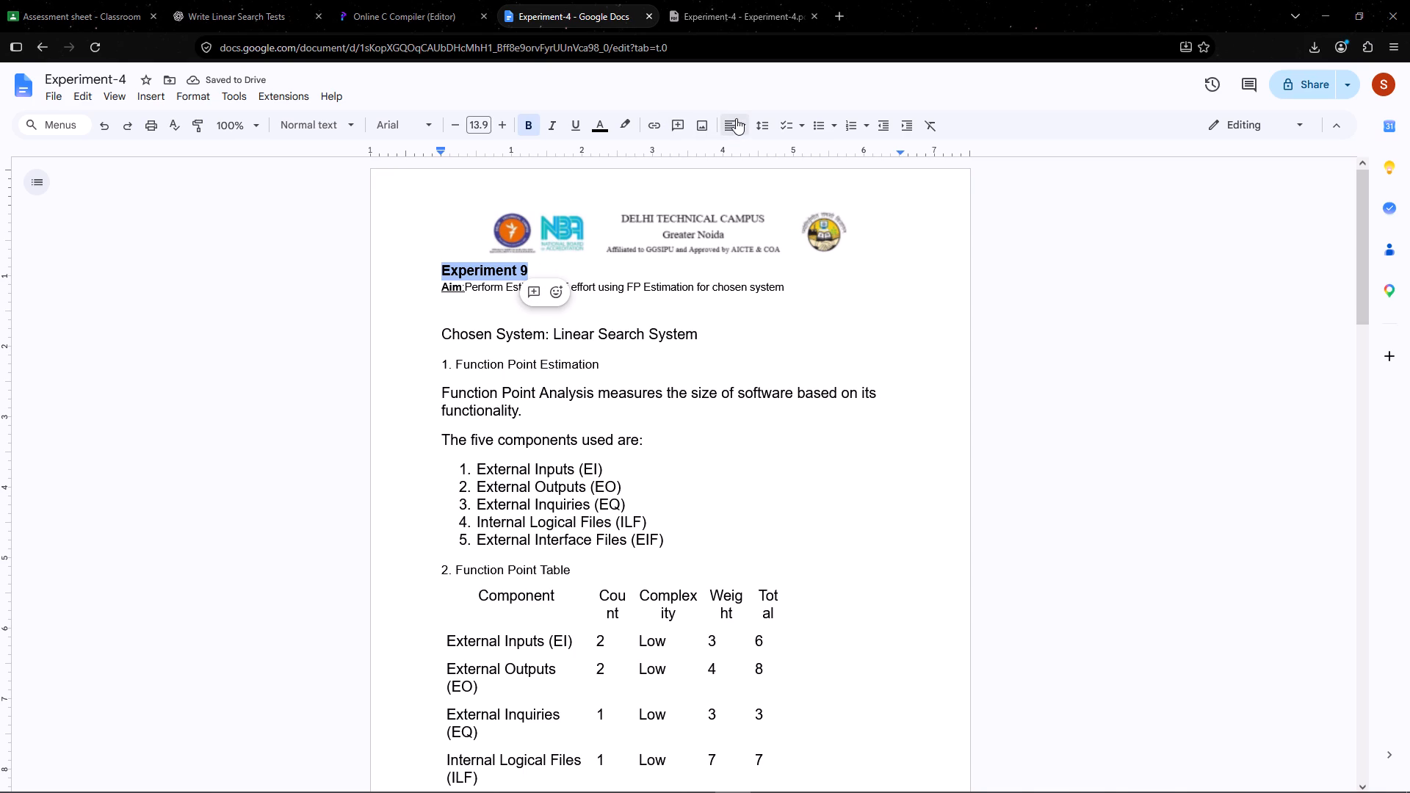
left_click(736, 119)
left_click(760, 143)
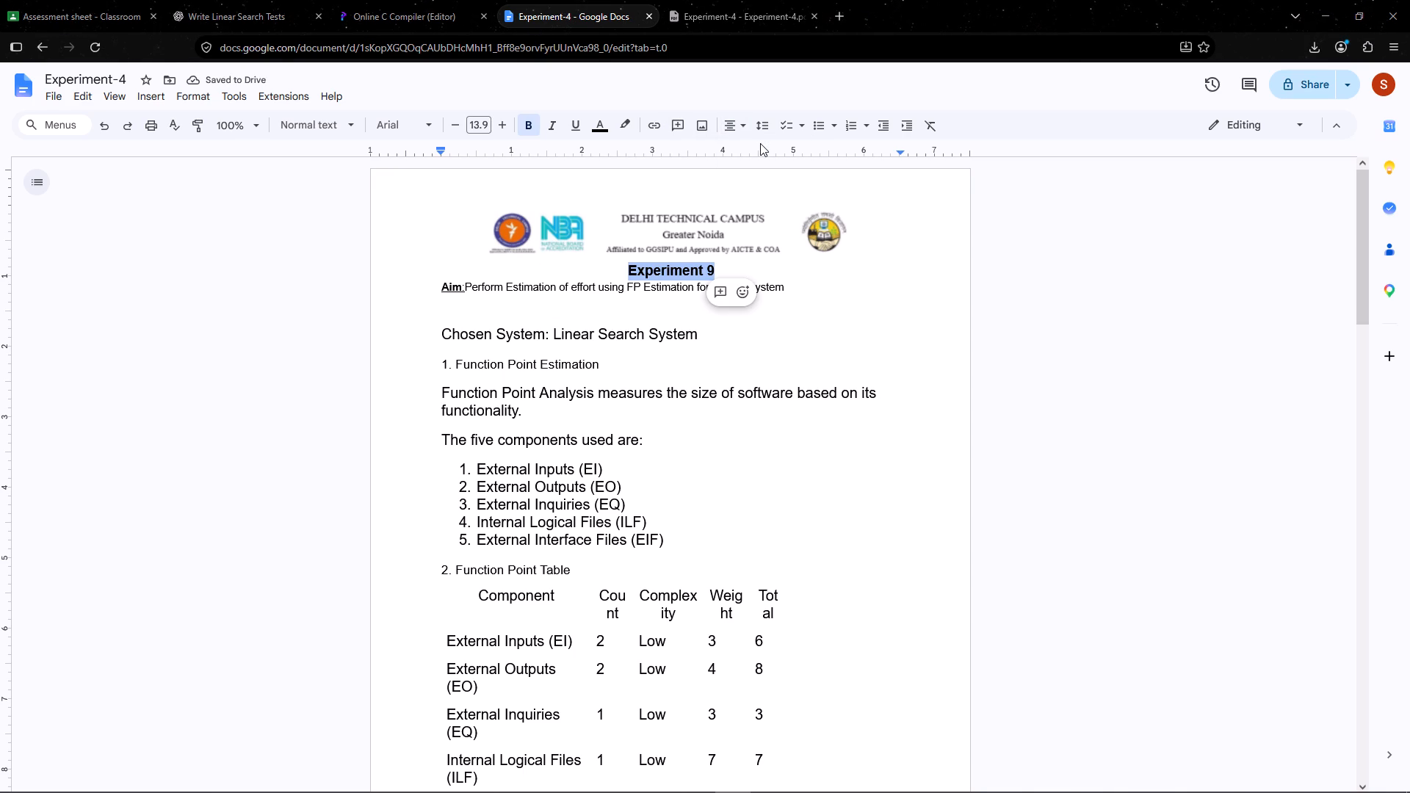
left_click(791, 277)
Increase the font size of the whole Aim line to 13.9.
left_click_drag(789, 286, 446, 290)
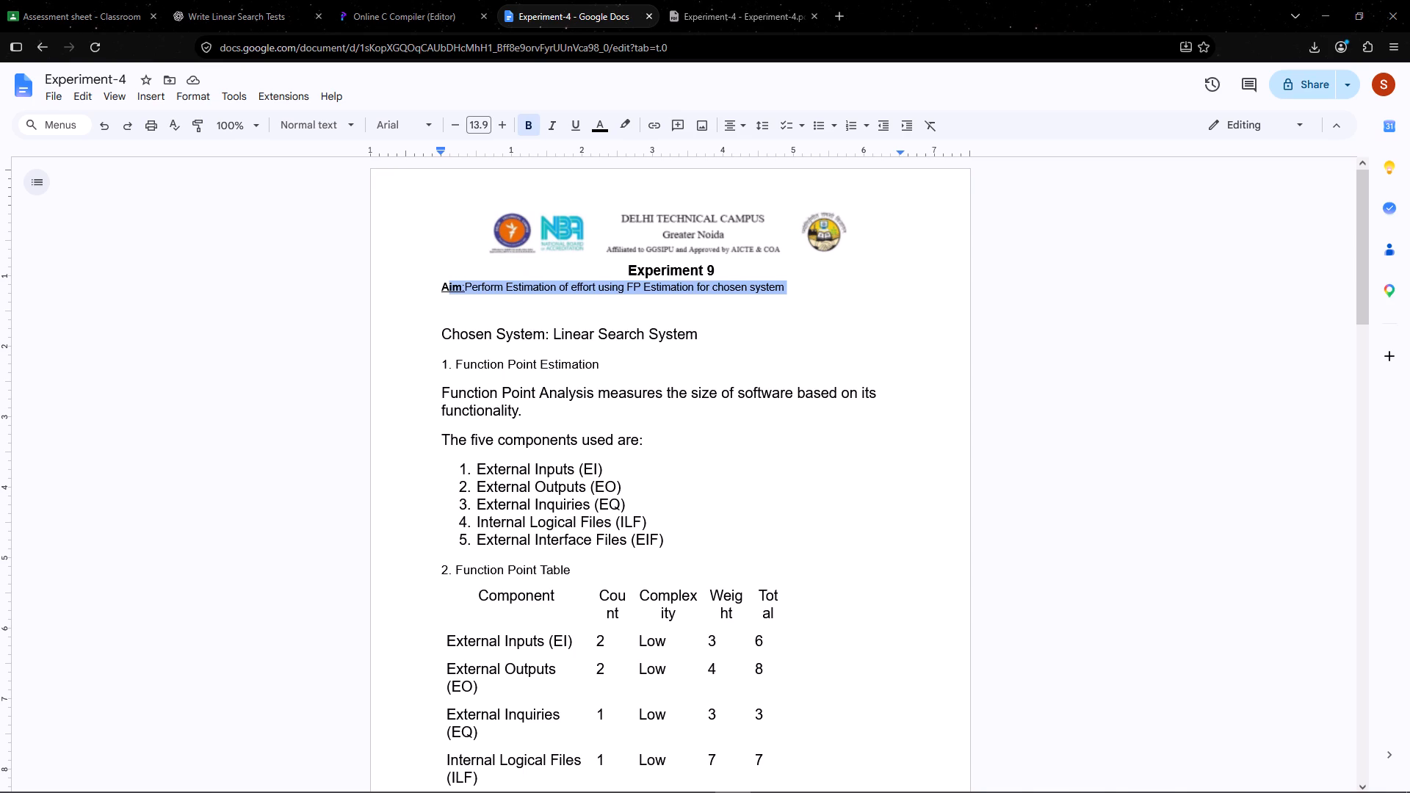
left_click_drag(446, 290, 441, 290)
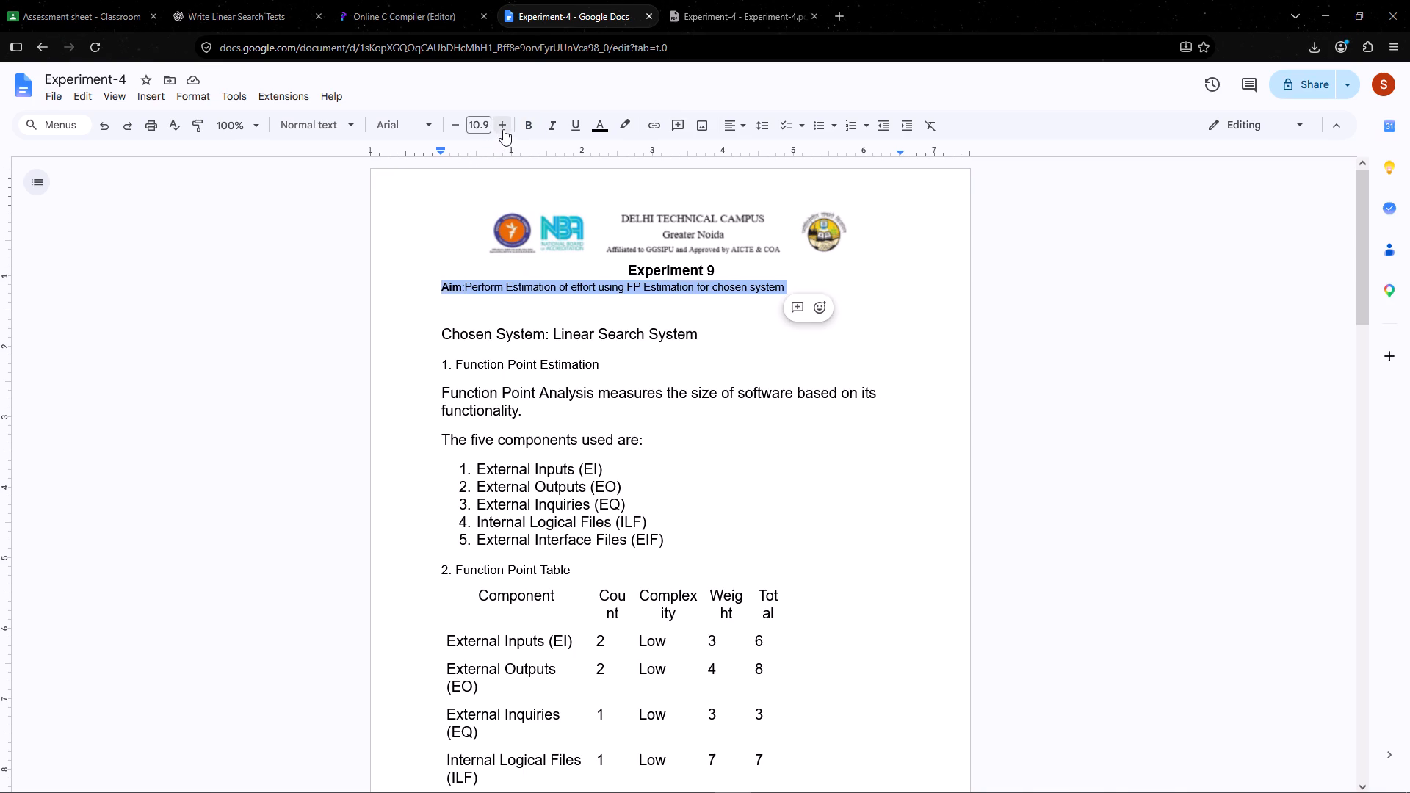
triple_click(502, 129)
Insert a blank line between the Experiment 9 heading and the Aim line, and remove the empty line below the Aim.
left_click(424, 308)
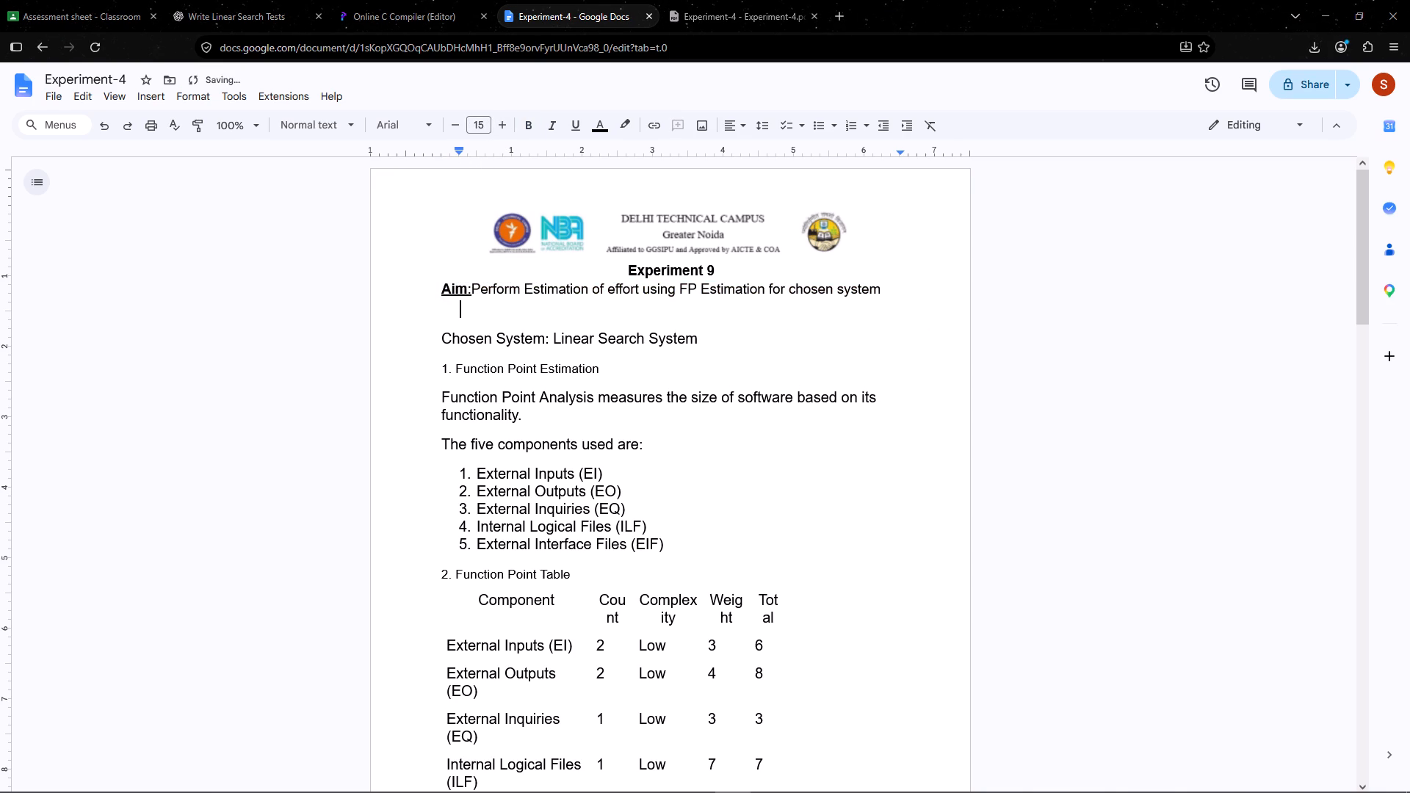
left_click(435, 291)
key("Return")
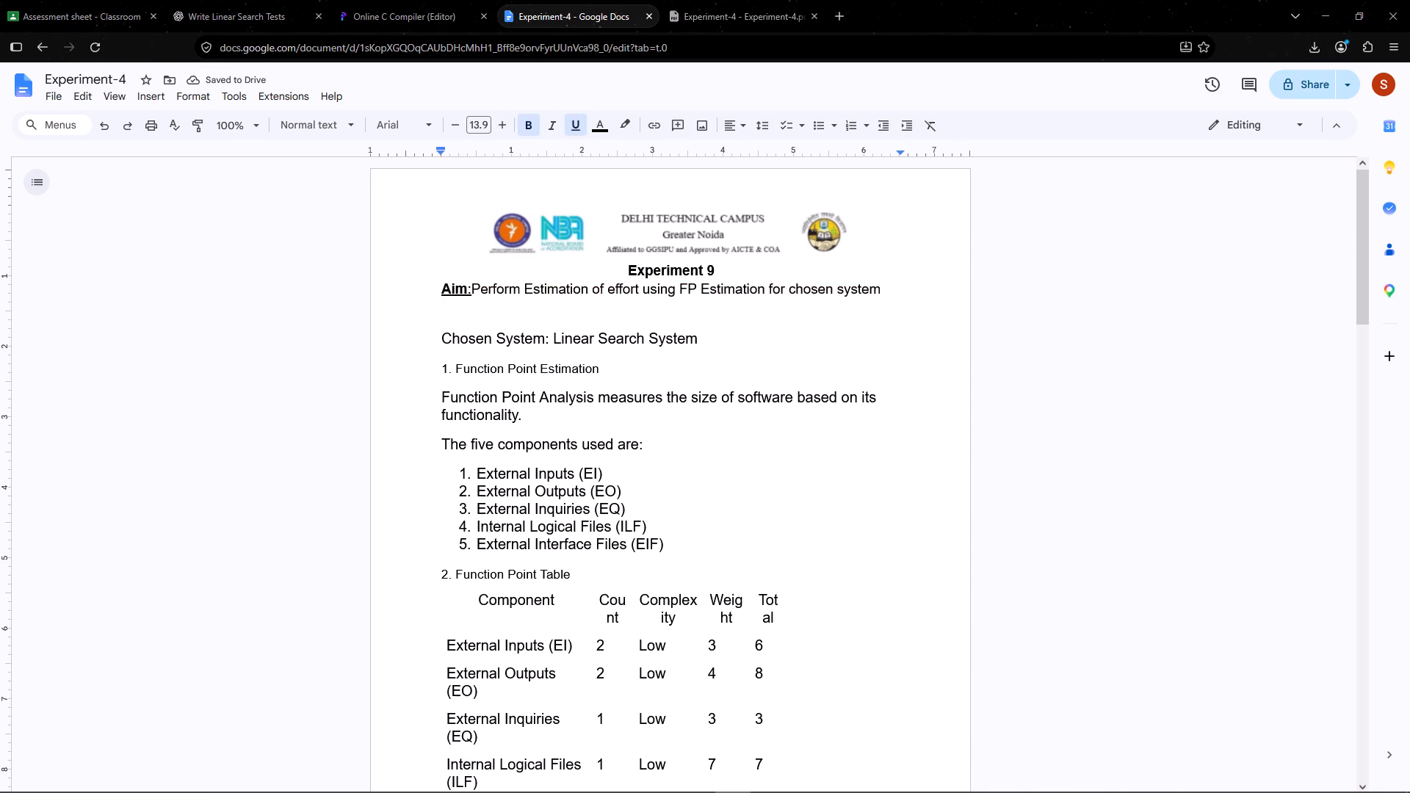
key("Down")
key("BackSpace")
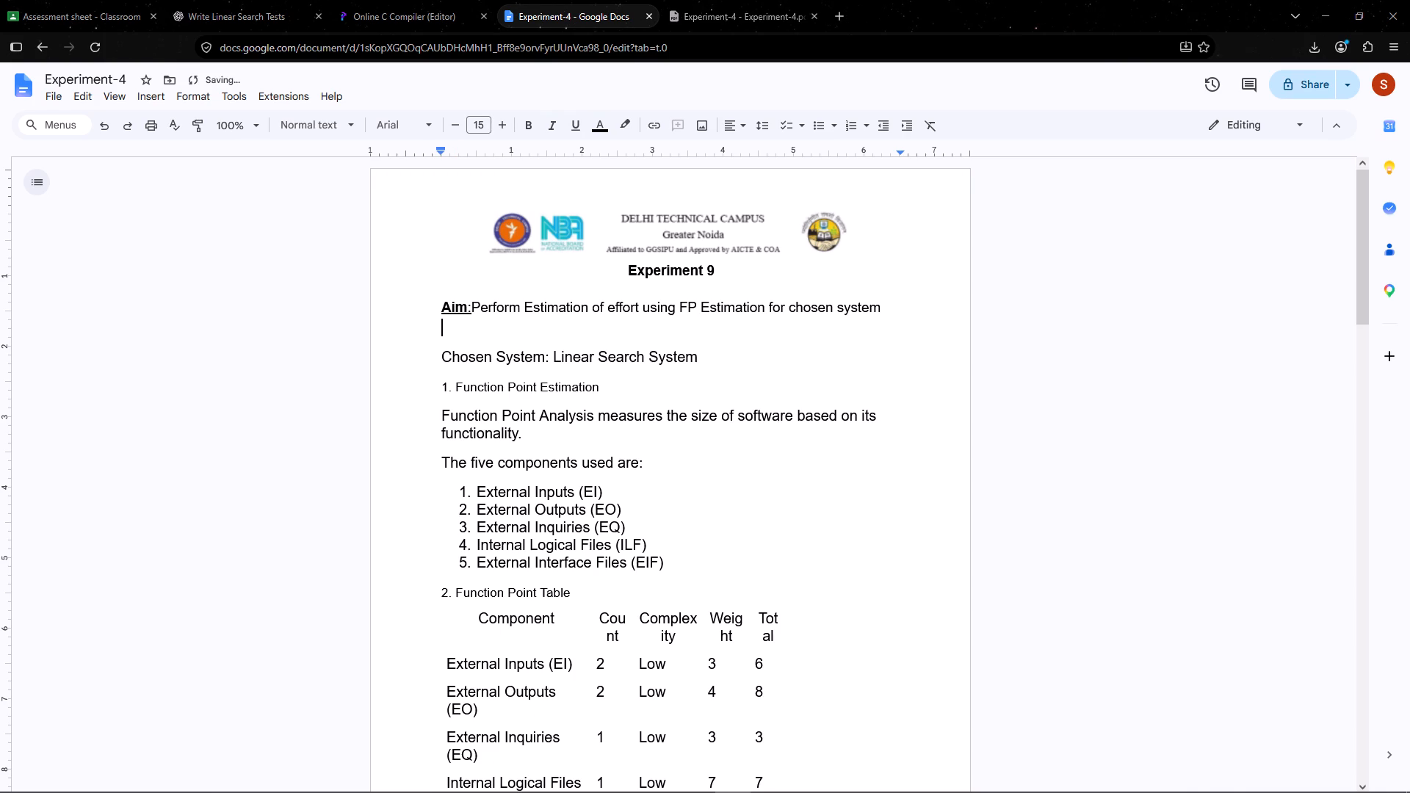
key("BackSpace")
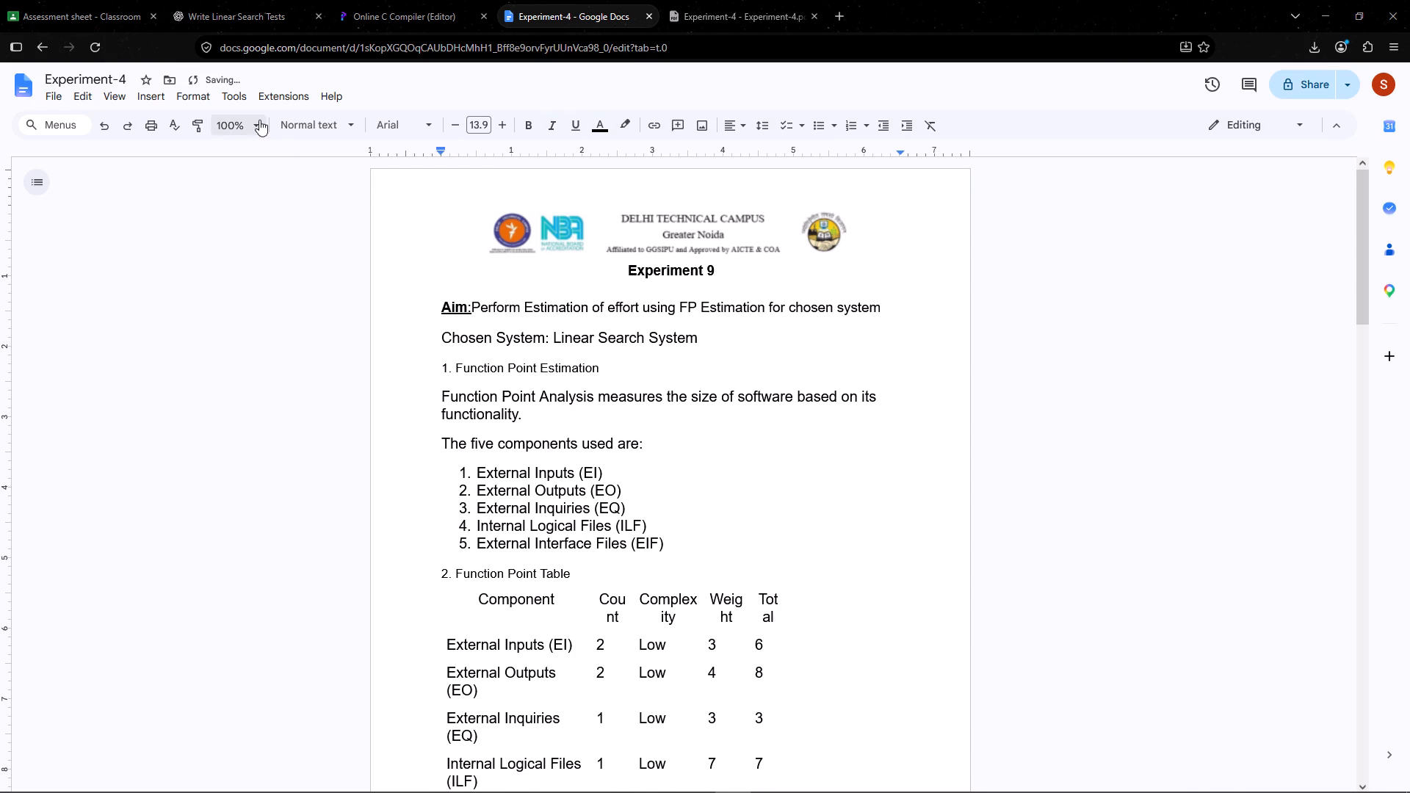
Rename the document as "Experiment-9 SE", consulting the assessment sheet for the subject.
left_click(123, 73)
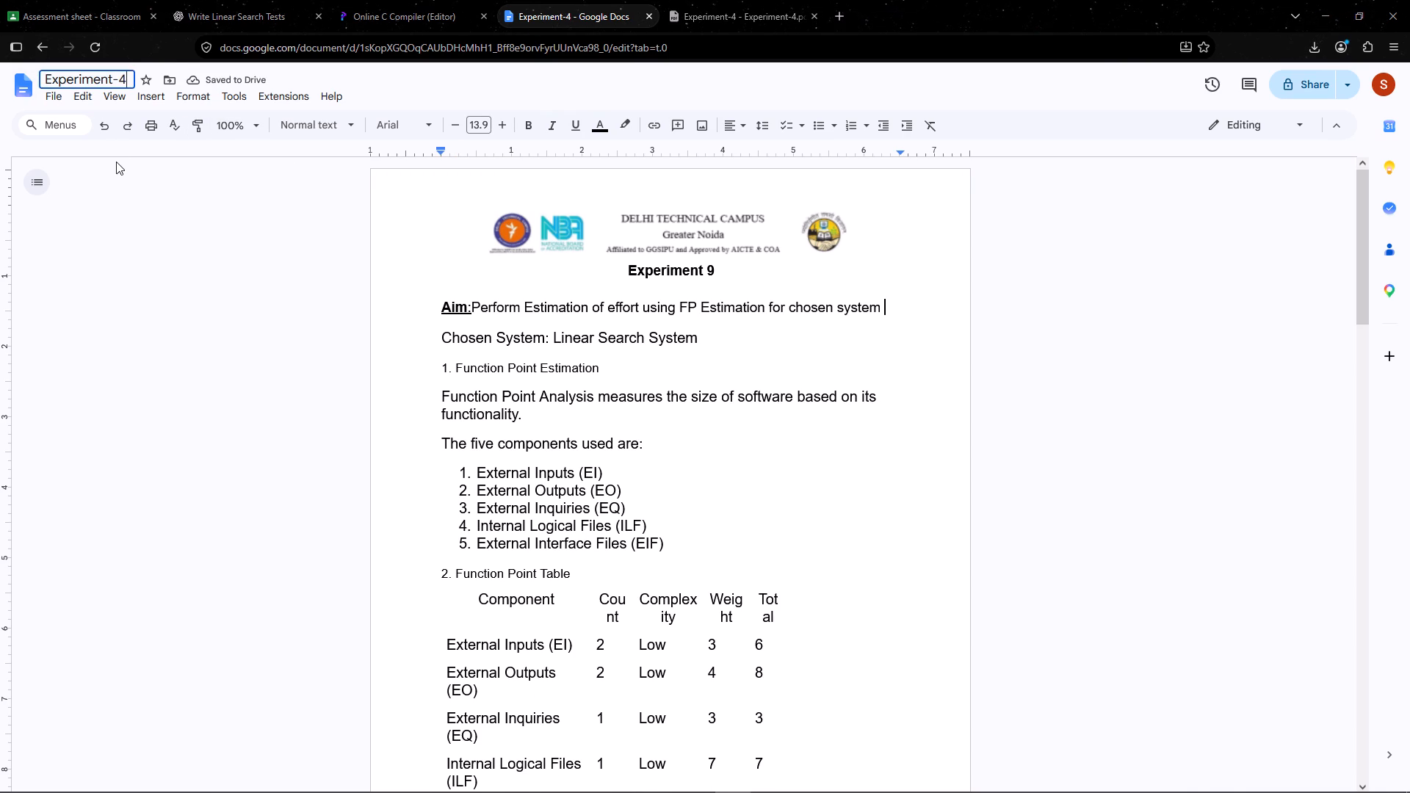
key("BackSpace")
key("9")
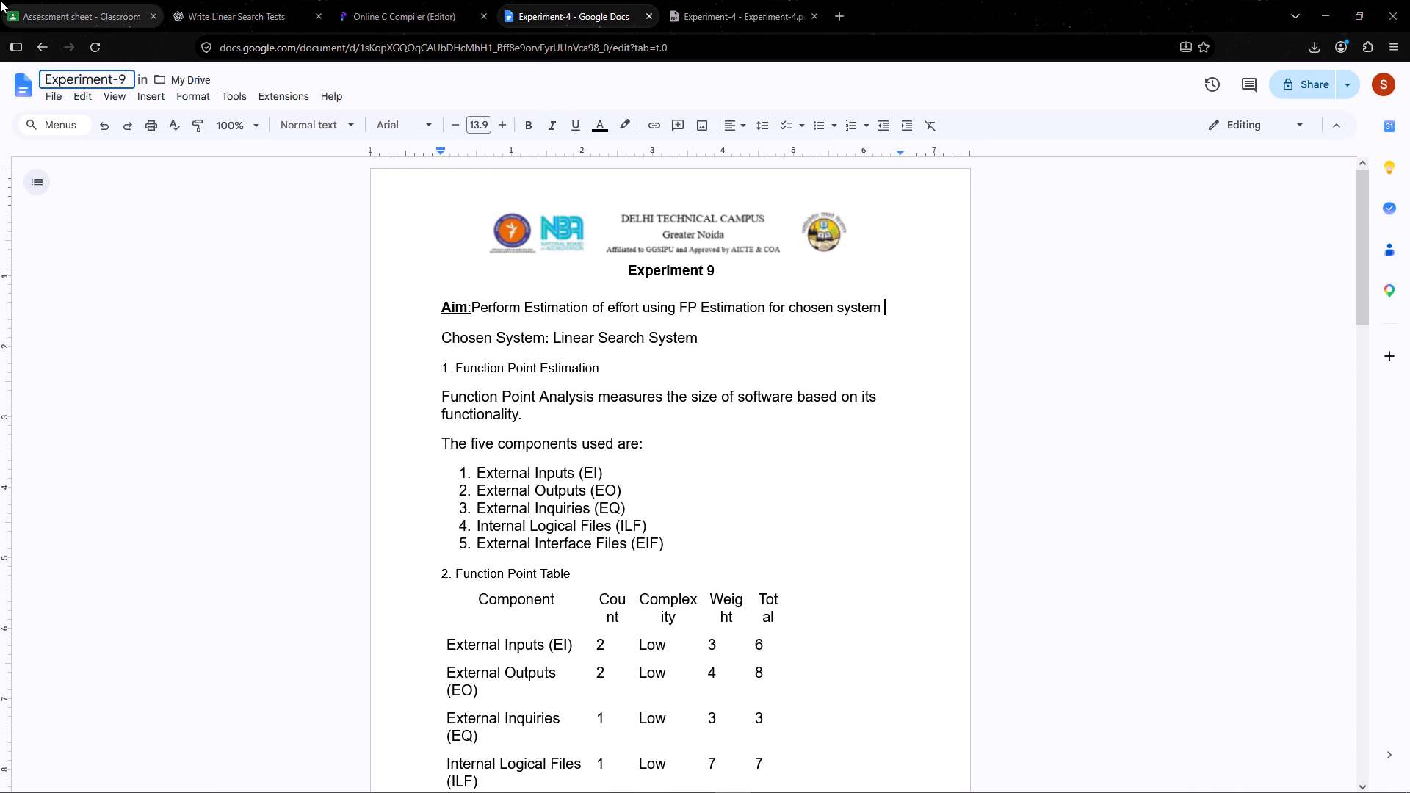
left_click(98, 0)
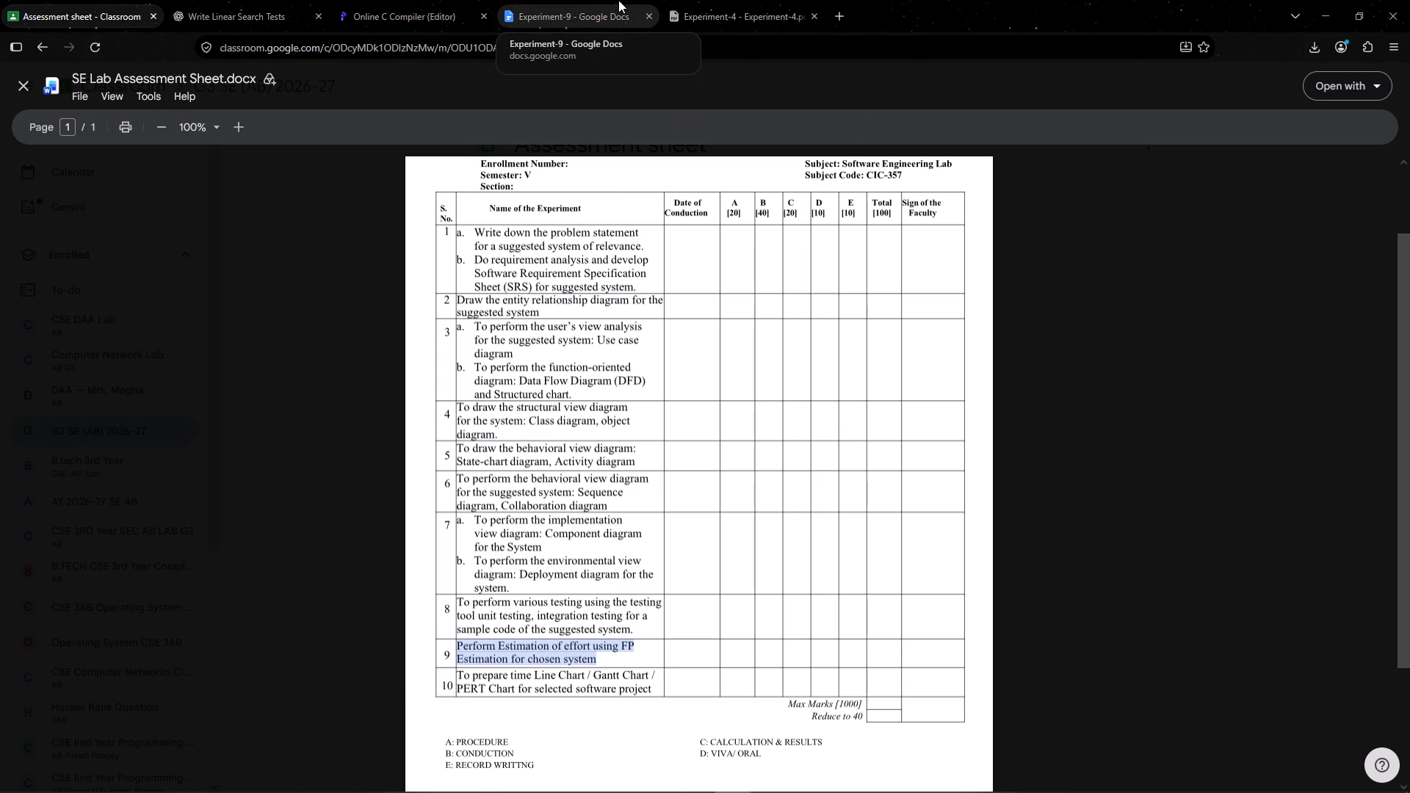
left_click(618, 0)
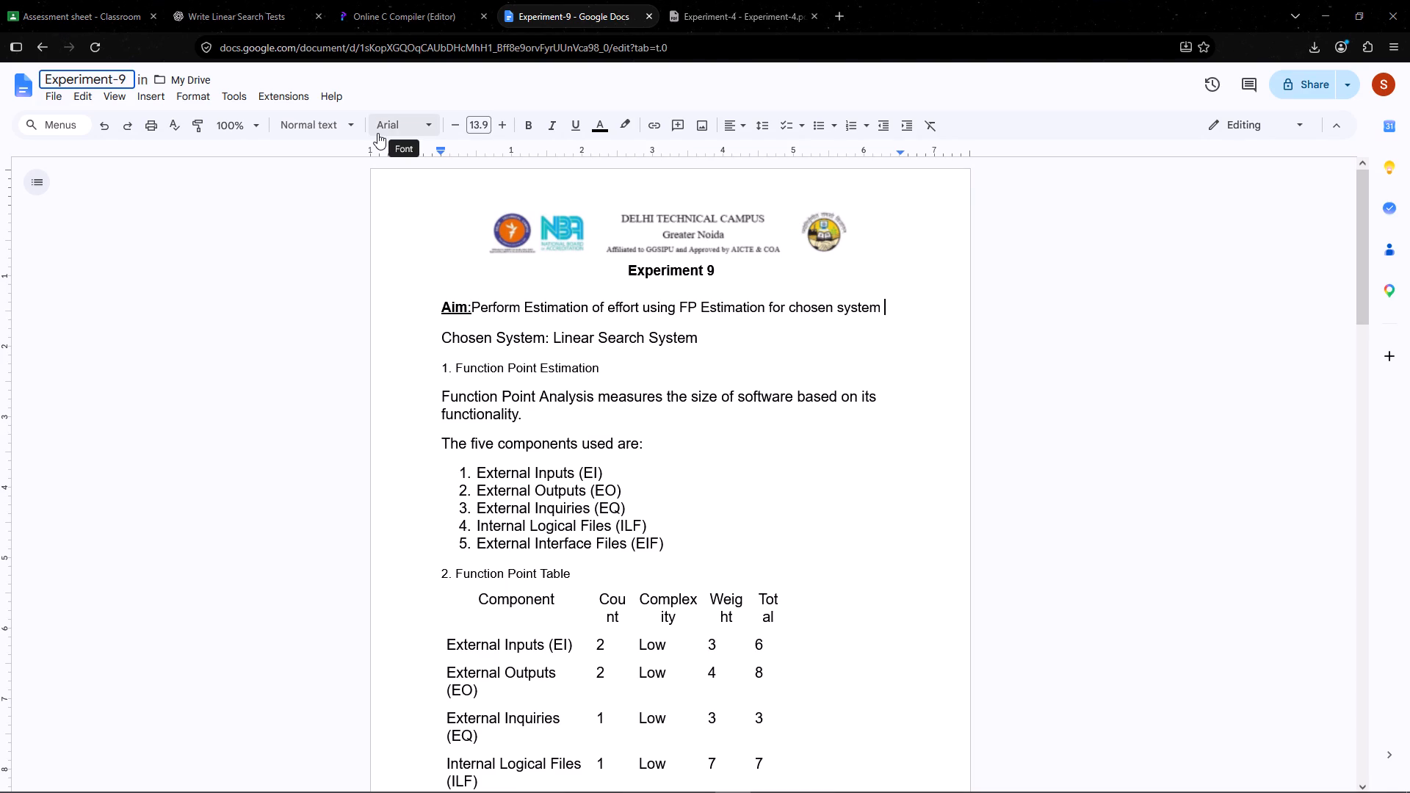
key("space")
type("se")
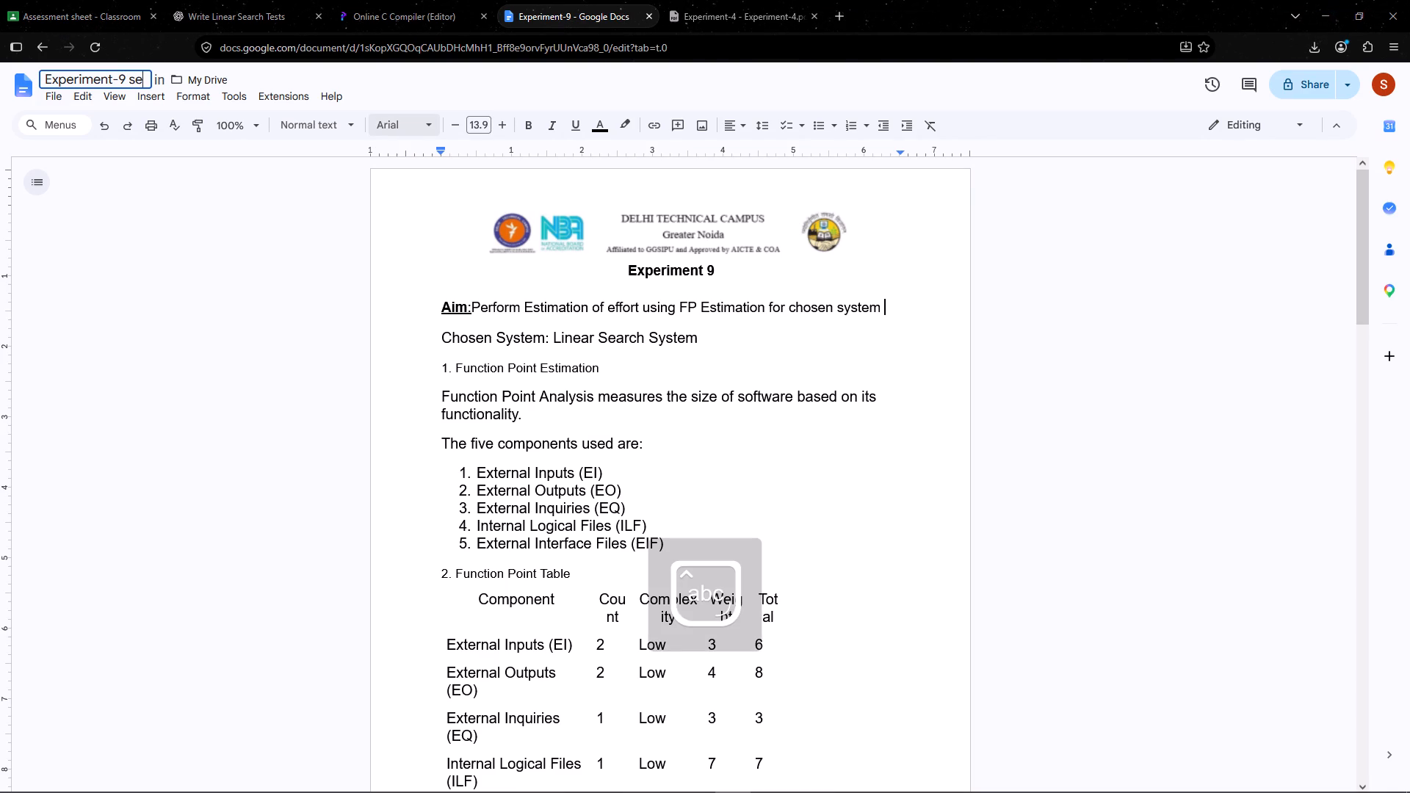
key("BackSpace")
key("Return")
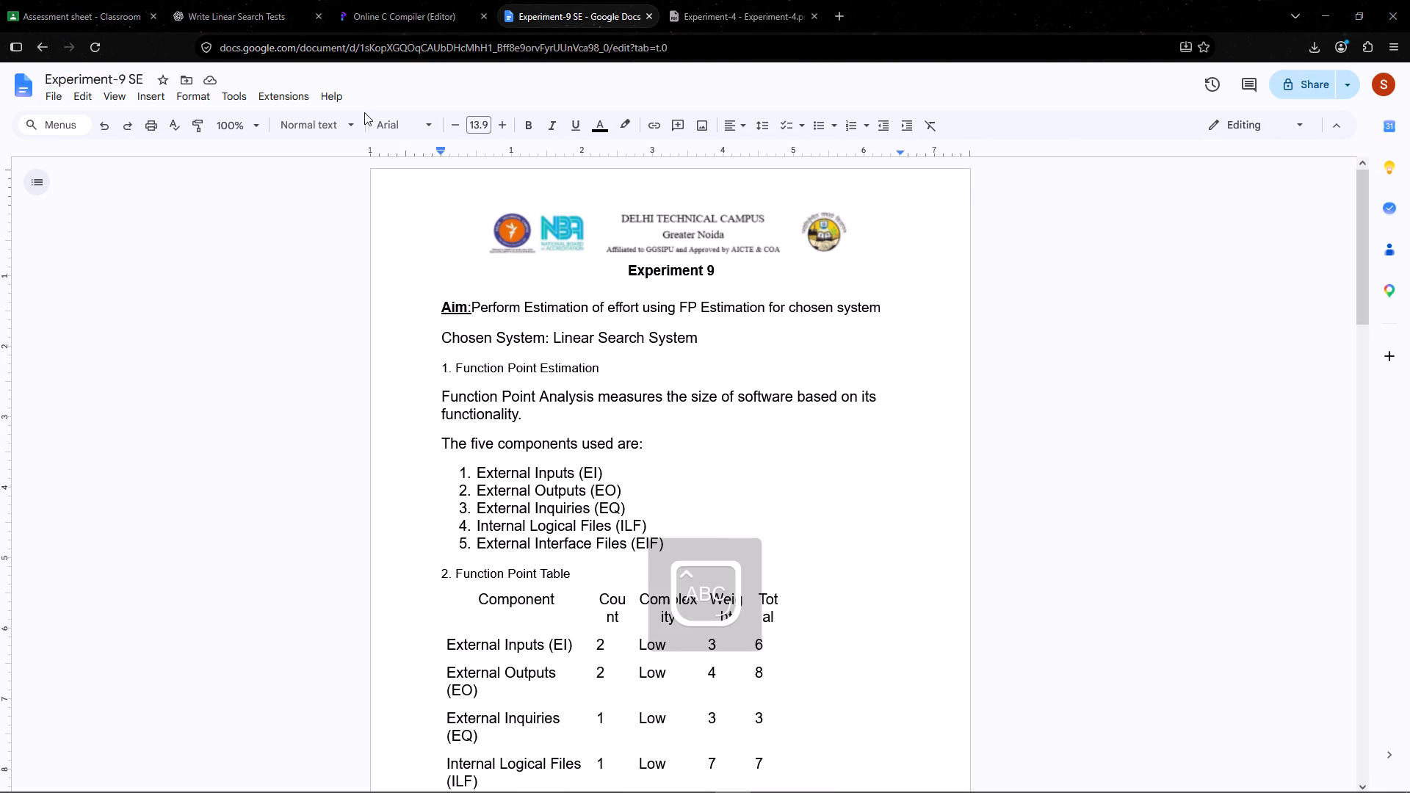
Download the Experiment 9 document as a PDF.
left_click(60, 95)
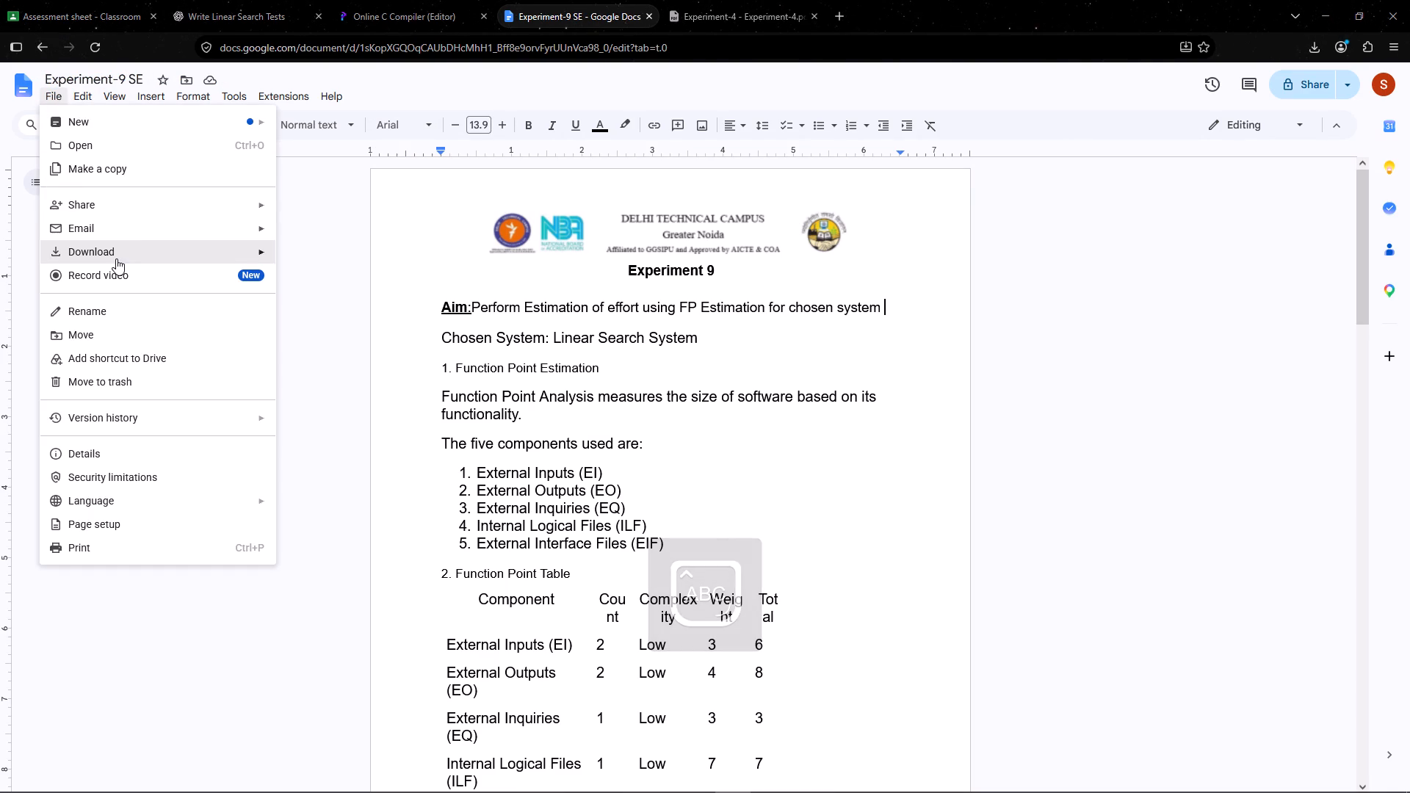
left_click(290, 286)
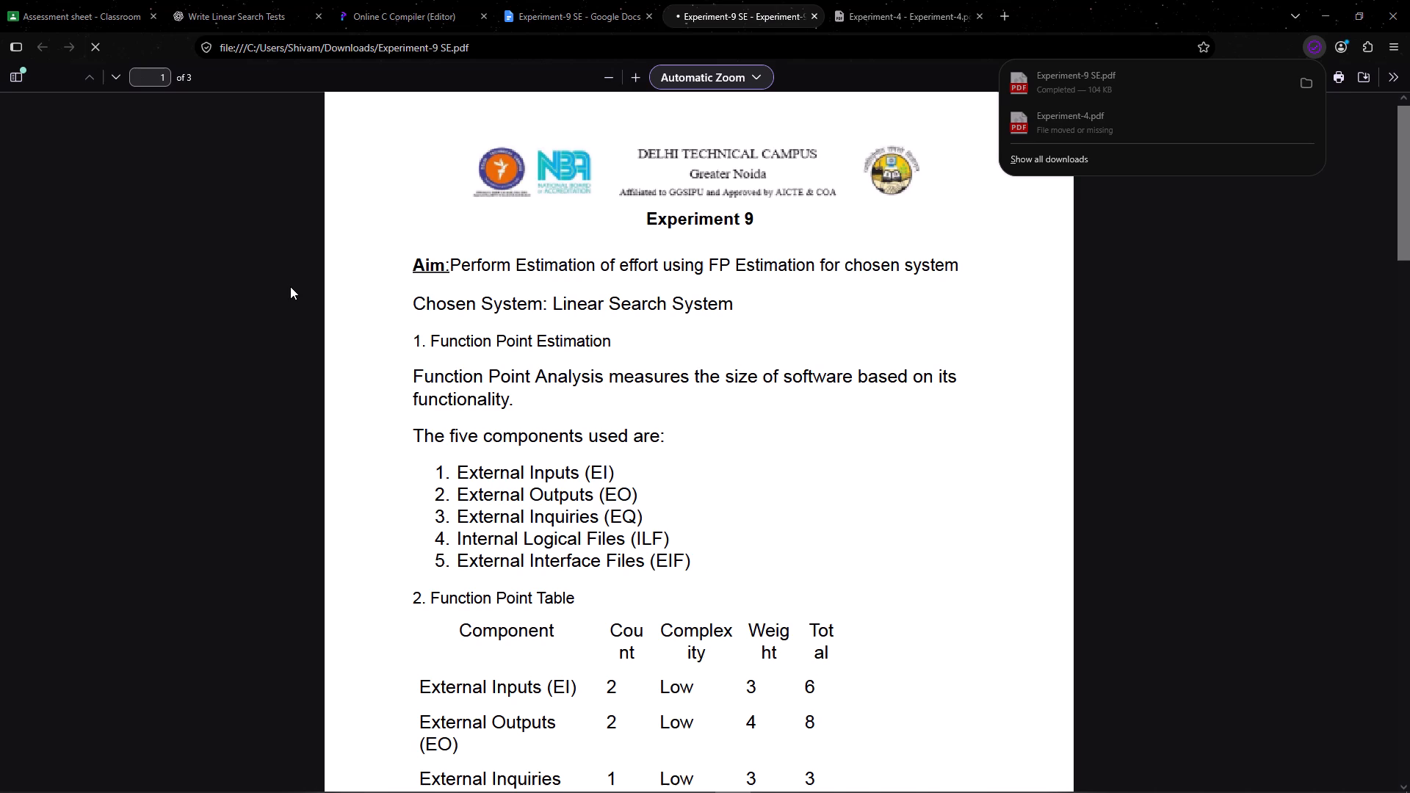
left_click(117, 29)
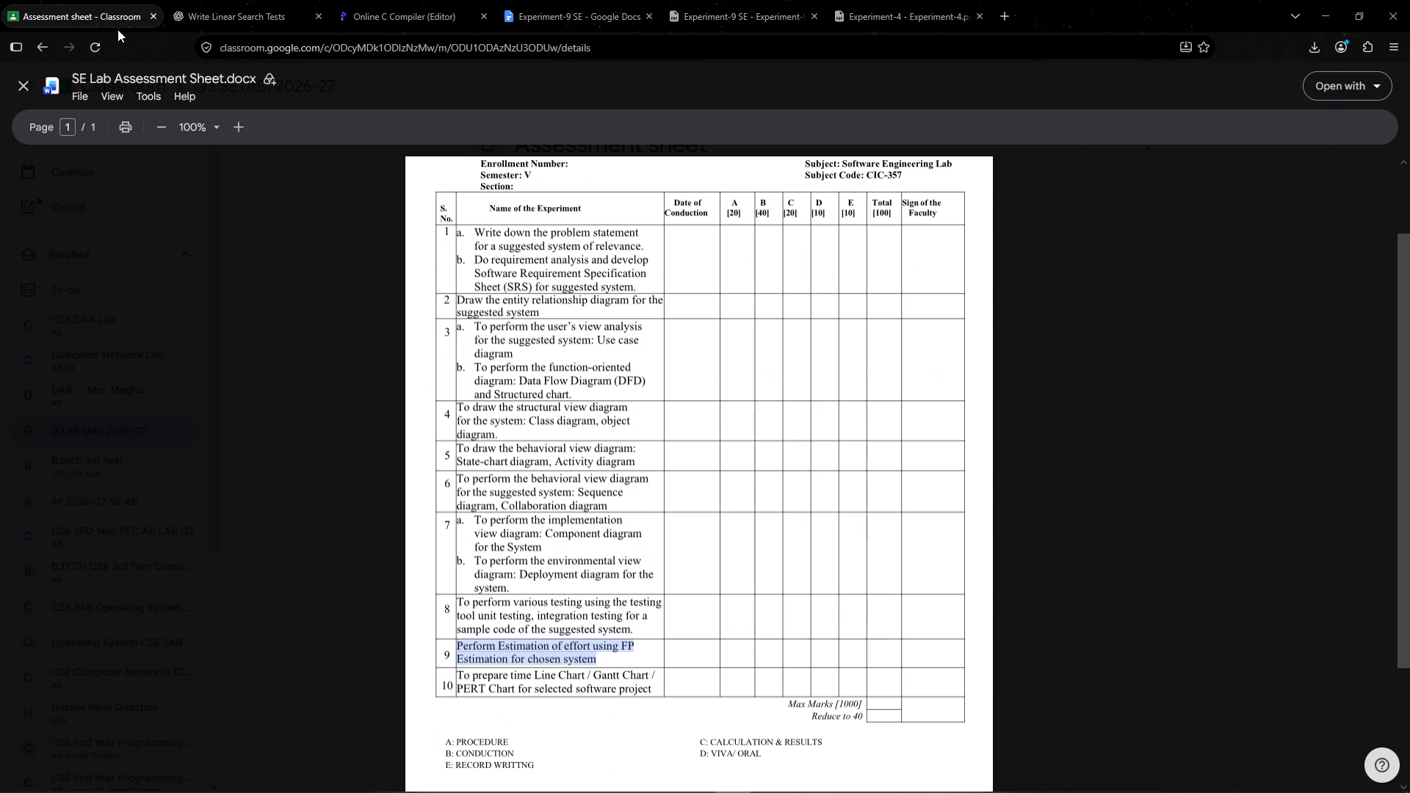
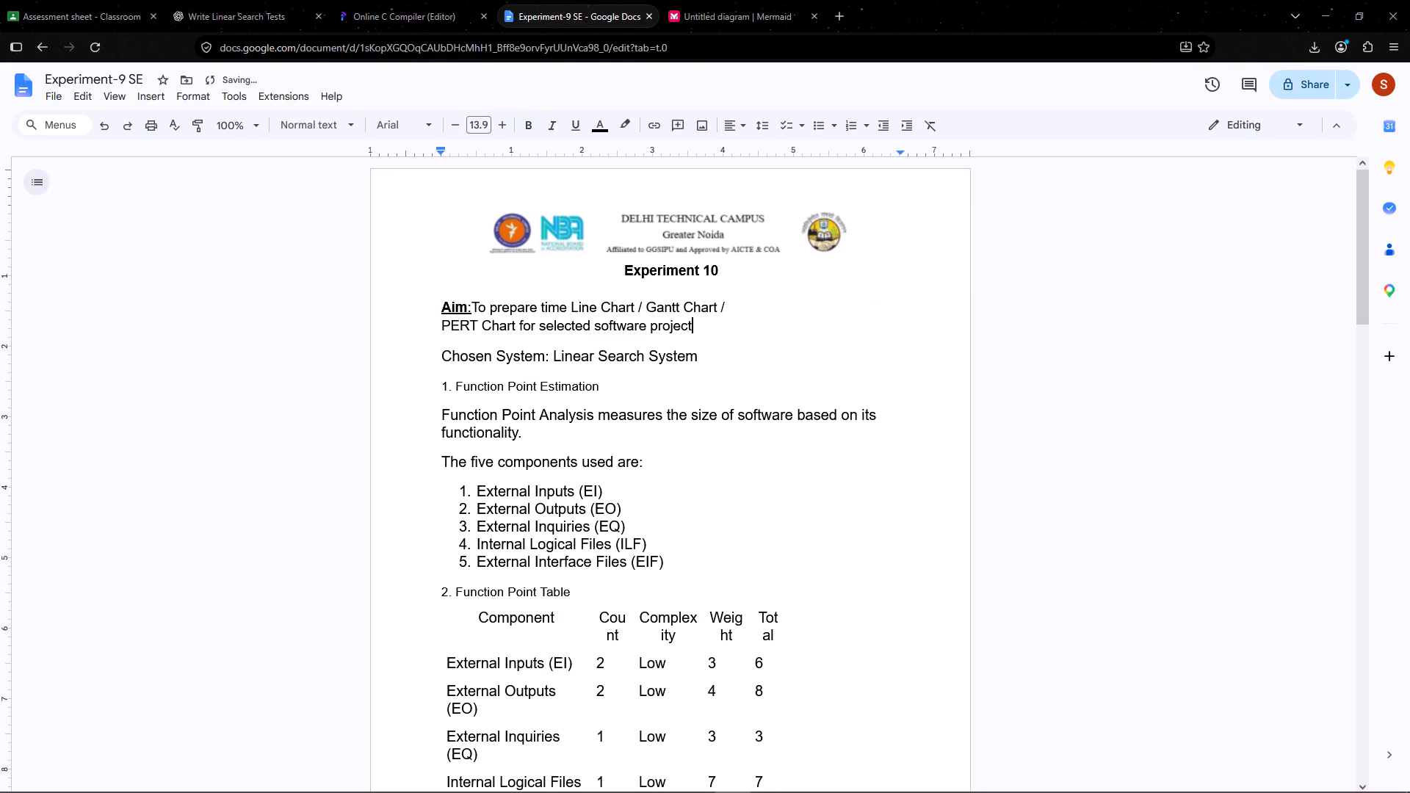
left_click(440, 322)
key("BackSpace")
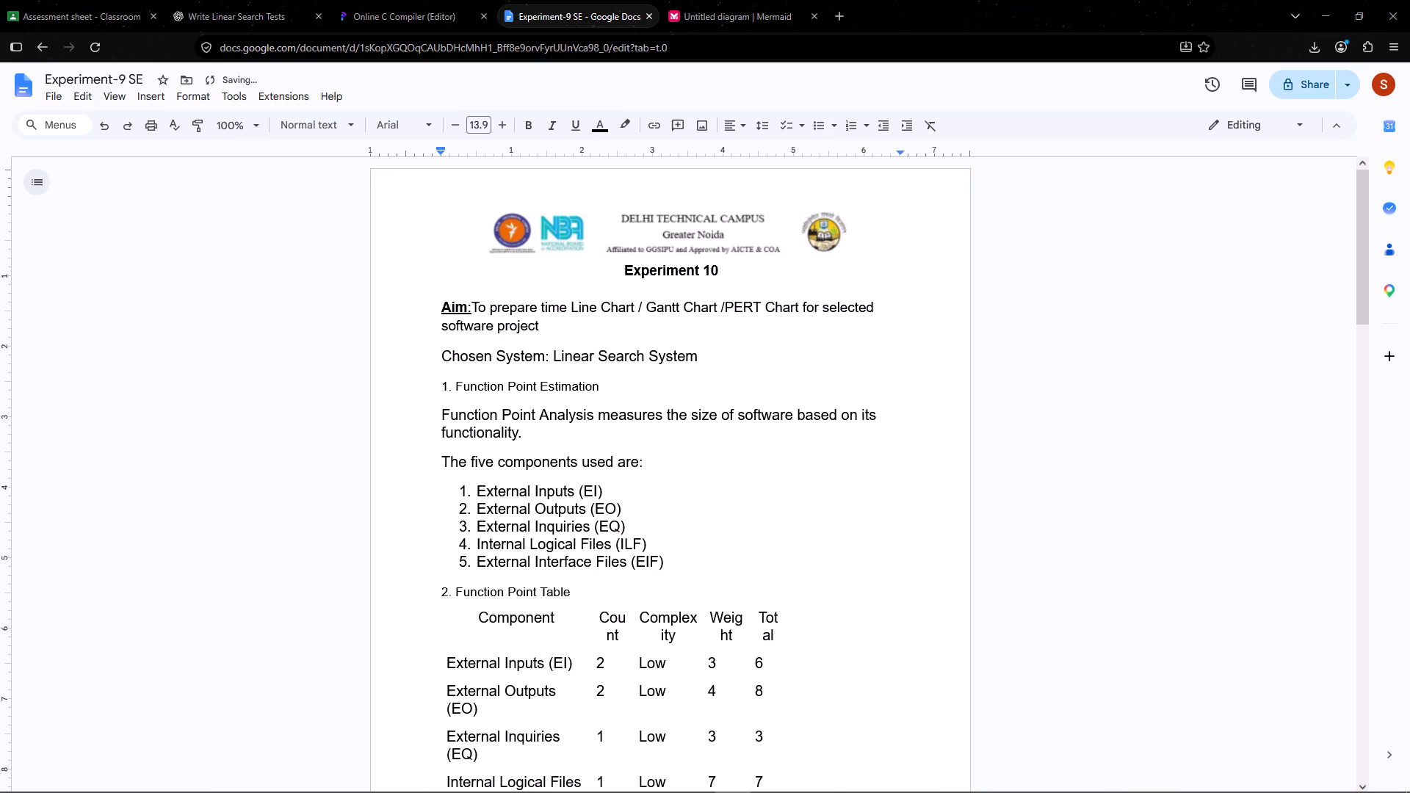
Delete all the old Experiment 9 content below the Aim, from "Chosen System" through the Result section.
left_click_drag(437, 348, 553, 579)
scroll(548, 571, "down", 15)
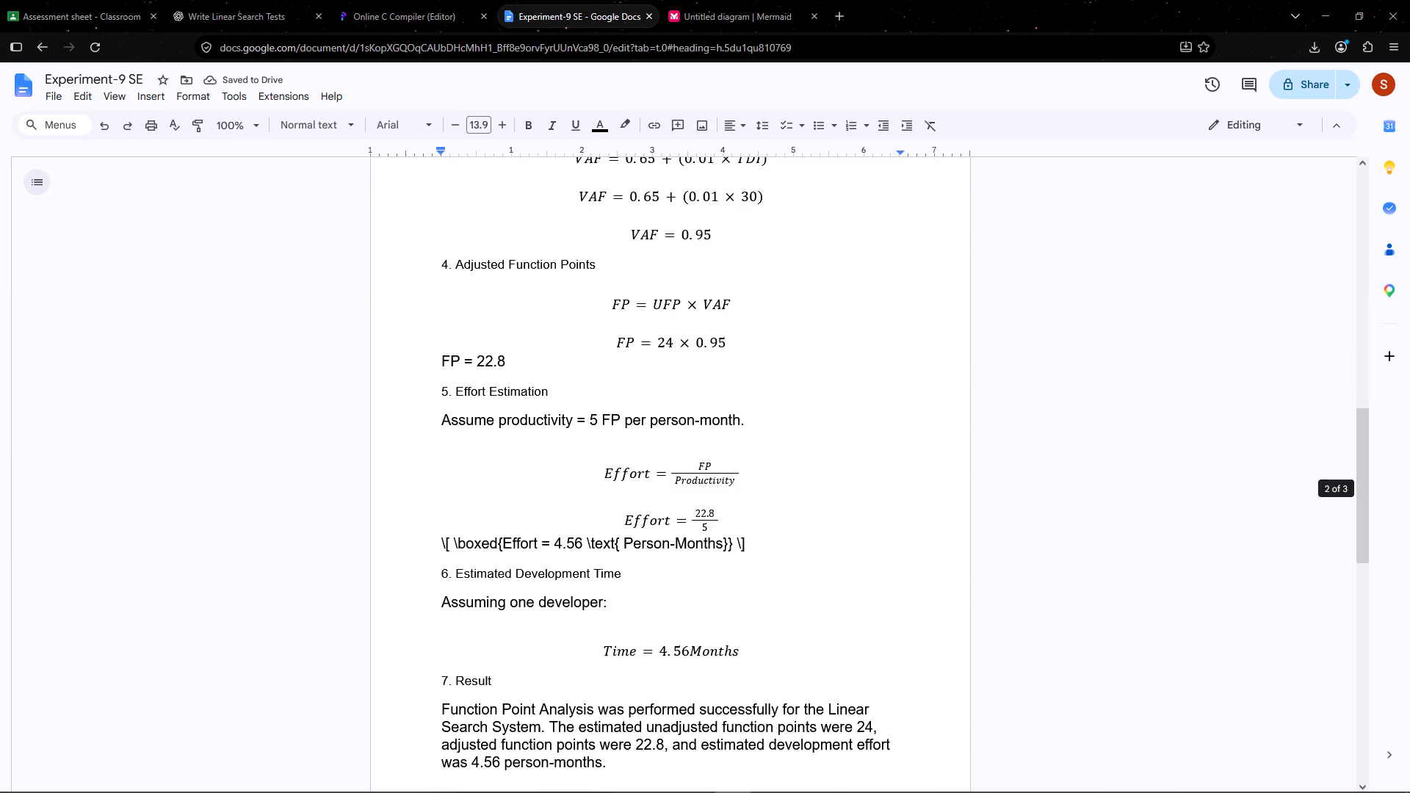
scroll(553, 579, "down", 6)
left_click_drag(553, 579, 969, 348)
key("BackSpace")
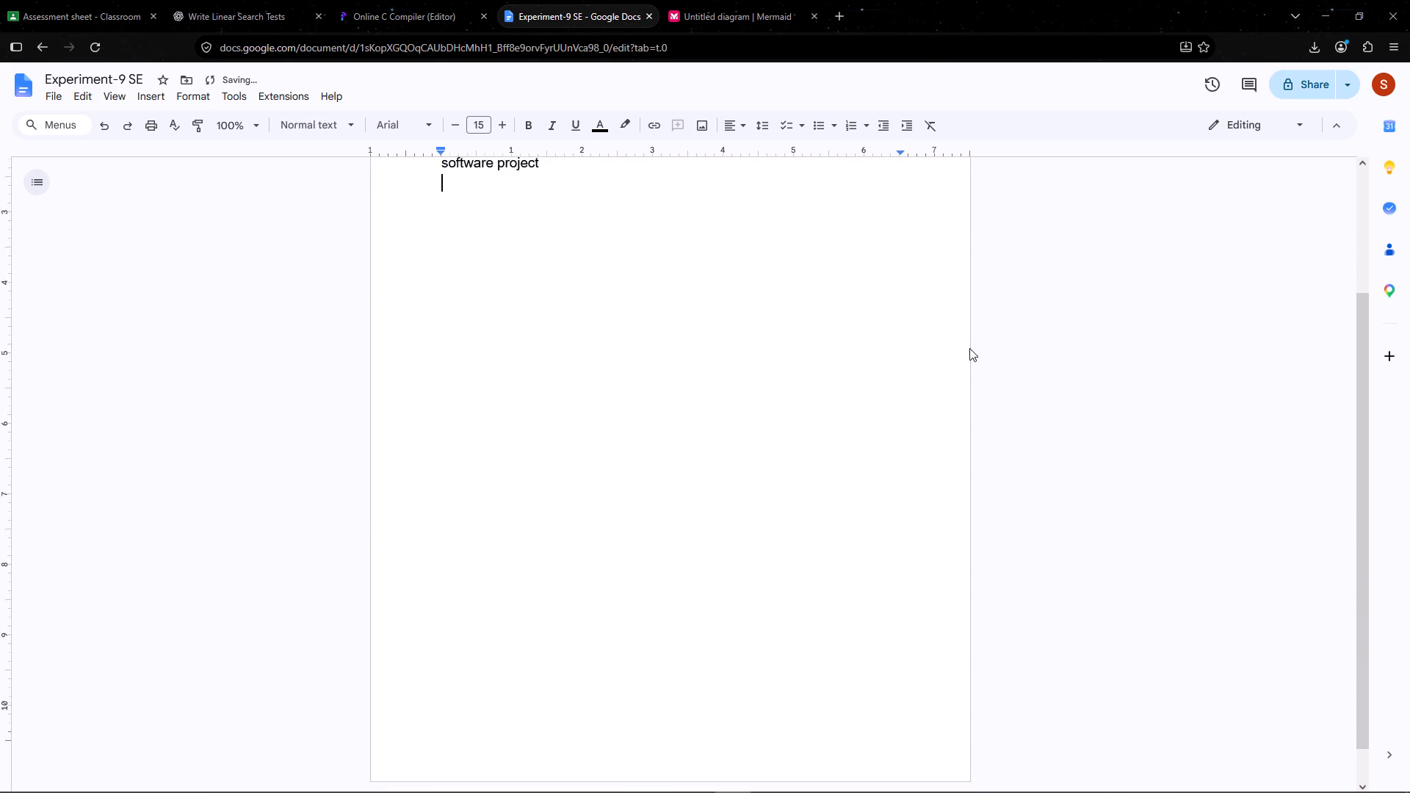
Move the Delhi Technical Campus logo banner from the document body into a page header.
scroll(859, 79, "up", 20)
scroll(859, 79, "up", 1)
scroll(897, 261, "up", 8)
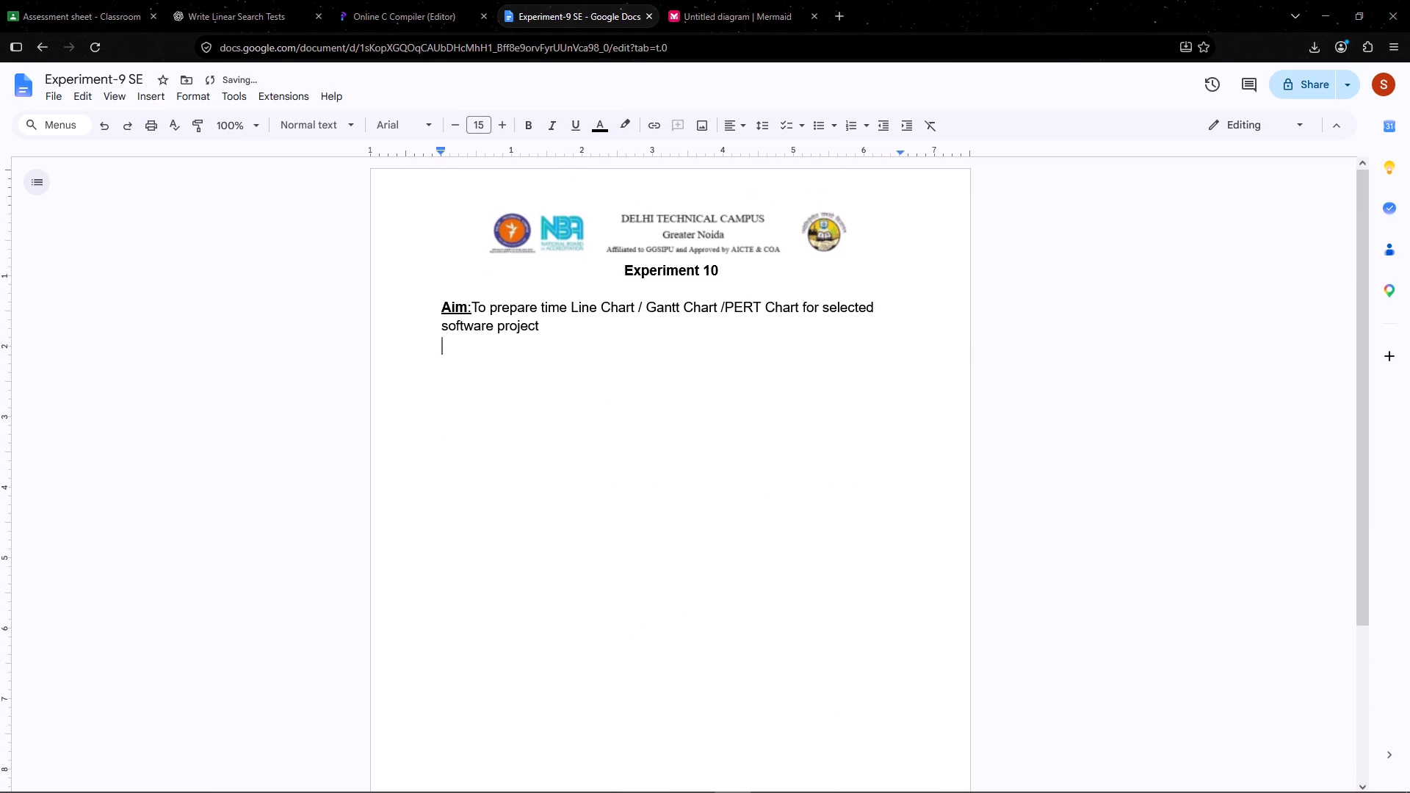
scroll(823, 274, "up", 2)
left_click(789, 250)
key("ctrl+c")
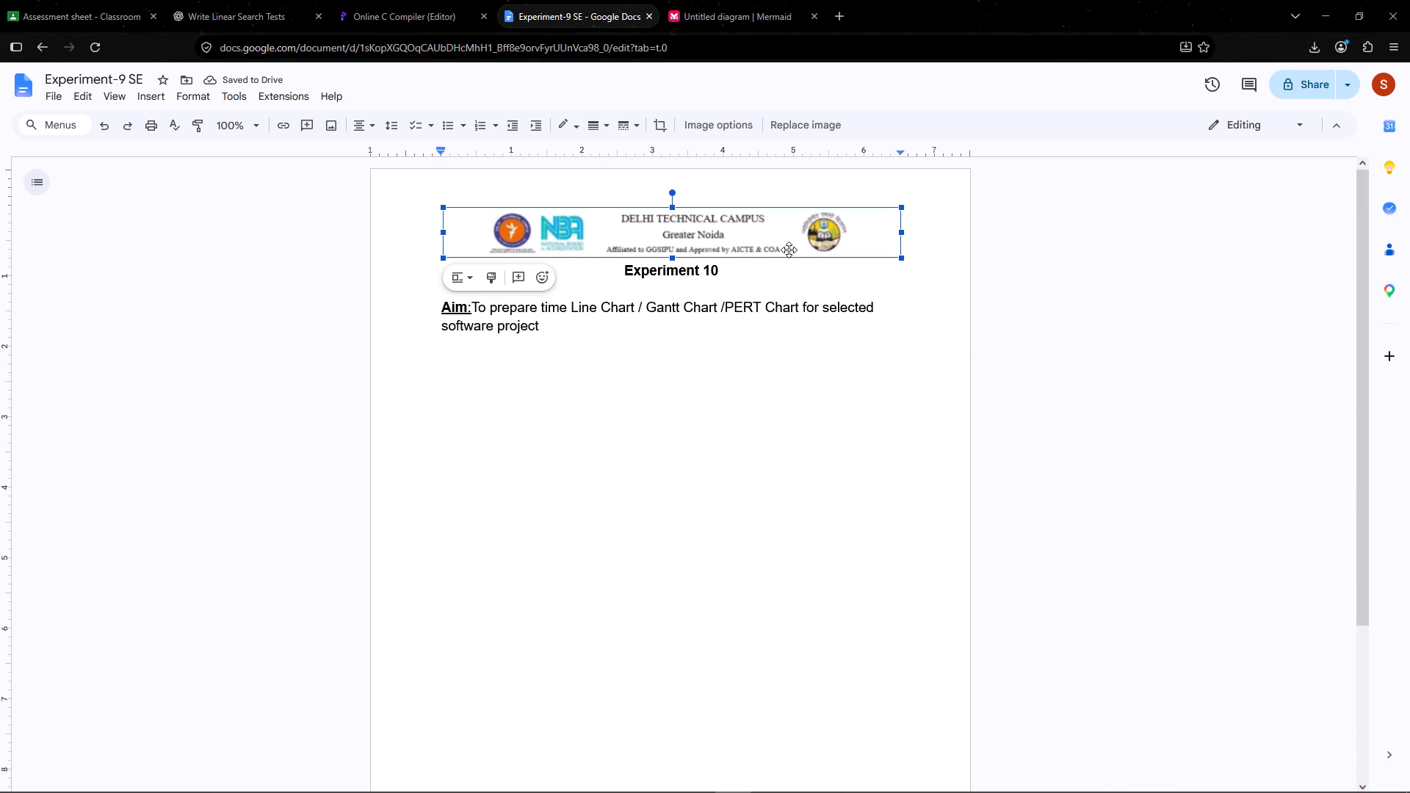
key("Delete")
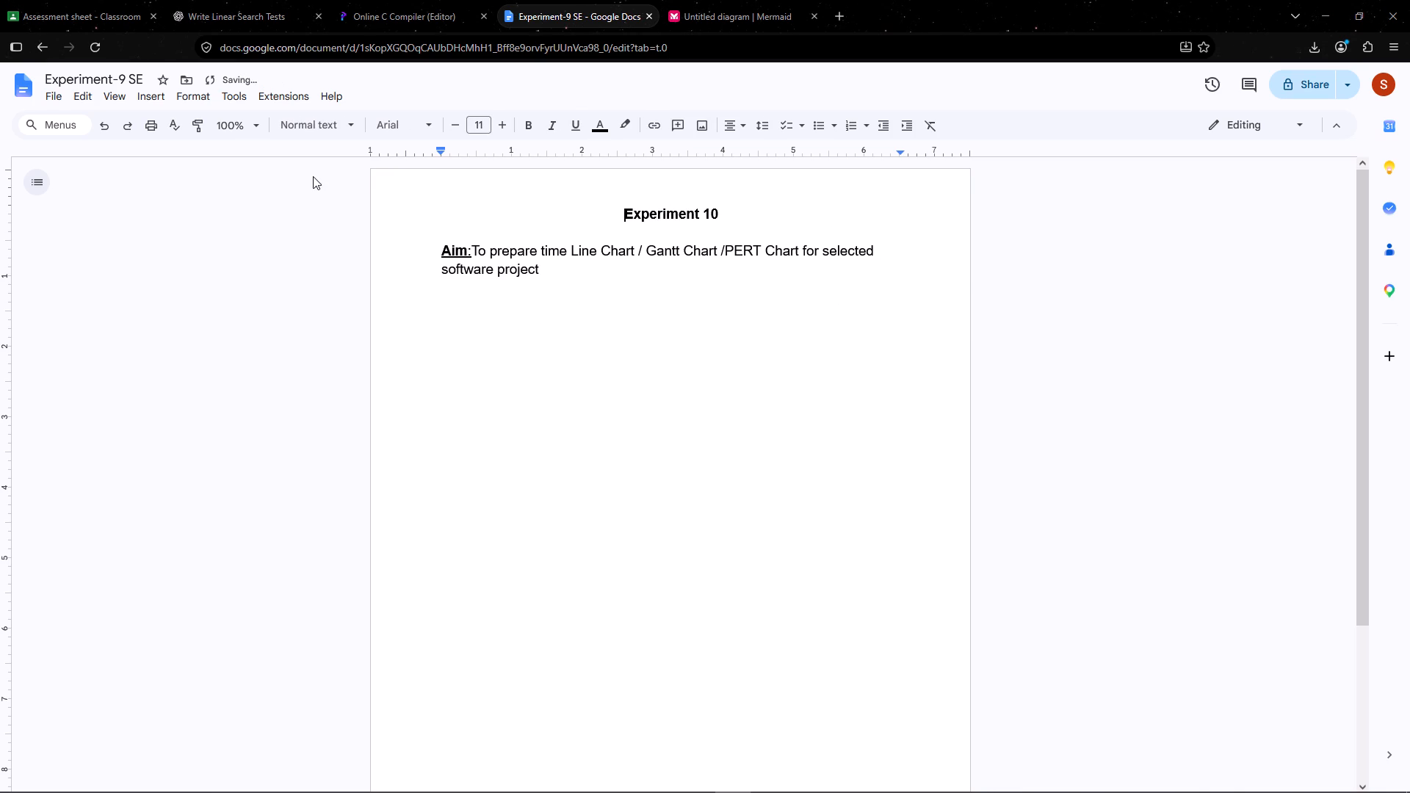
left_click(159, 93)
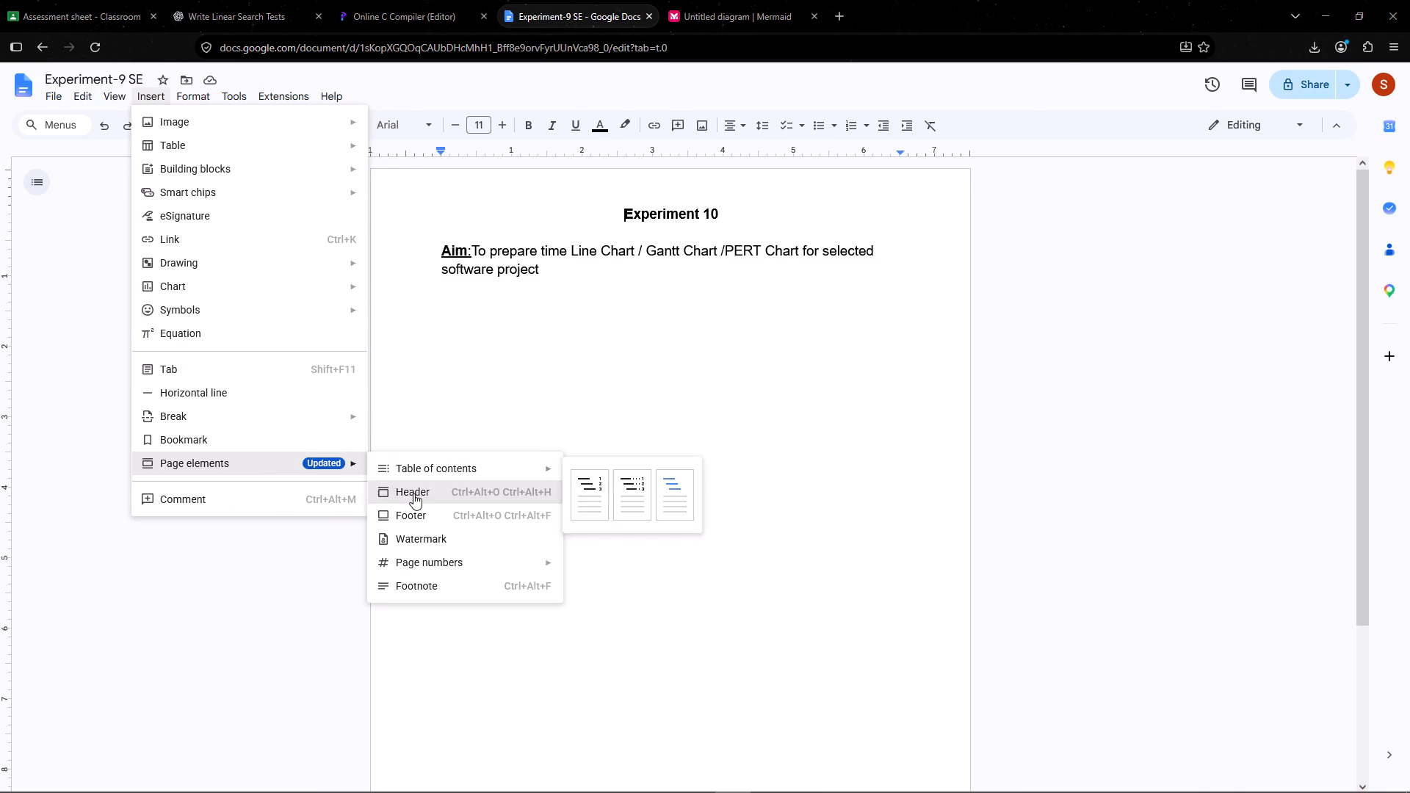
left_click(413, 493)
key("ctrl+v")
left_click(705, 347)
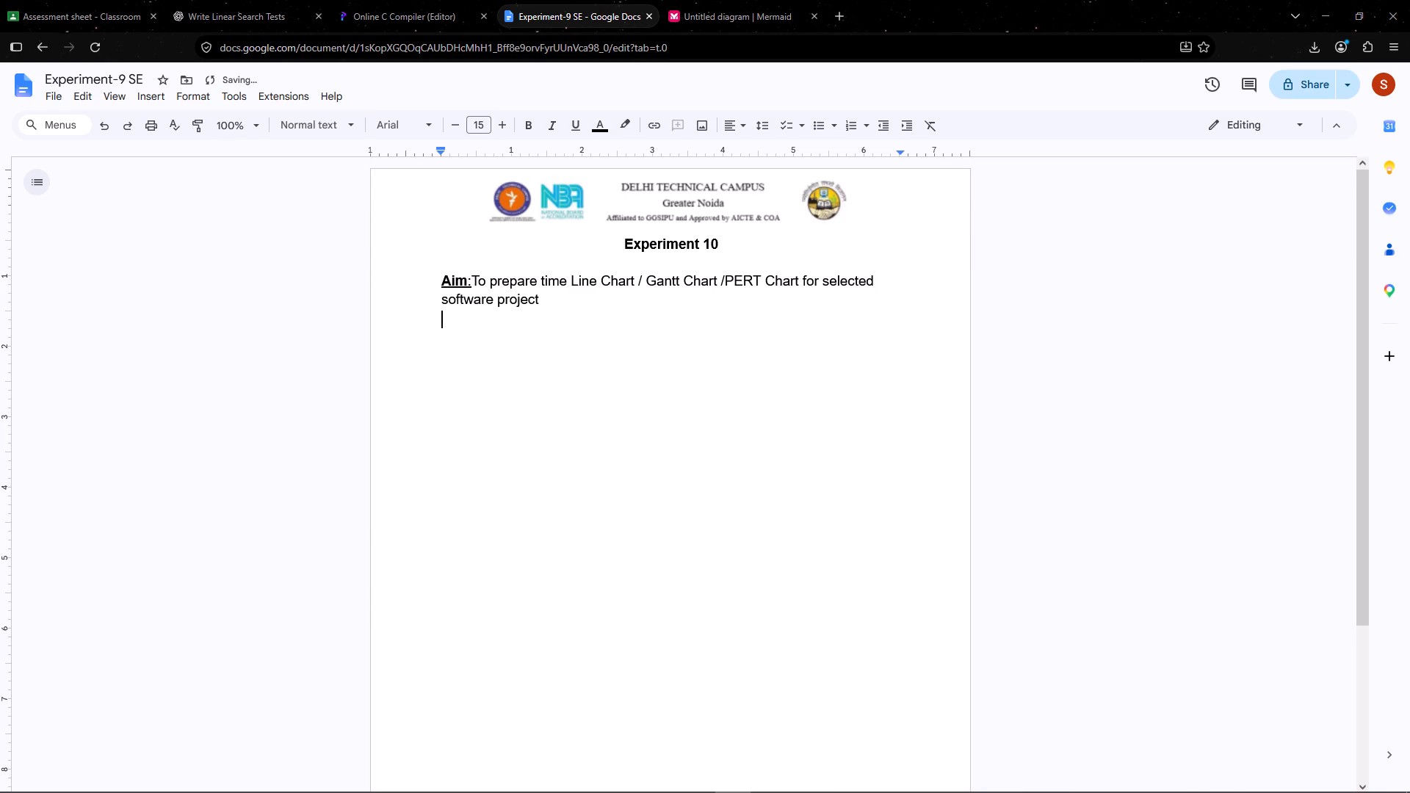
Add the heading "1.Time Line Chart:" below the Aim, separated by a blank line.
key("alt+Tab")
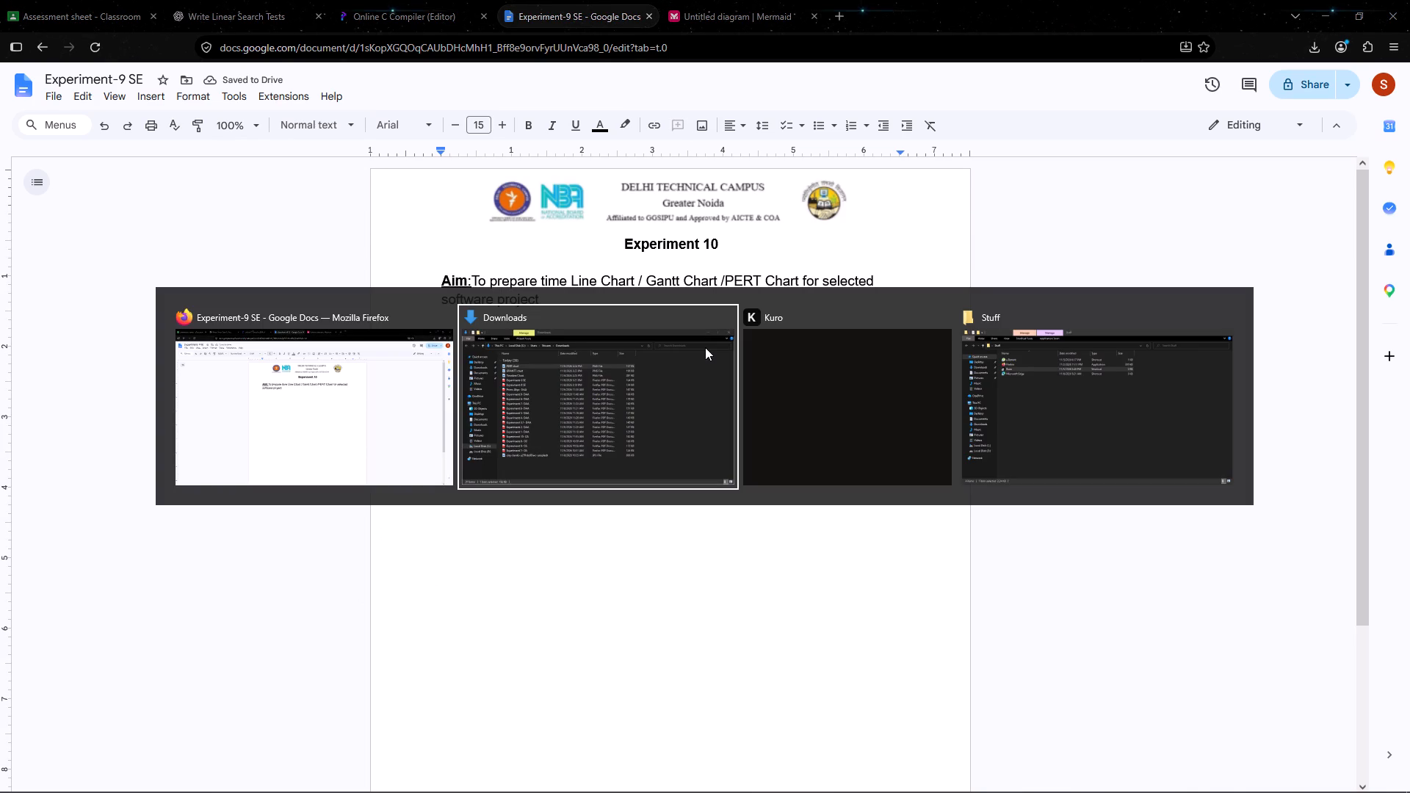
key("alt+Tab")
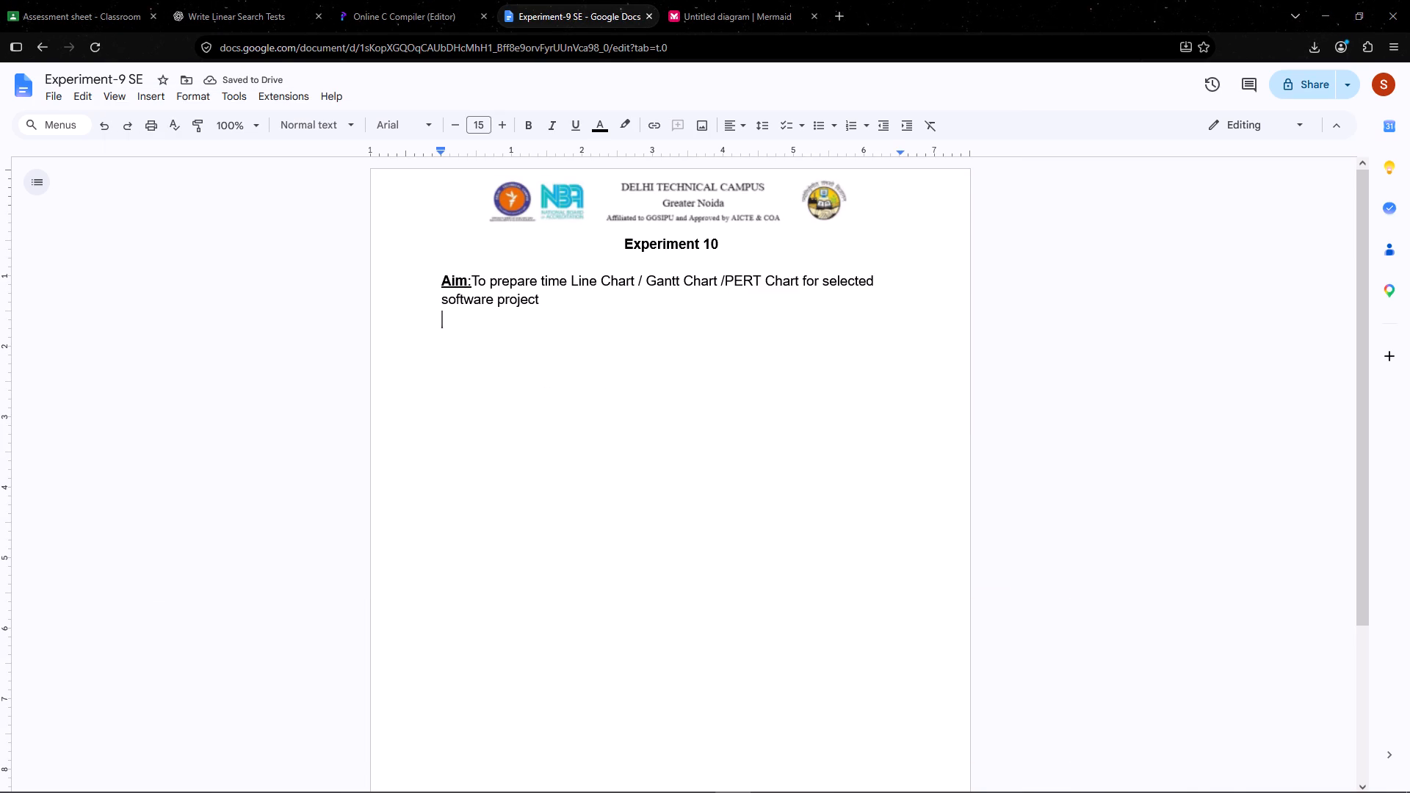
key("Return")
type("1.")
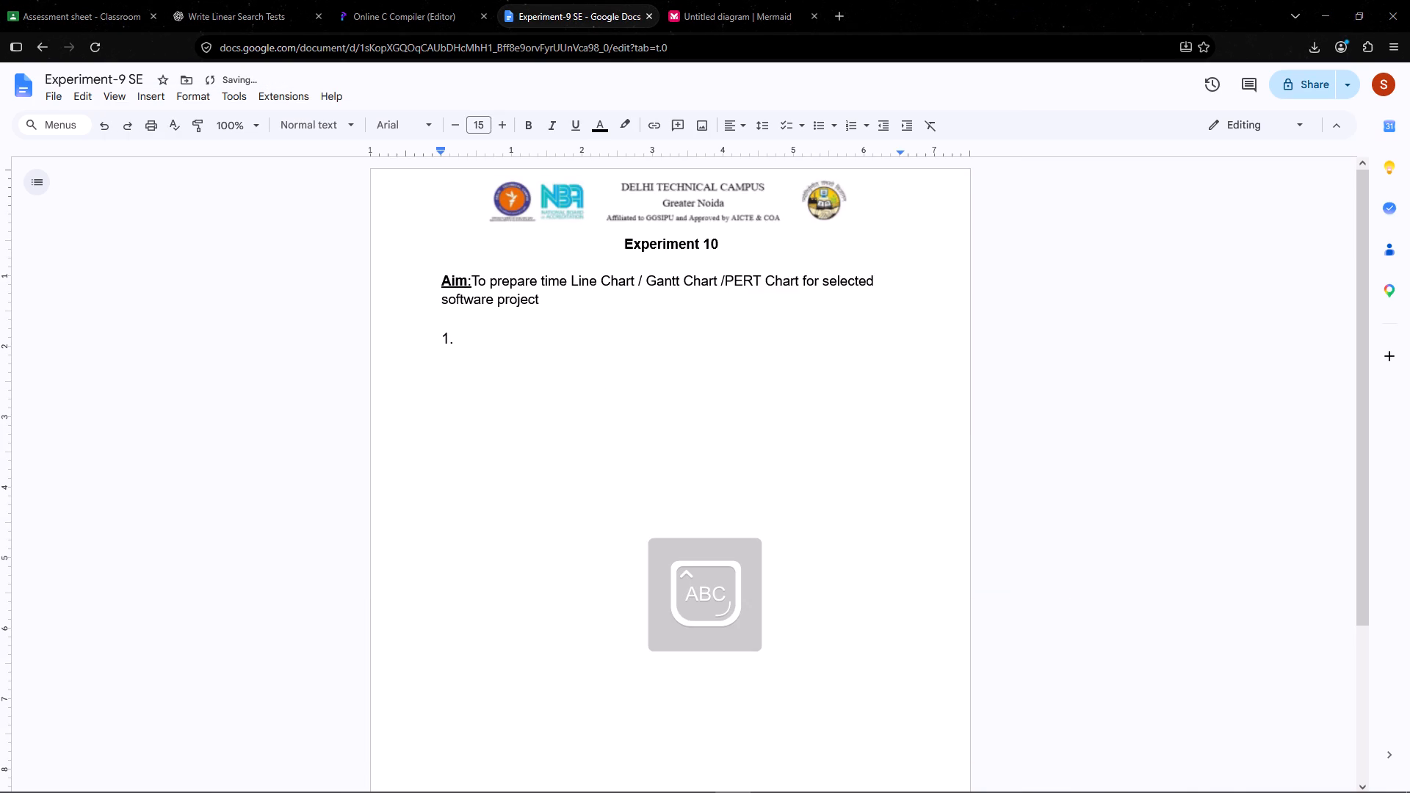
key("l")
key("BackSpace")
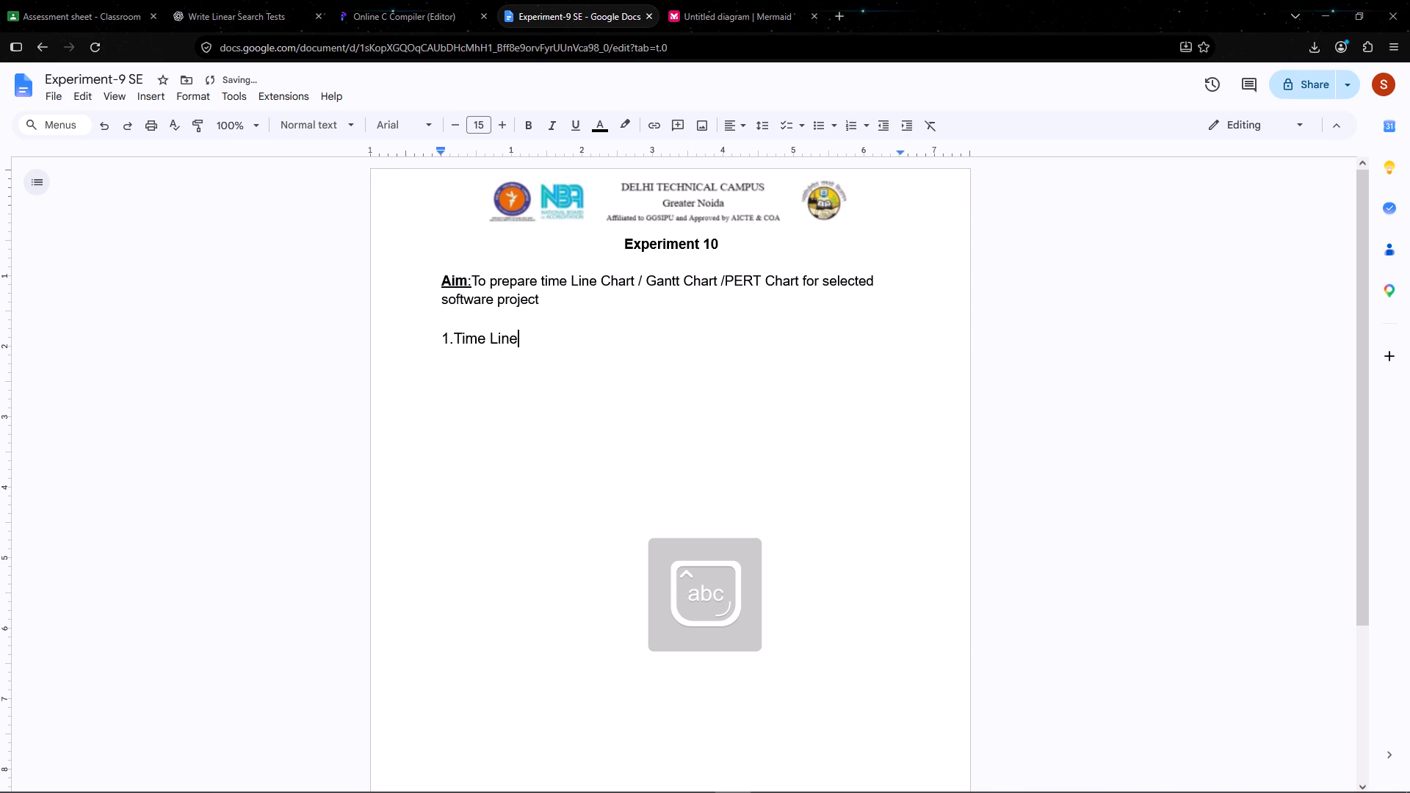
type("hart")
key("shift+colon")
key("Return")
Insert the Timeline Chart image from the Downloads folder below the "1.Time Line Chart:" heading.
key("alt+Tab")
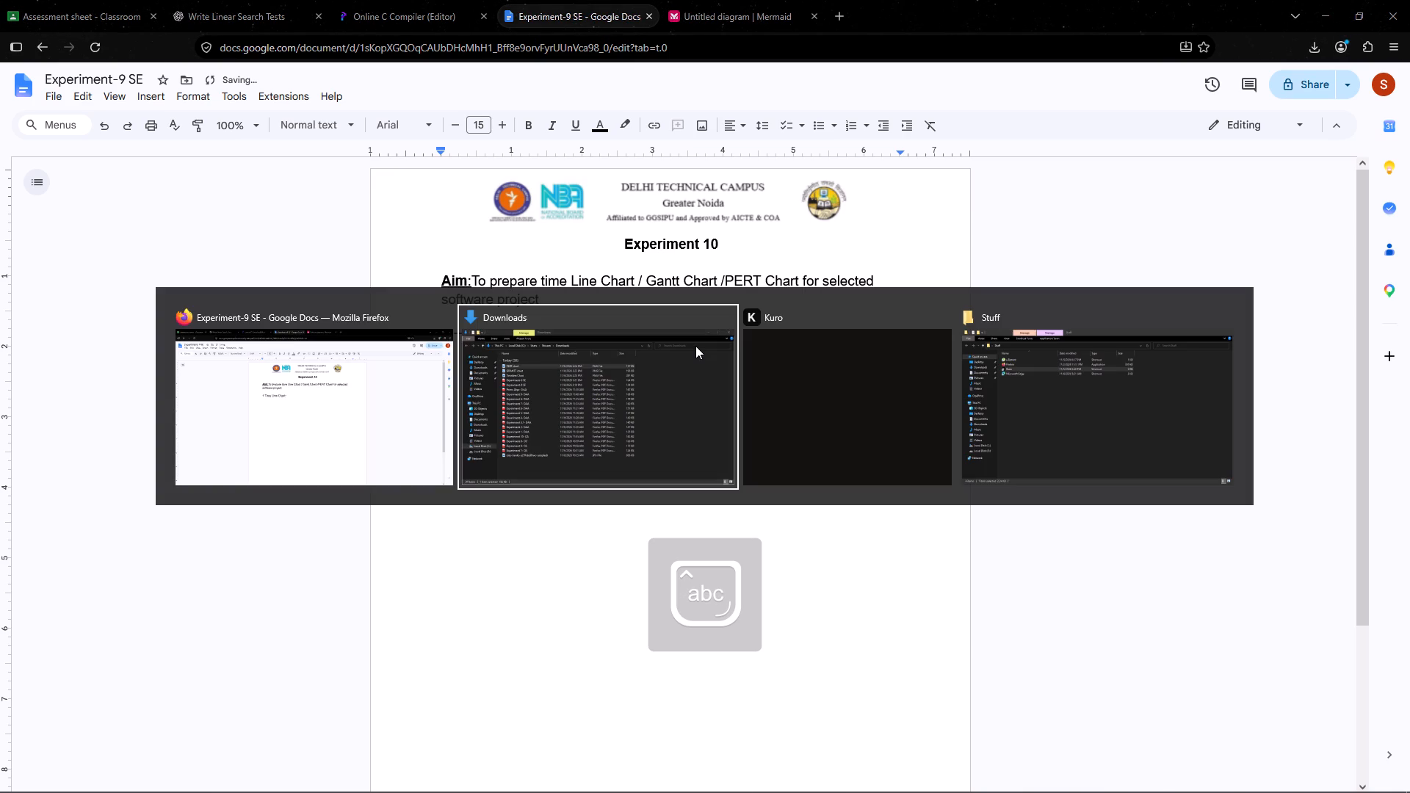
left_click(401, 242)
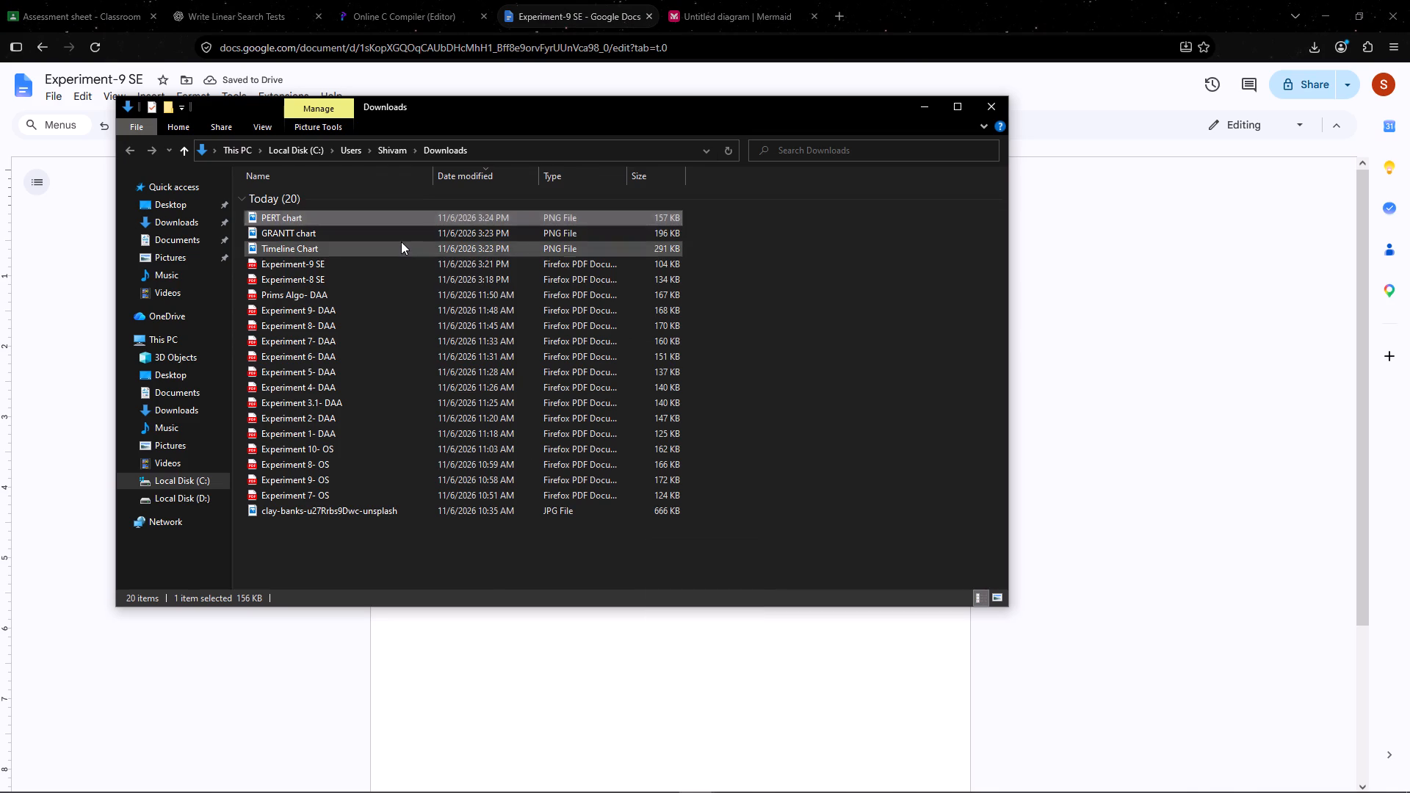
left_click_drag(395, 243, 533, 449)
key("alt+Tab")
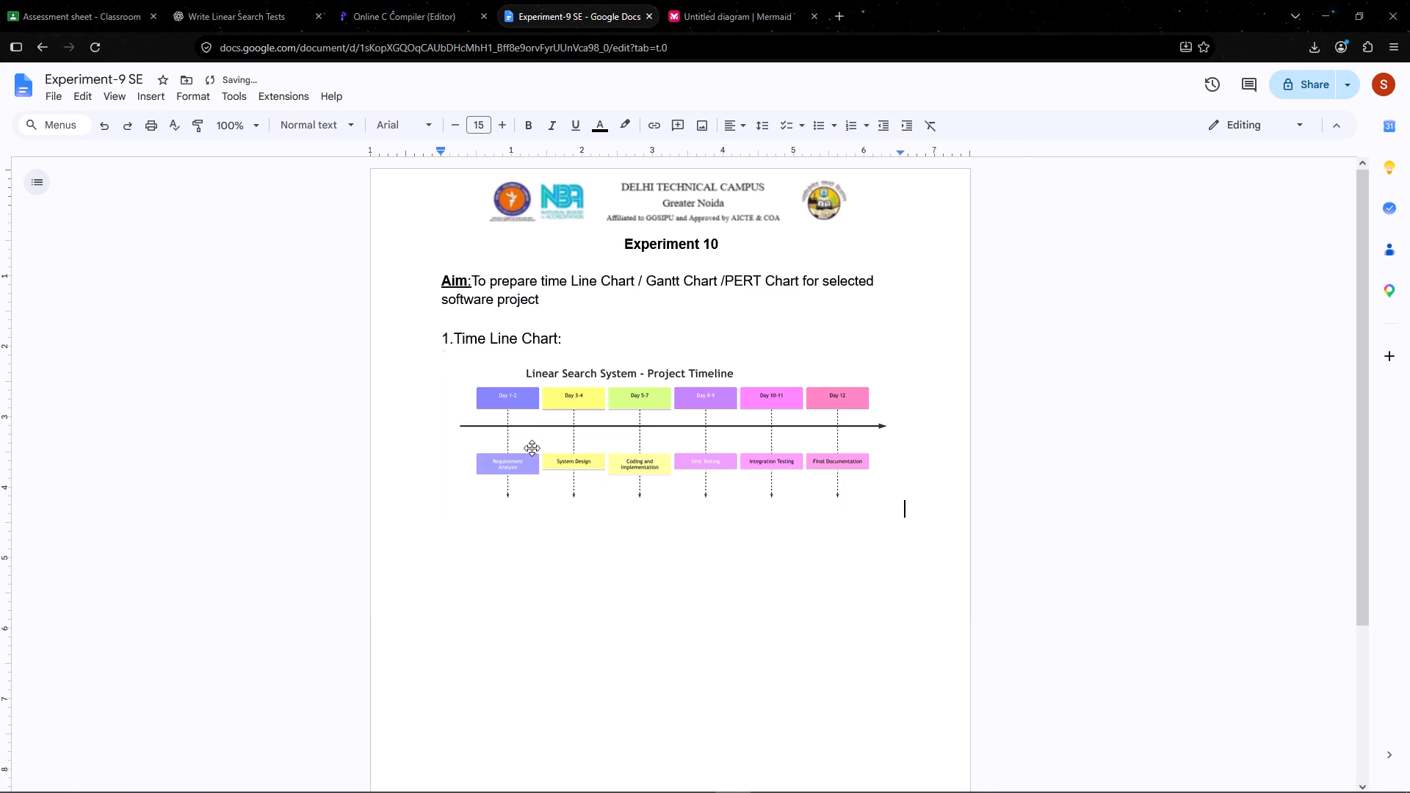
Add the heading "2.Gantt Chart:" below the timeline image, with an empty line after it.
key("Return")
key("Return")
type("2.")
key("space")
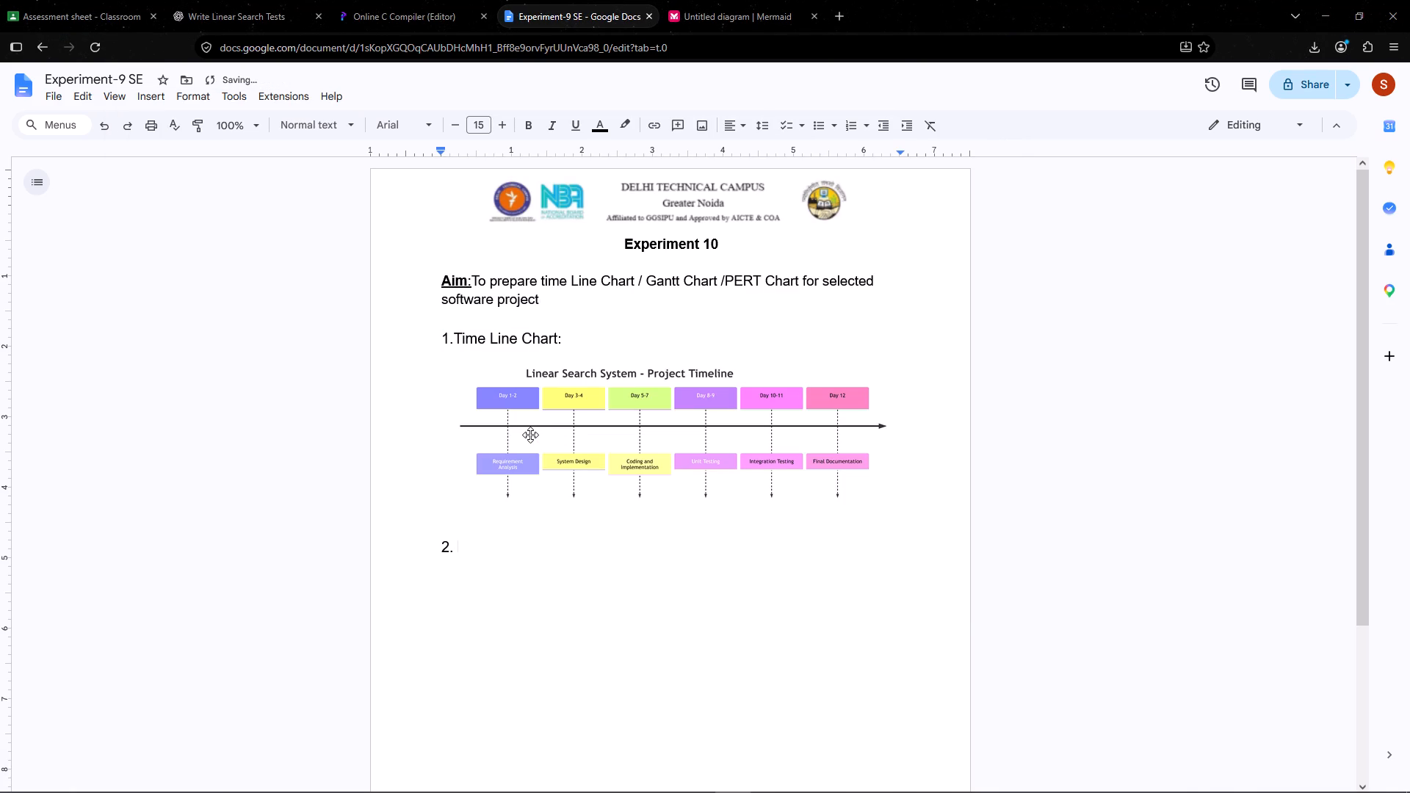
key("BackSpace")
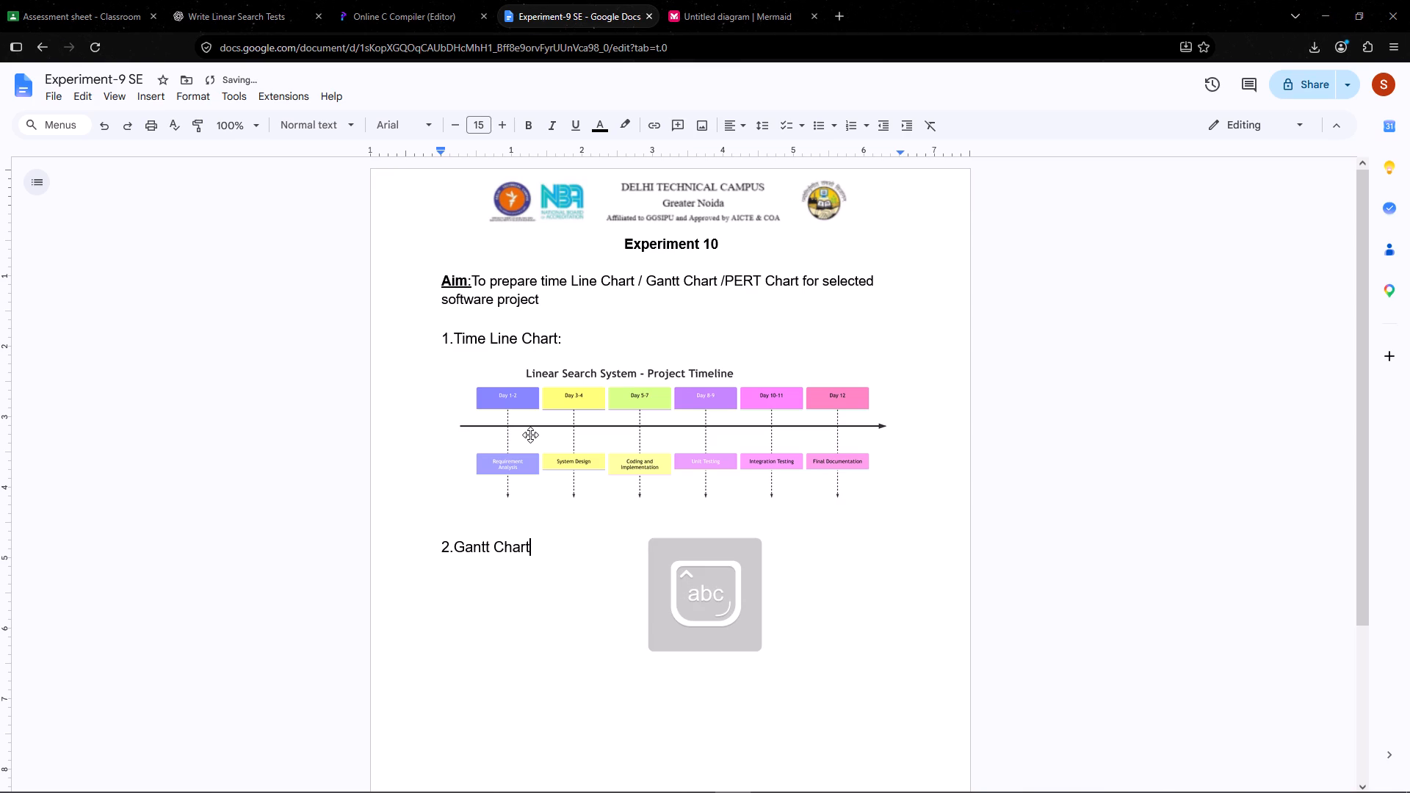
key("shift+colon")
key("Return")
Insert the GRANTT chart image from the Downloads folder and position it directly below the "2.Gantt Chart:" heading.
key("alt+Tab")
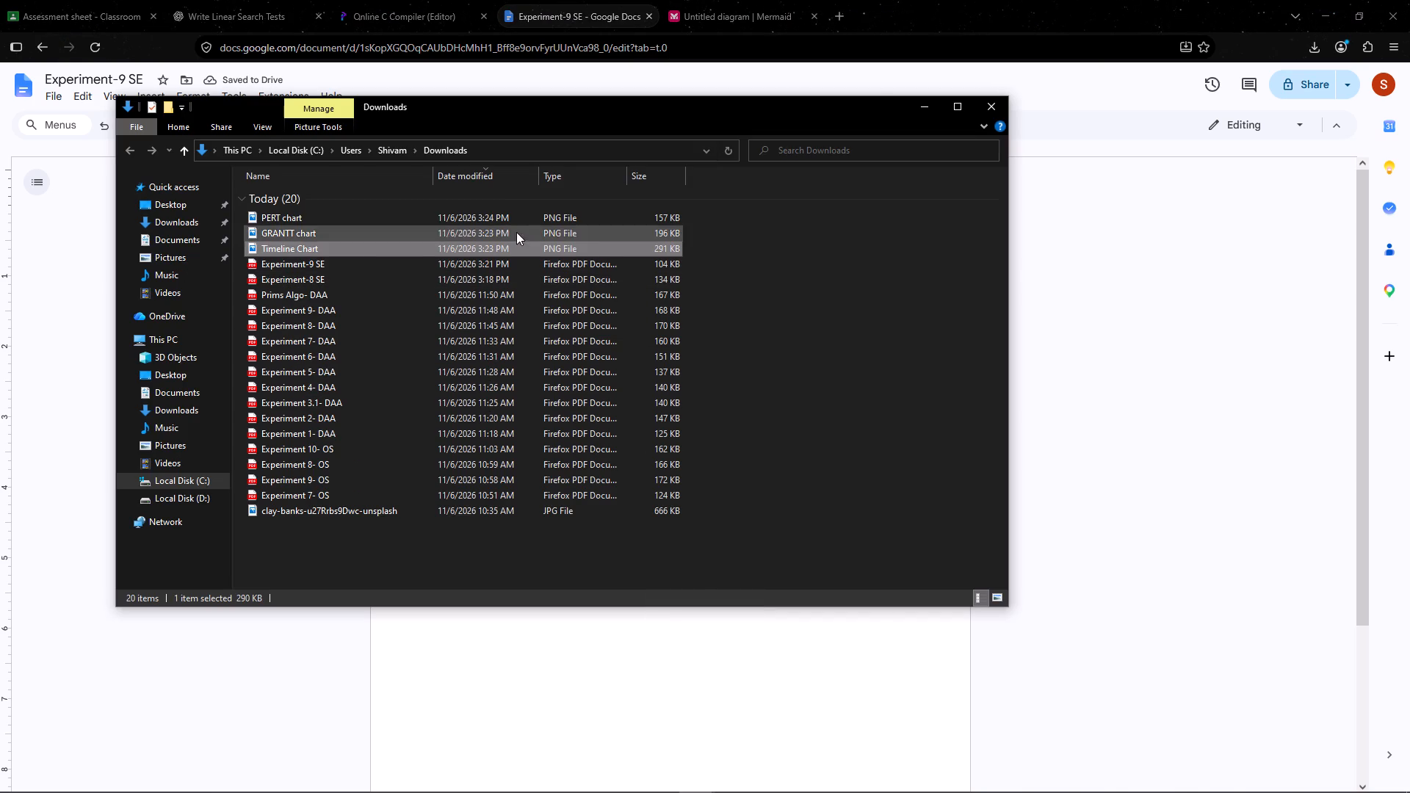
left_click(516, 232)
left_click_drag(504, 232, 591, 520)
key("alt+Tab")
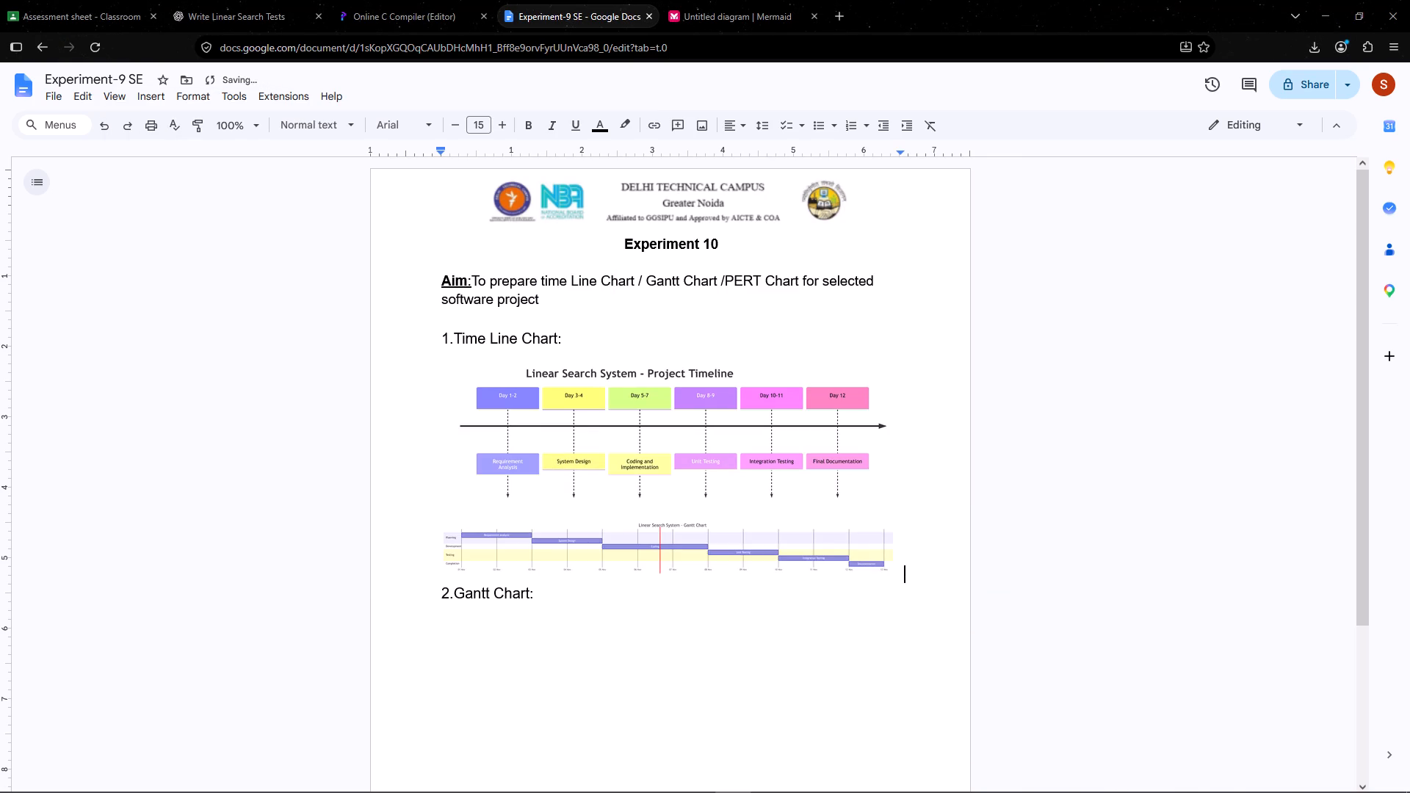
left_click_drag(600, 537, 599, 655)
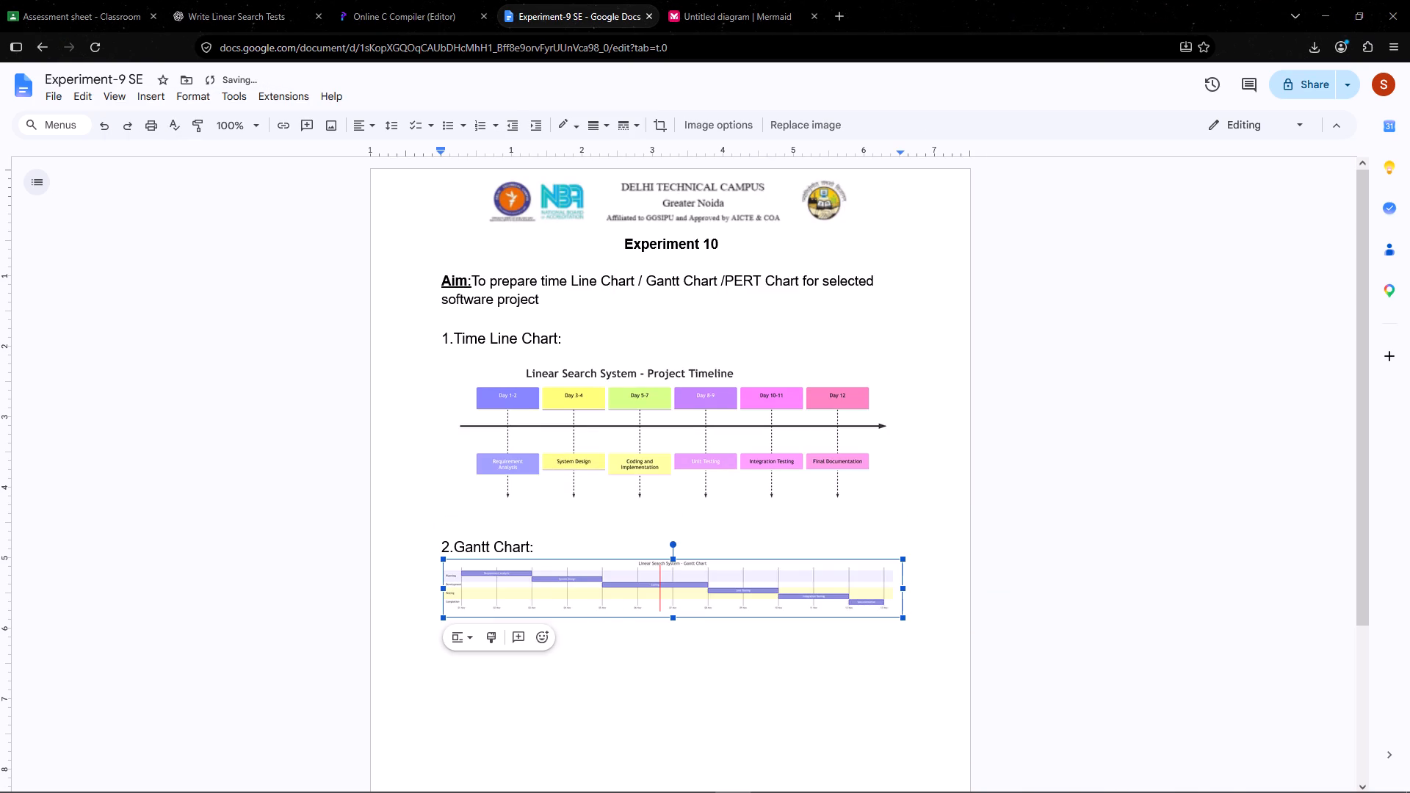
Enlarge the Gantt chart image proportionally so it extends past the text margin, almost to the page edge.
left_click_drag(905, 615, 924, 645)
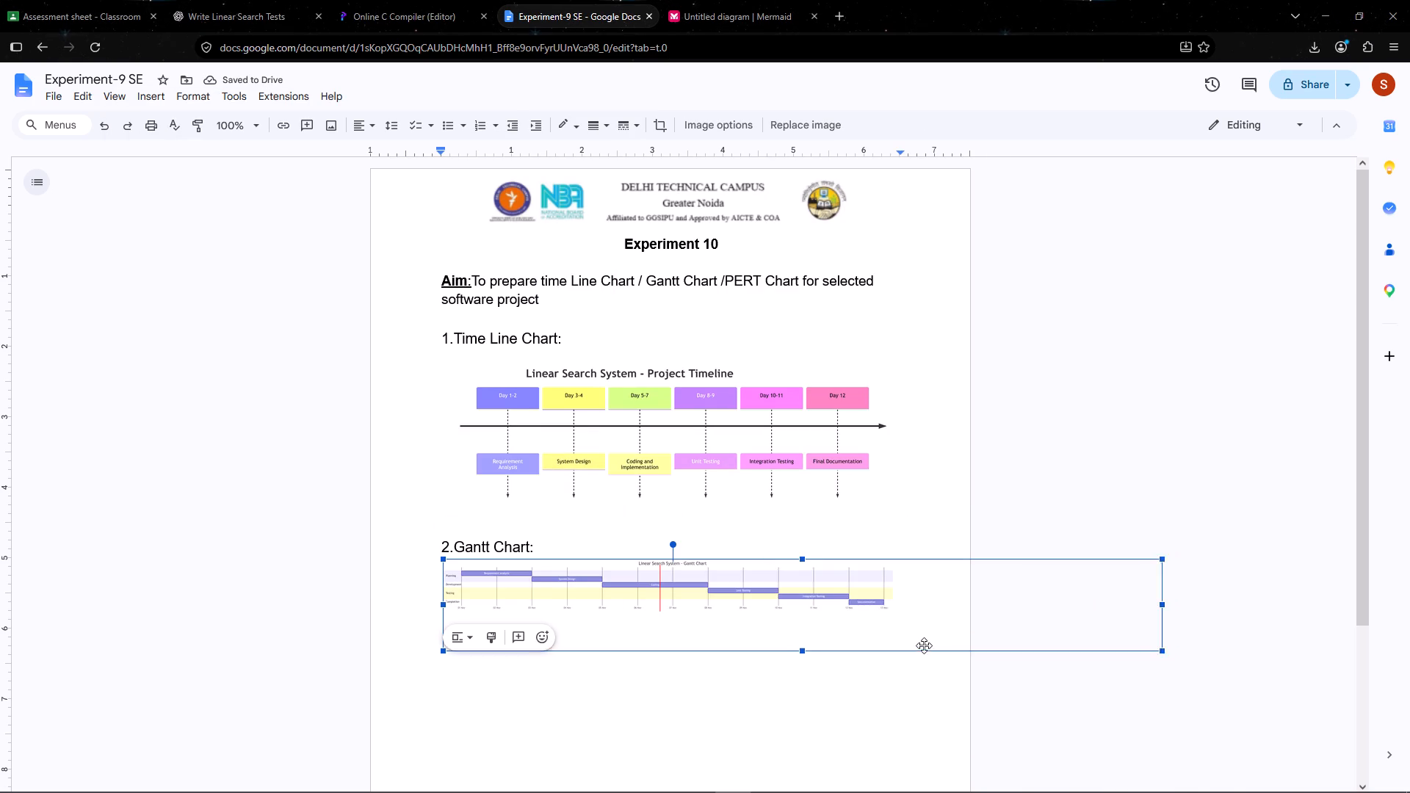
left_click_drag(924, 645, 881, 622)
left_click(874, 601)
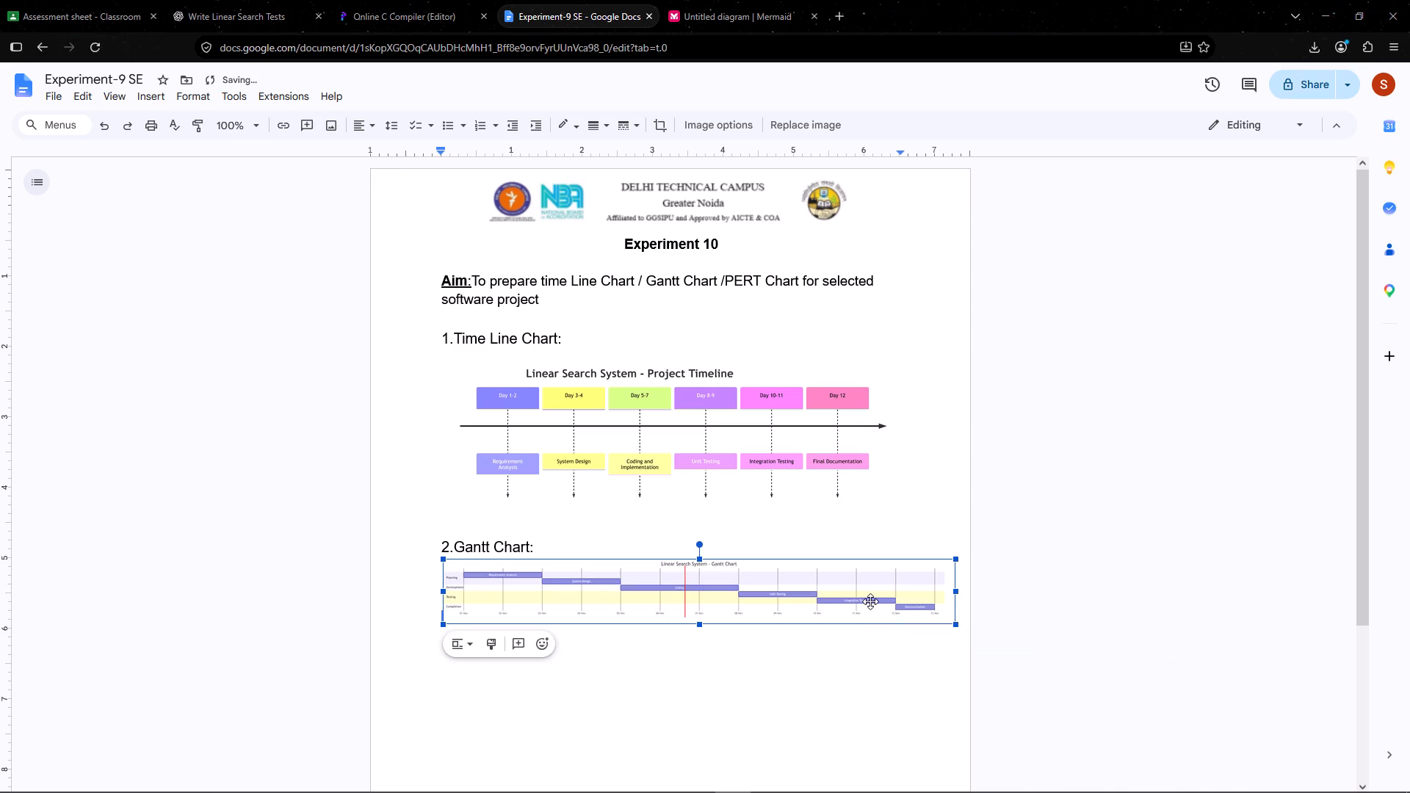
scroll(717, 469, "down", 3)
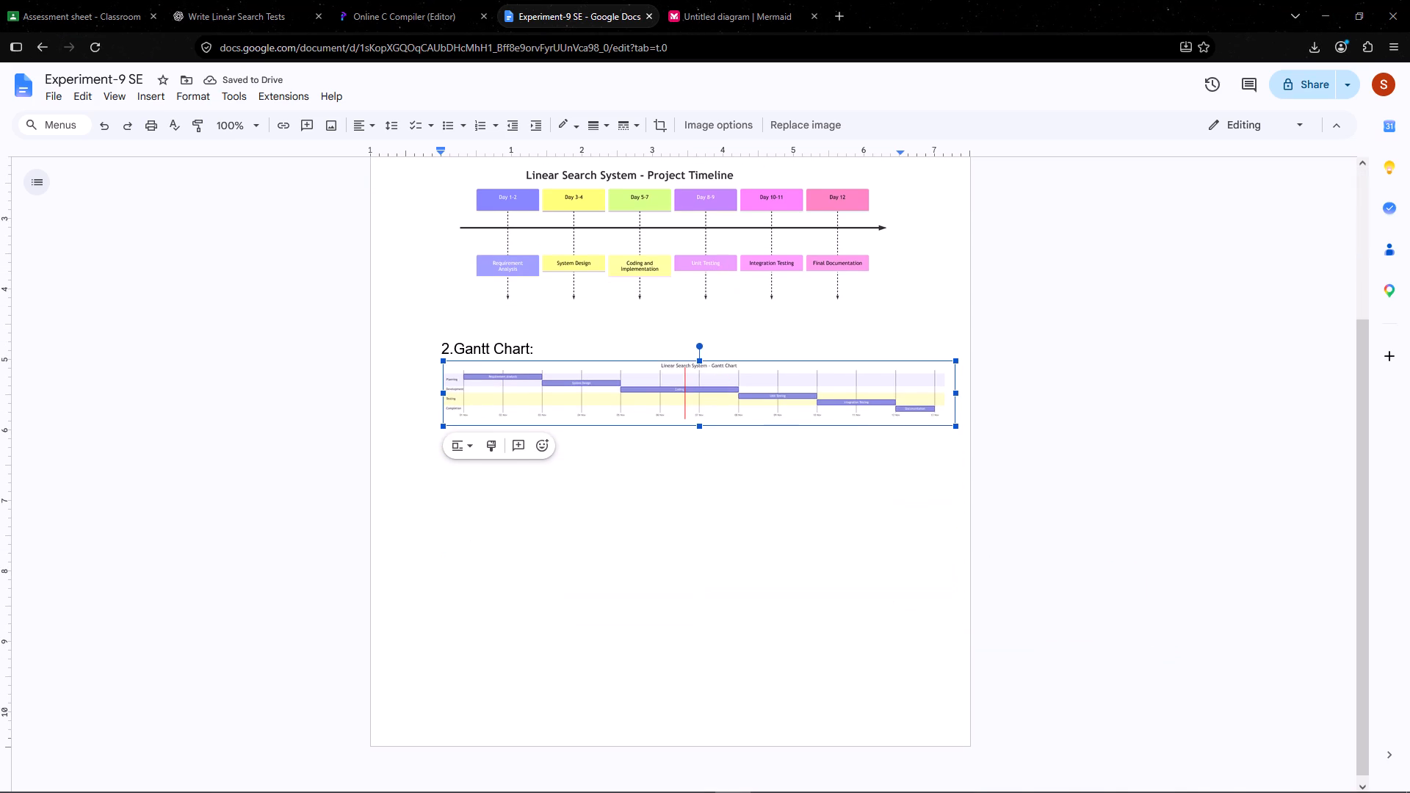
Shift the Gantt chart's left indent to the page's left edge and enlarge the image proportionally to nearly the full page width.
left_click(832, 459)
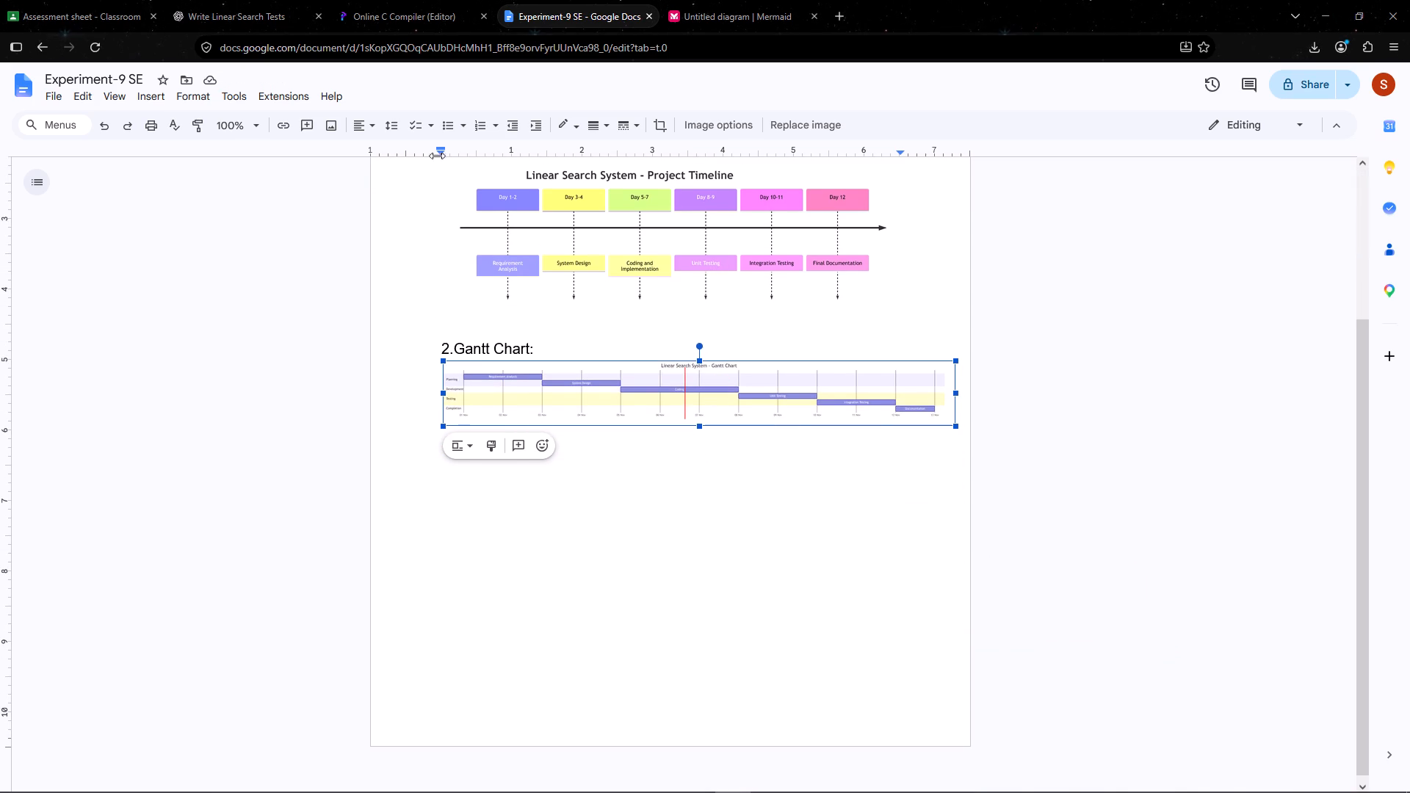
left_click_drag(439, 151, 371, 153)
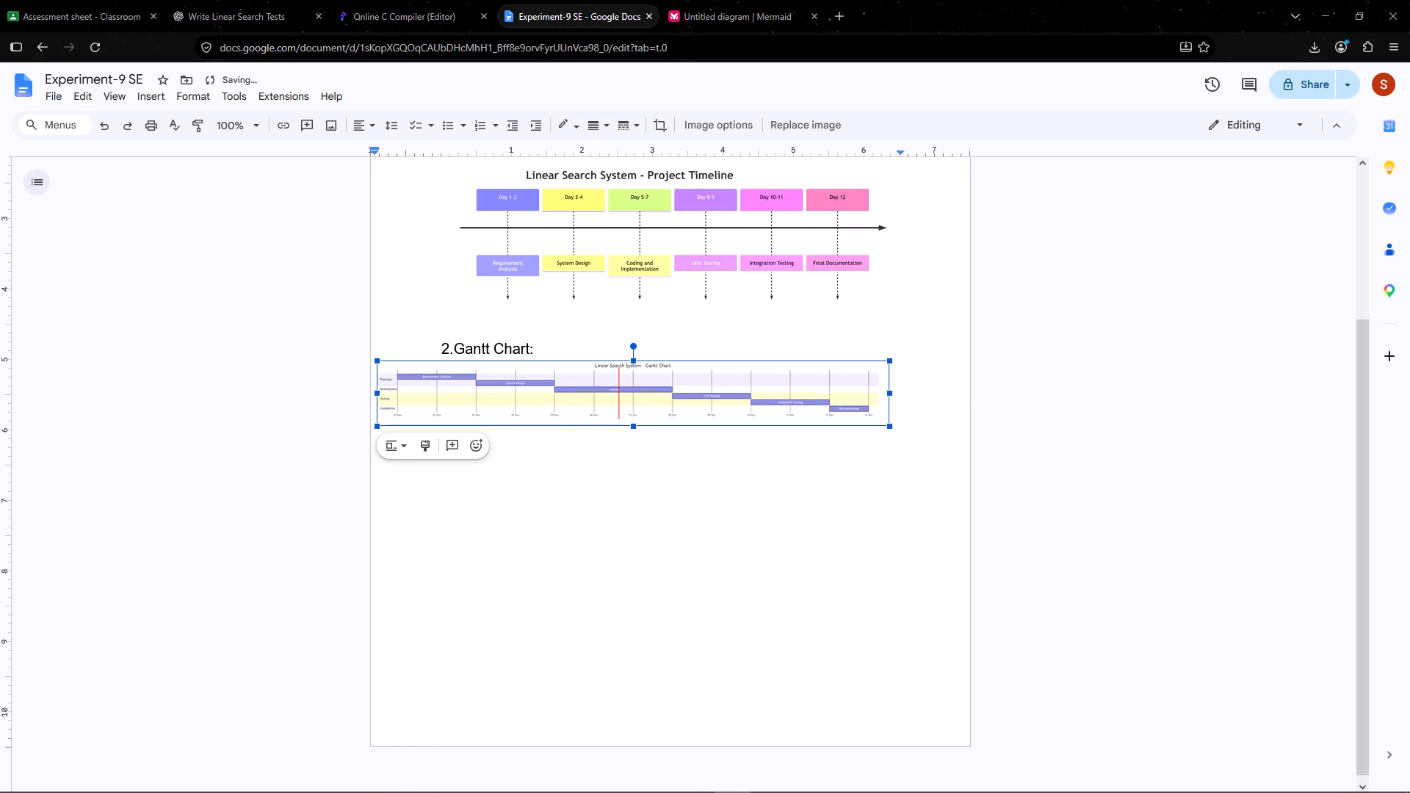
left_click_drag(887, 427, 814, 435)
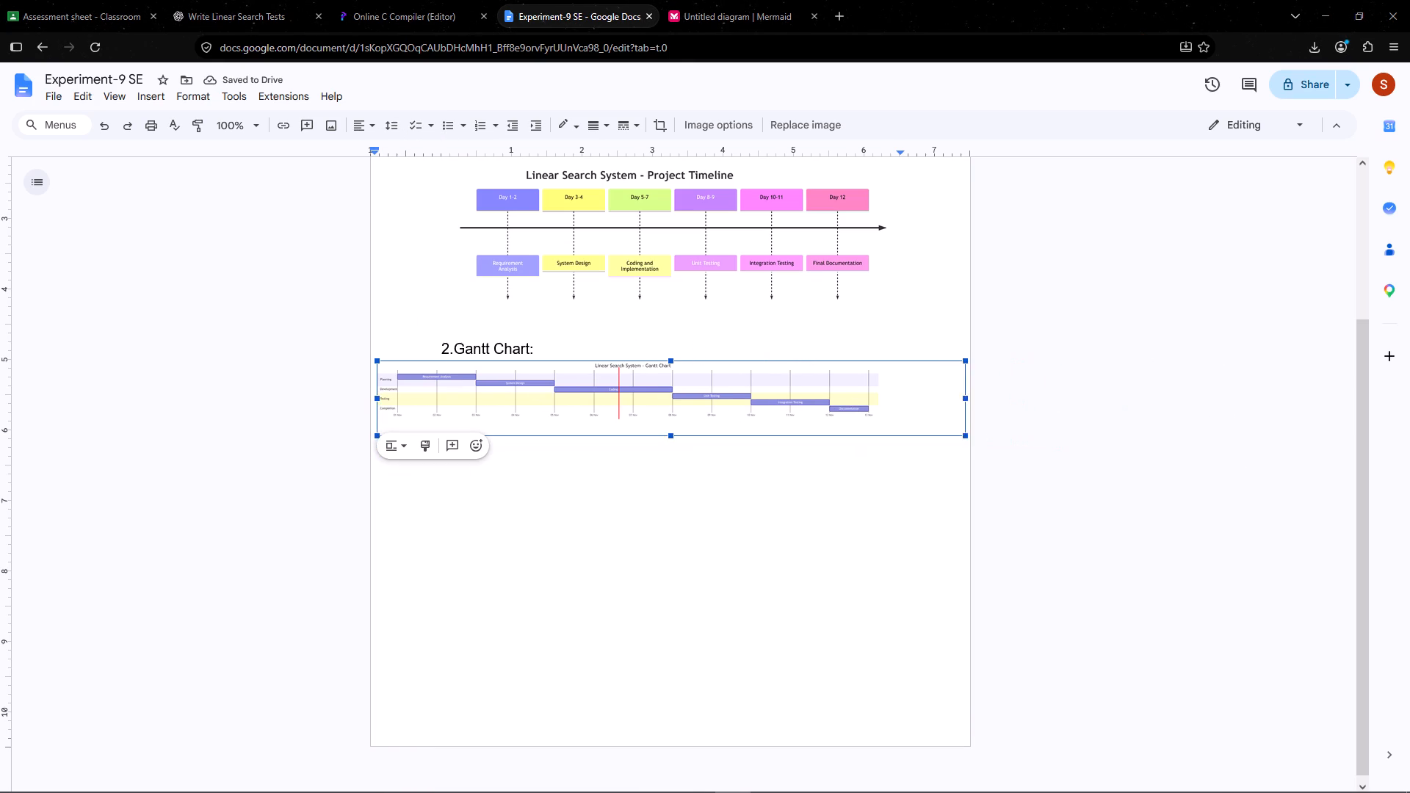
left_click_drag(814, 435, 828, 435)
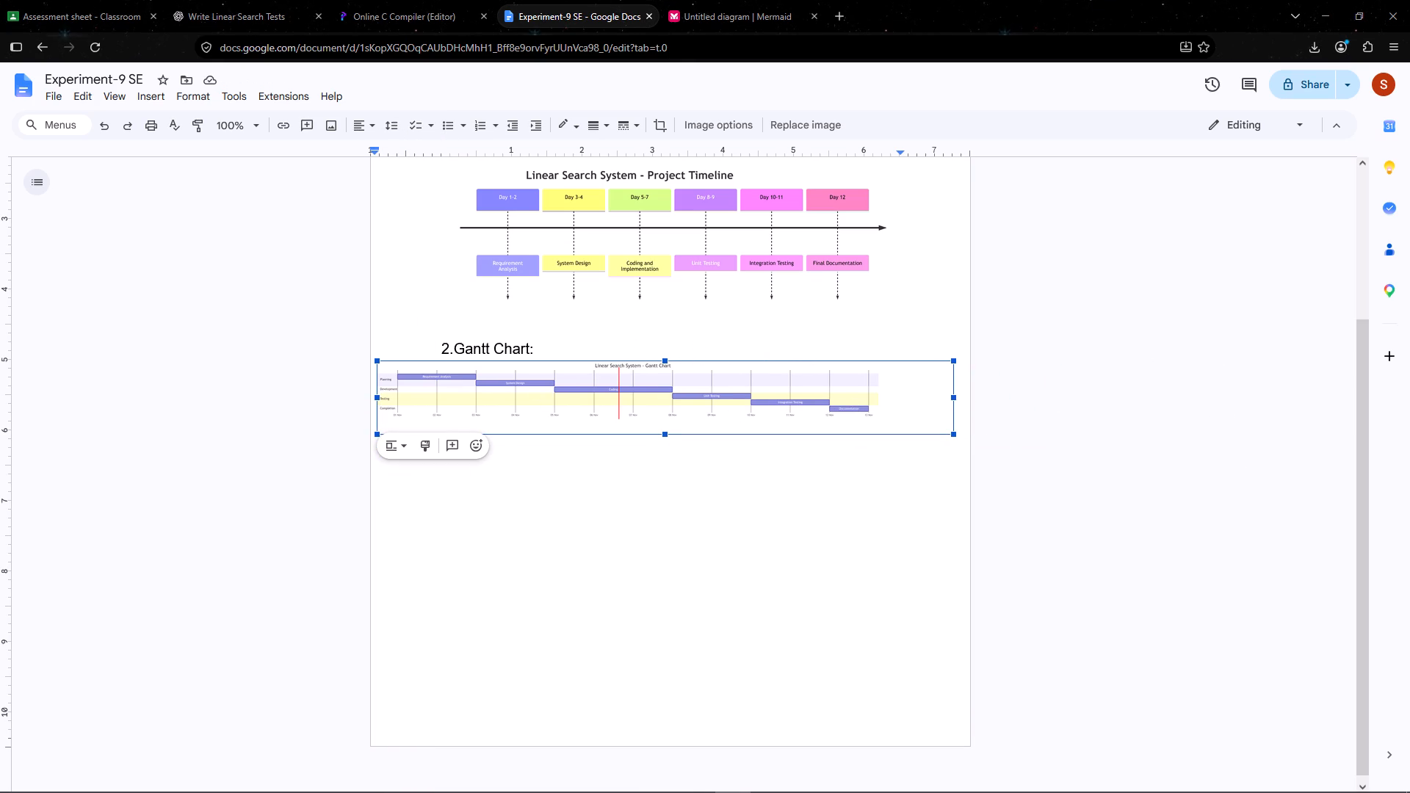
left_click_drag(828, 435, 848, 435)
left_click_drag(848, 435, 862, 435)
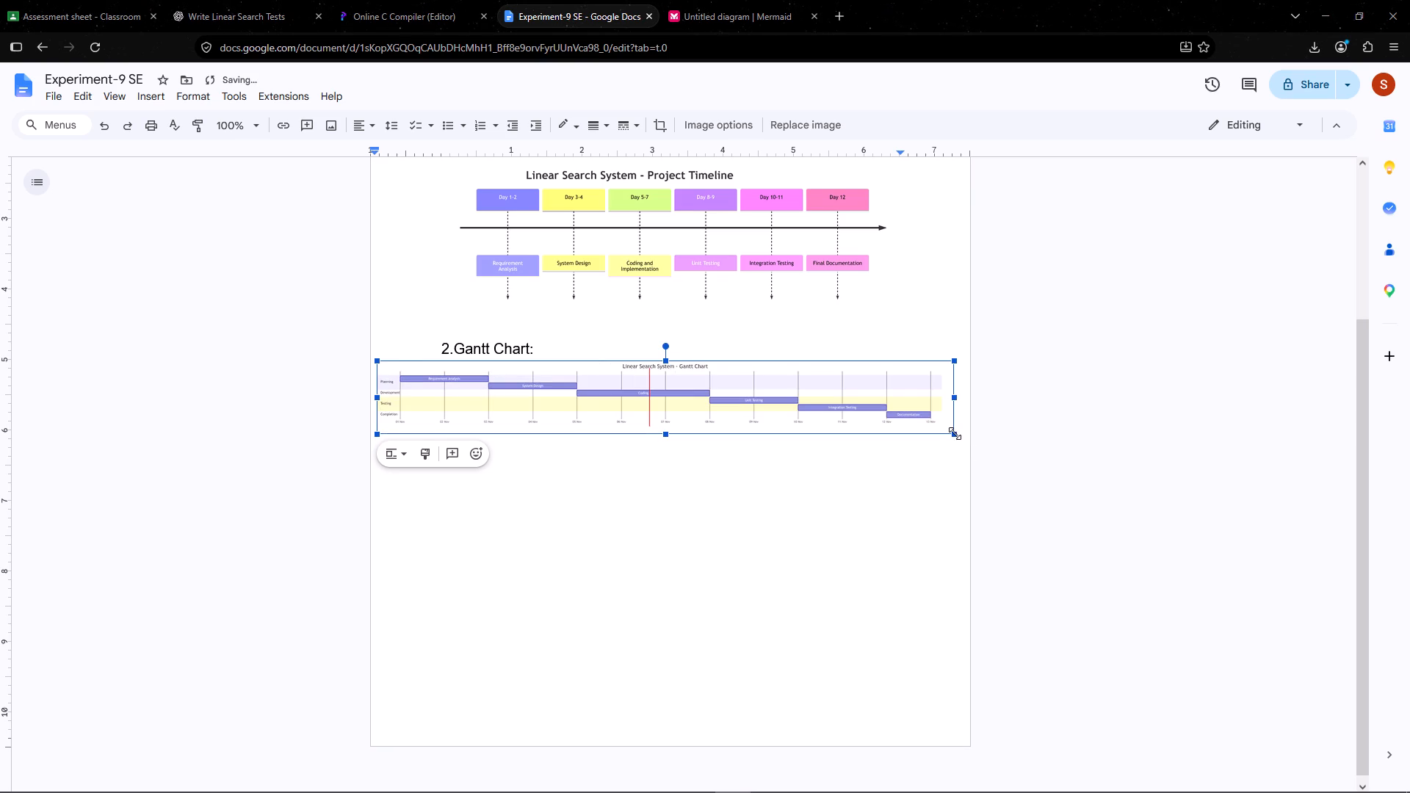
left_click_drag(955, 432, 963, 432)
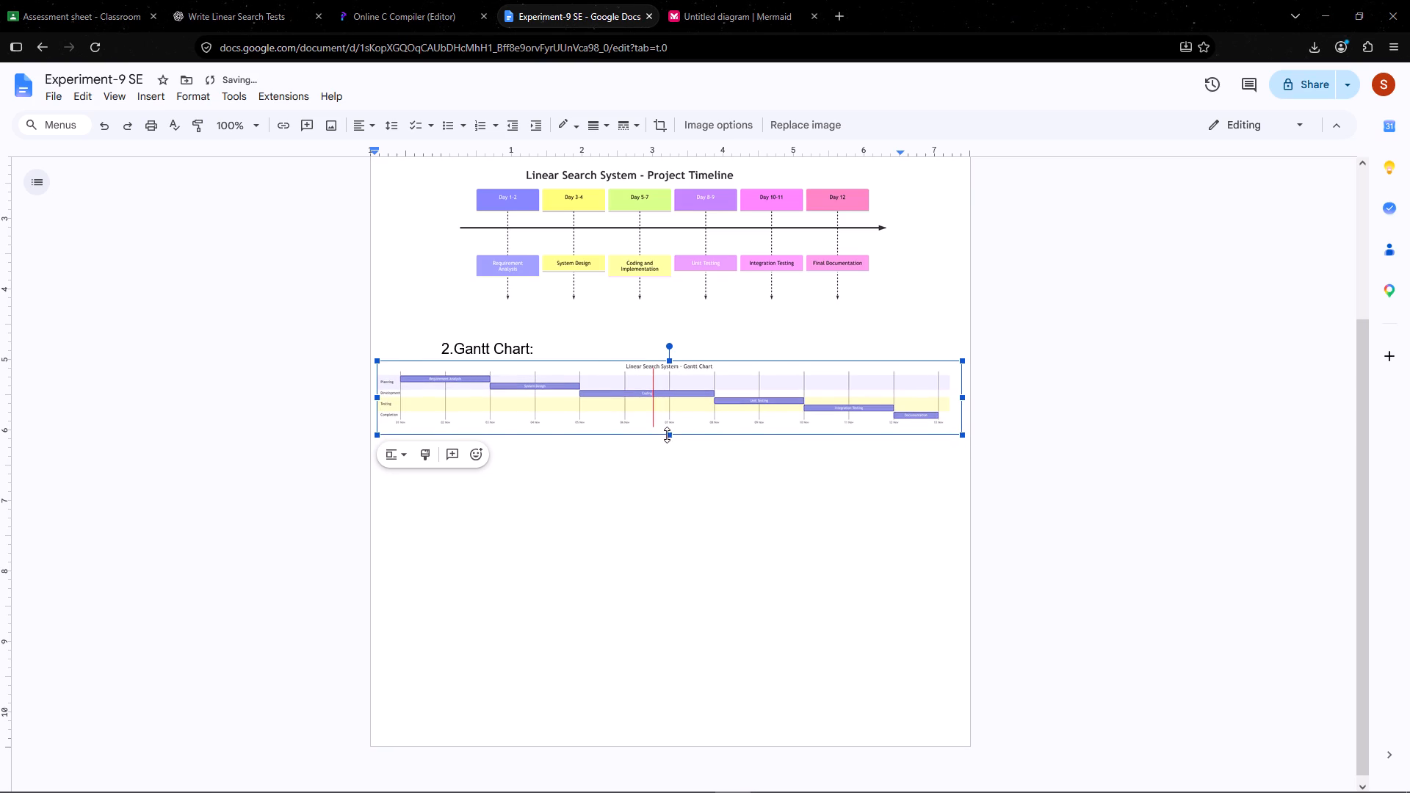
Stretch the Gantt chart image vertically to nearly twice its height, keeping its width.
left_click_drag(668, 433, 671, 455)
left_click_drag(671, 455, 672, 466)
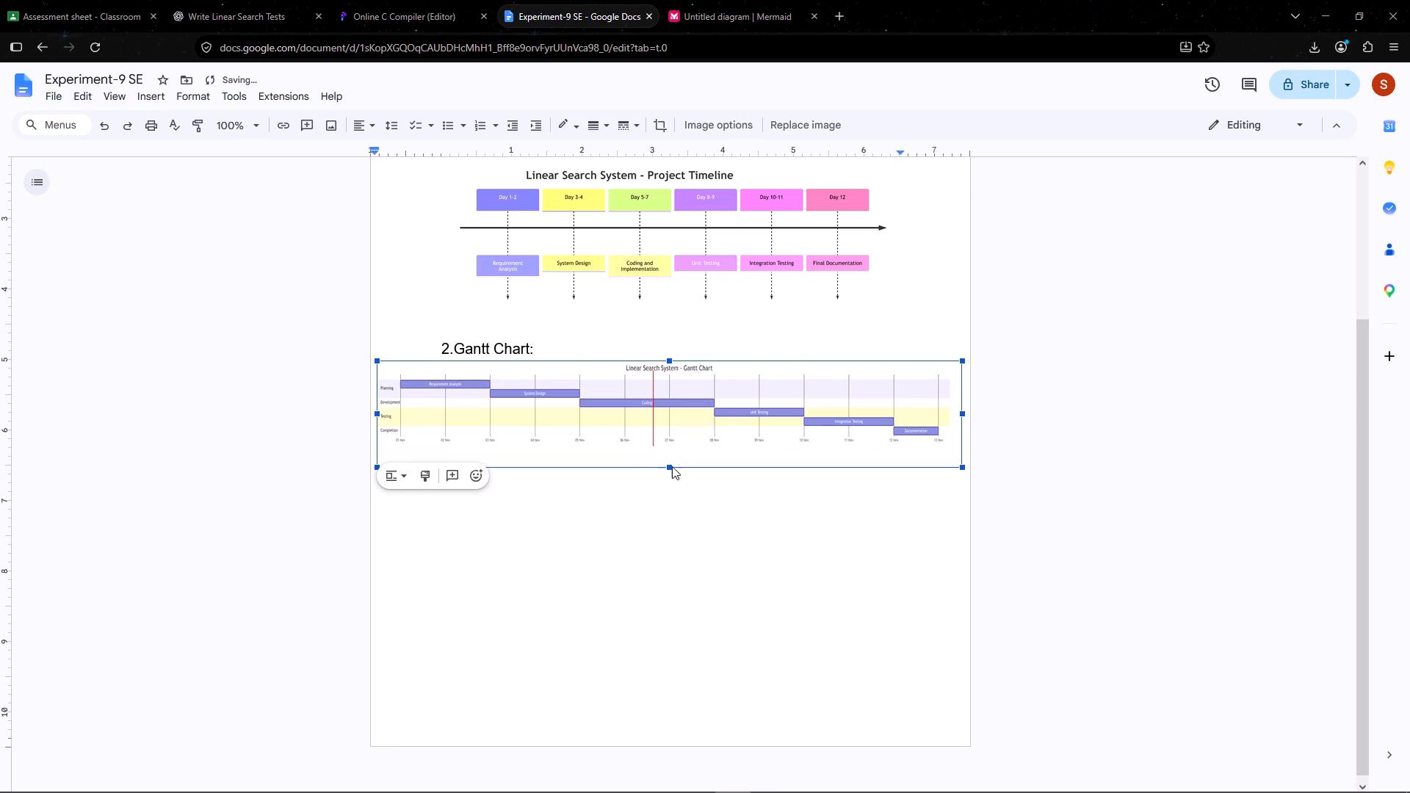
left_click_drag(673, 466, 673, 501)
left_click_drag(670, 467, 673, 496)
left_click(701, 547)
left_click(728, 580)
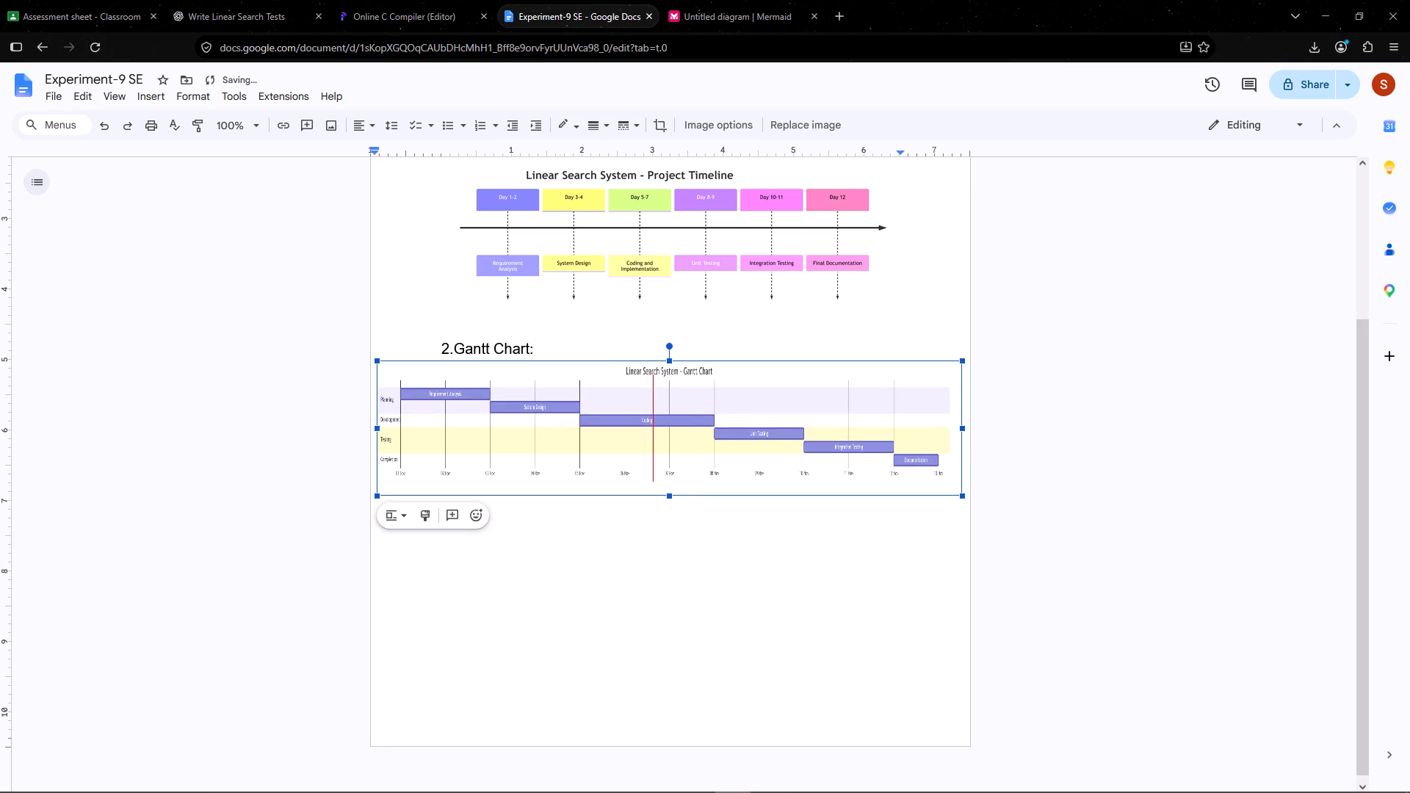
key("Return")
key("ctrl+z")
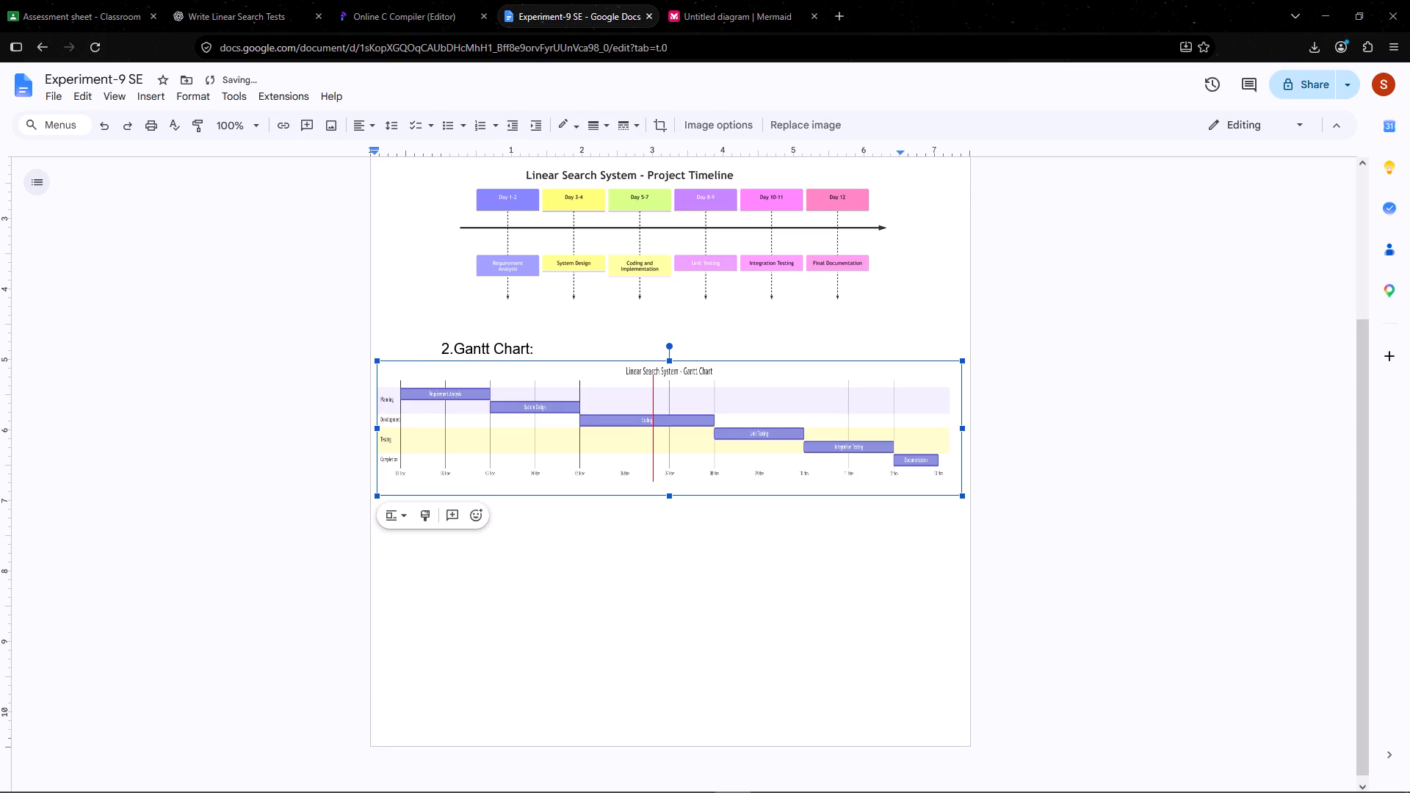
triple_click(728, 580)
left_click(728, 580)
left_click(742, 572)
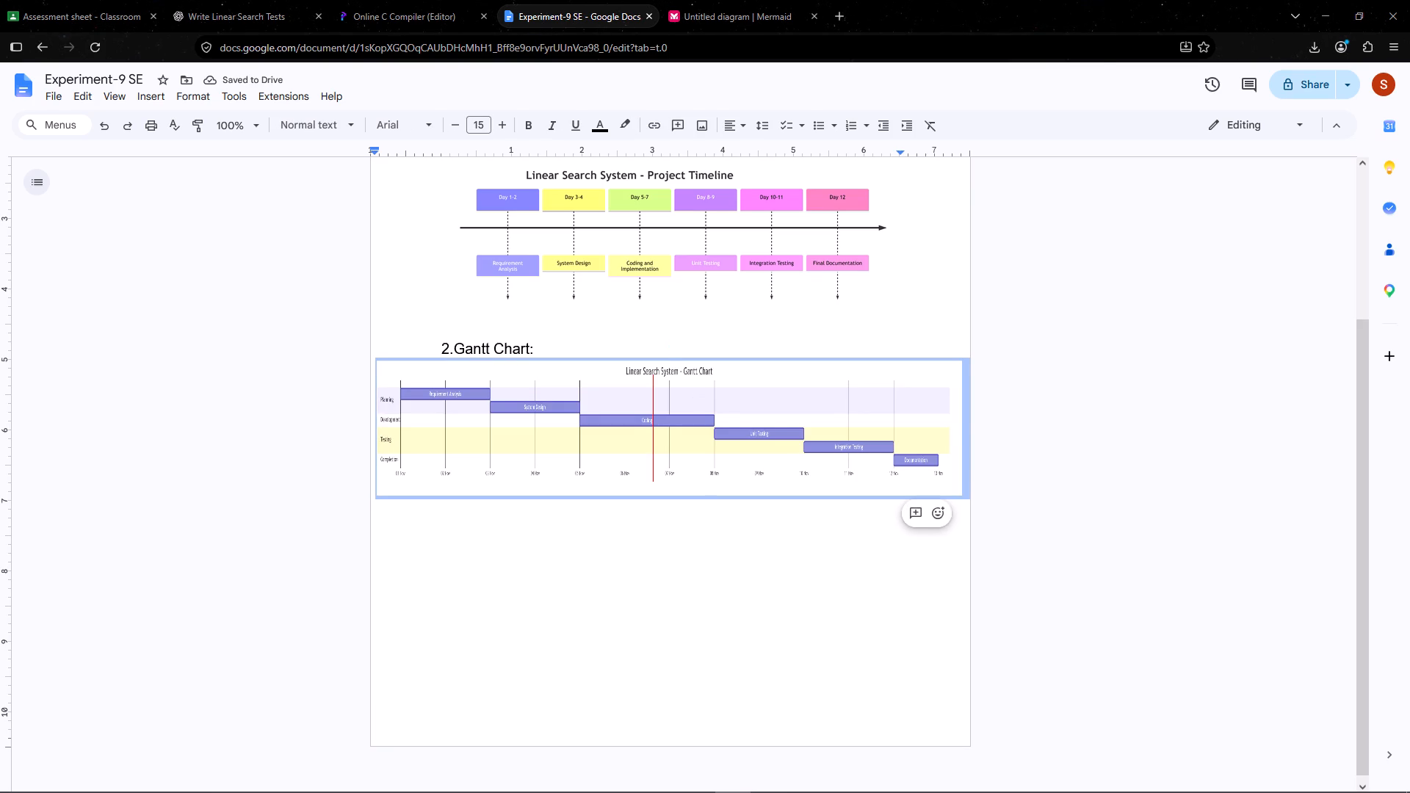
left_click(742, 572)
Insert an empty line between the "2.Gantt Chart:" heading and the chart, and add two new lines below the chart.
left_click(763, 341)
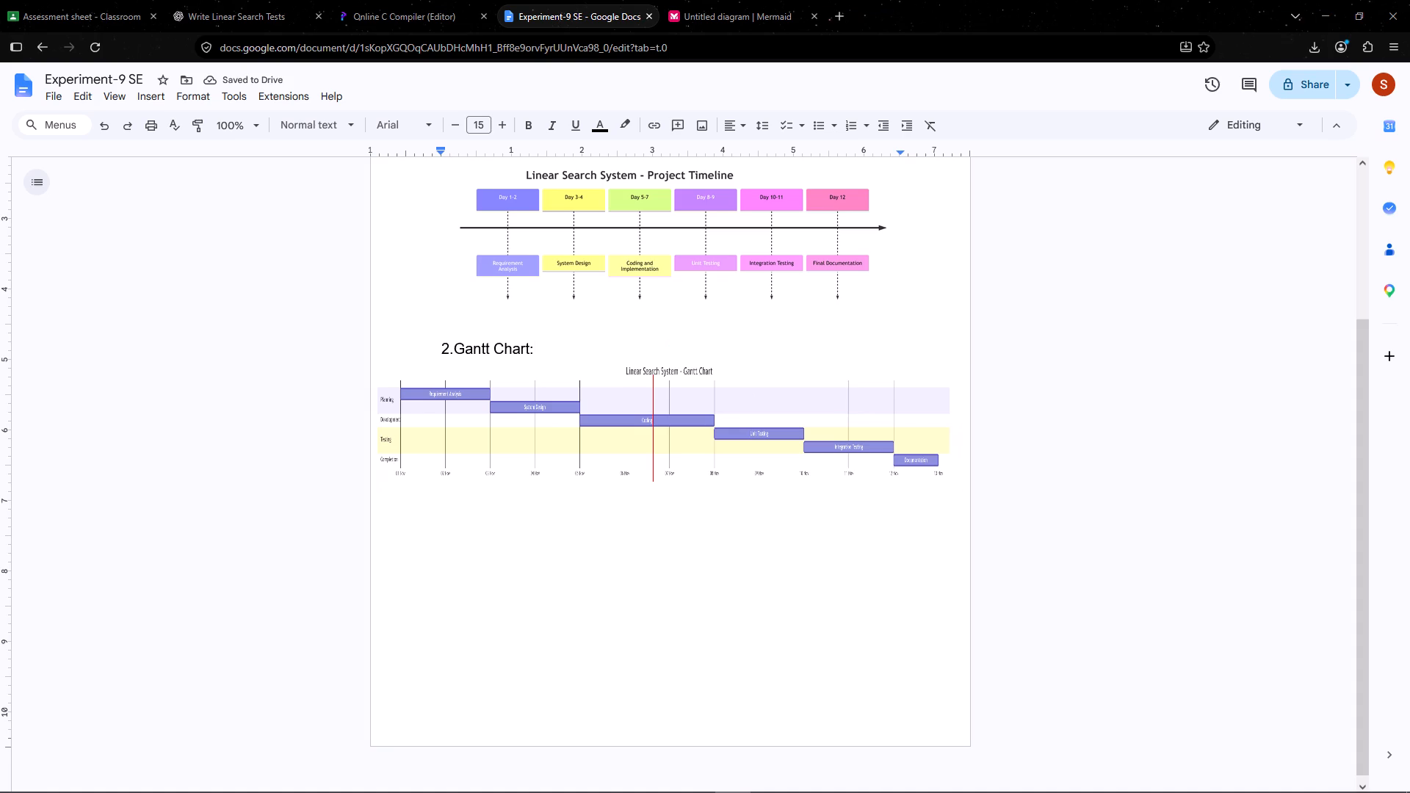
key("Return")
key("Down")
key("Down")
key("Return")
key("backslash")
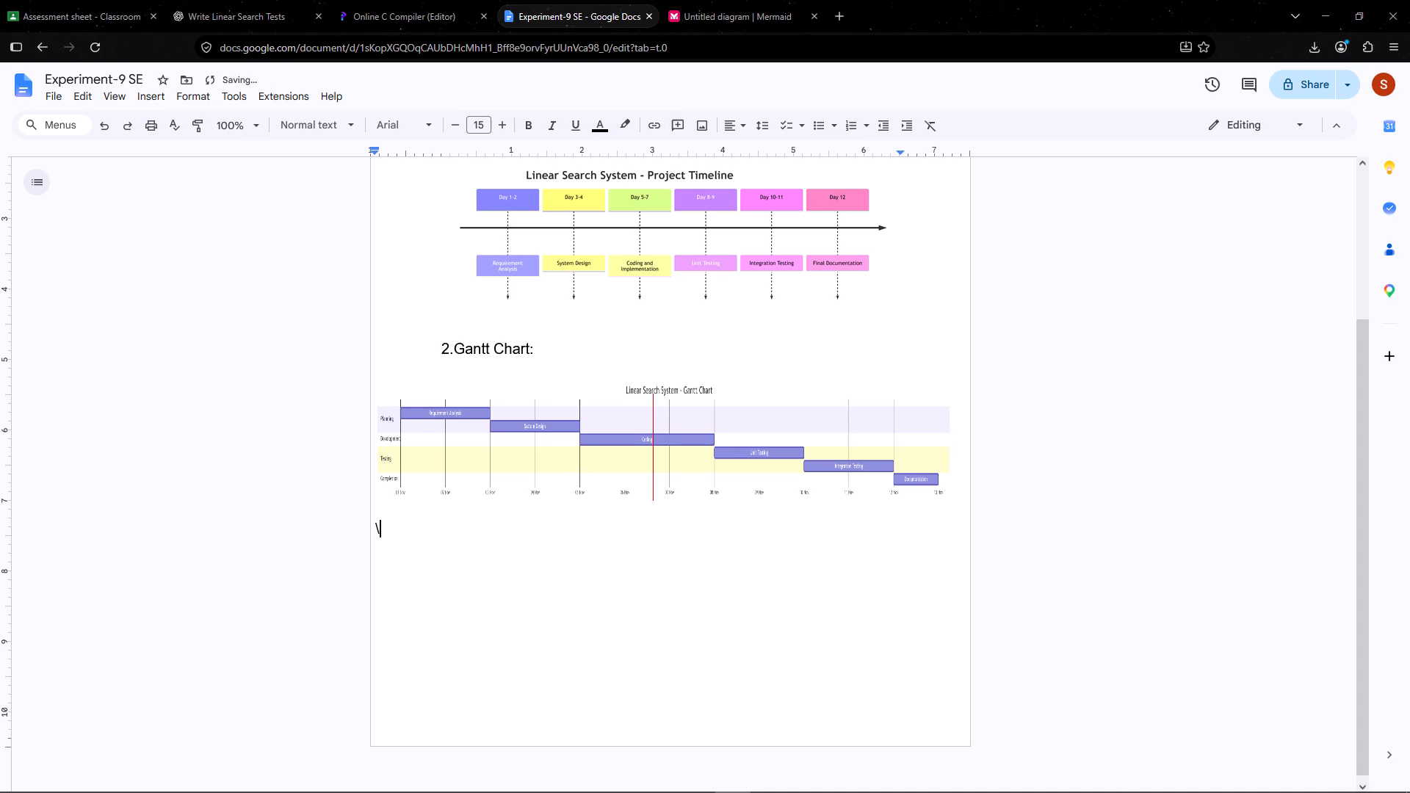
key("BackSpace")
key("Return")
Return the new line's indent to the text margin and add the heading "3.PERT Chart:" there, followed by a new line.
left_click_drag(374, 151, 416, 148)
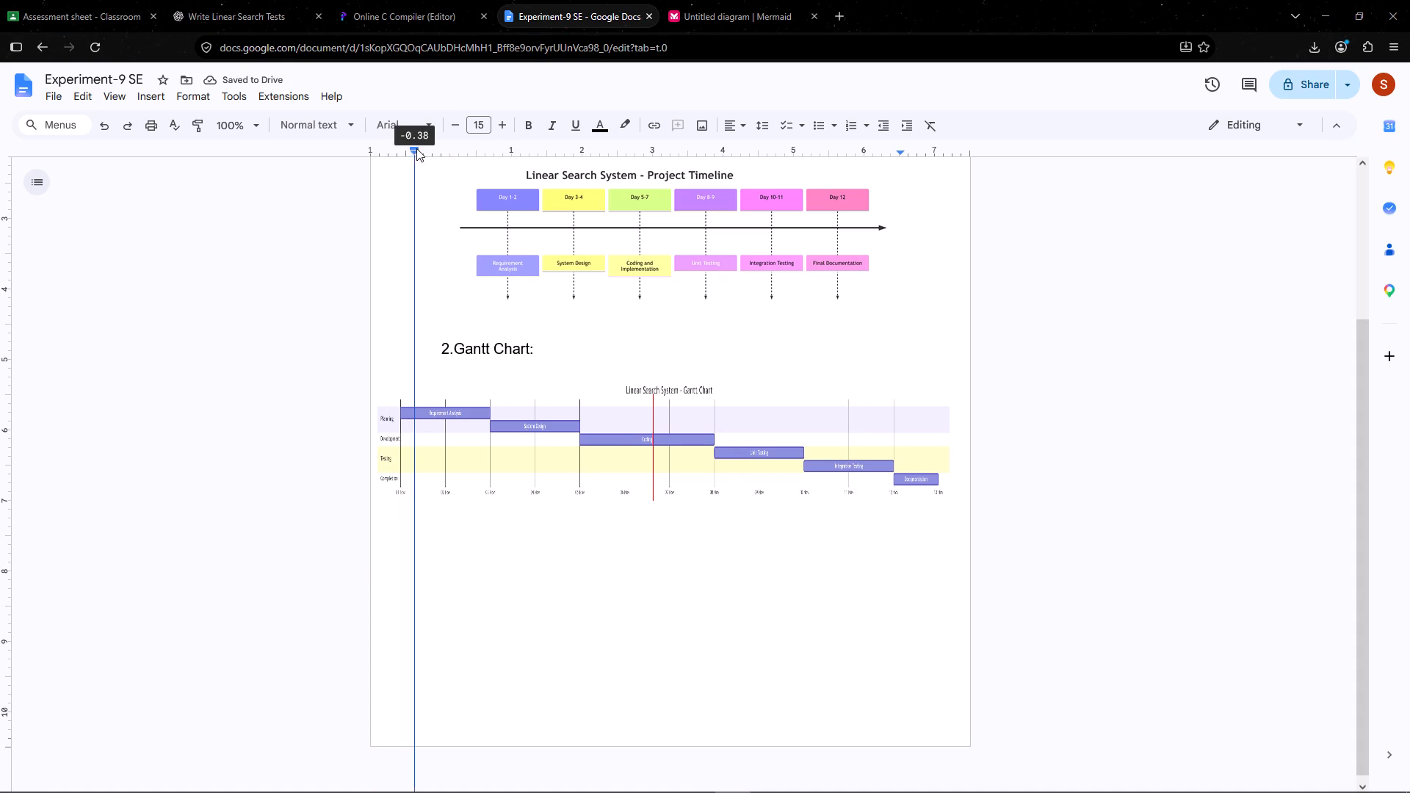
left_click_drag(416, 148, 440, 147)
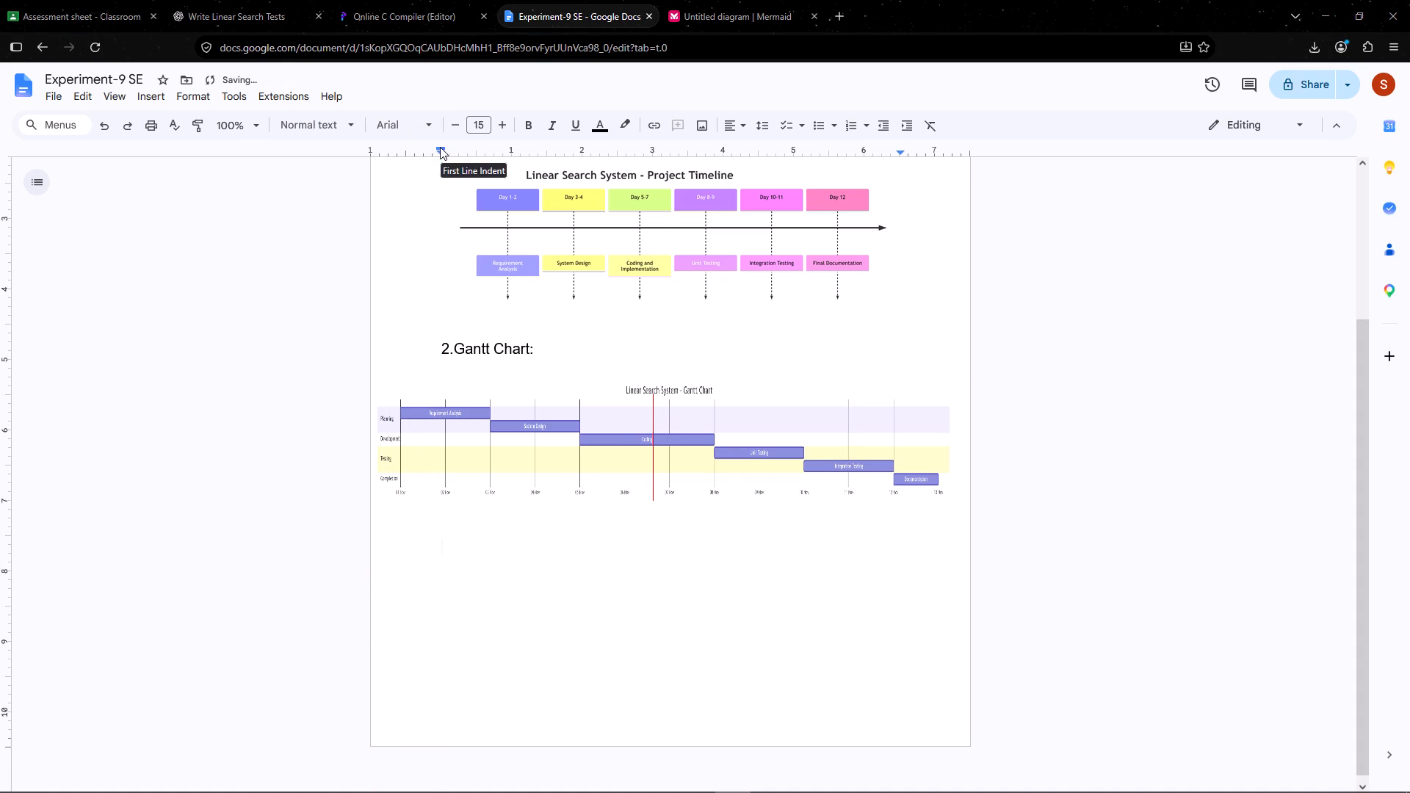
type("3.")
key("space")
key("alt+Tab")
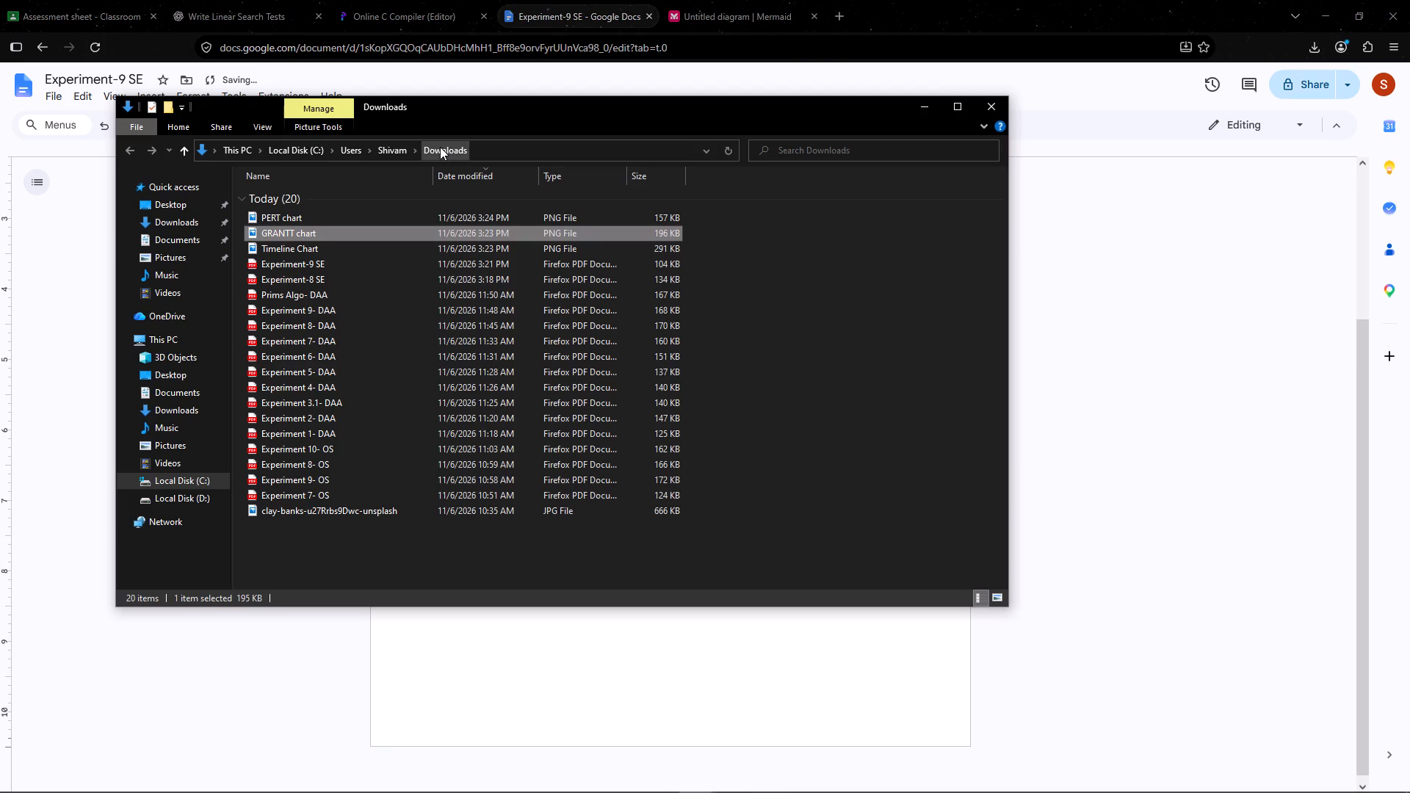
key("alt+Tab")
scroll(440, 147, "up", 2)
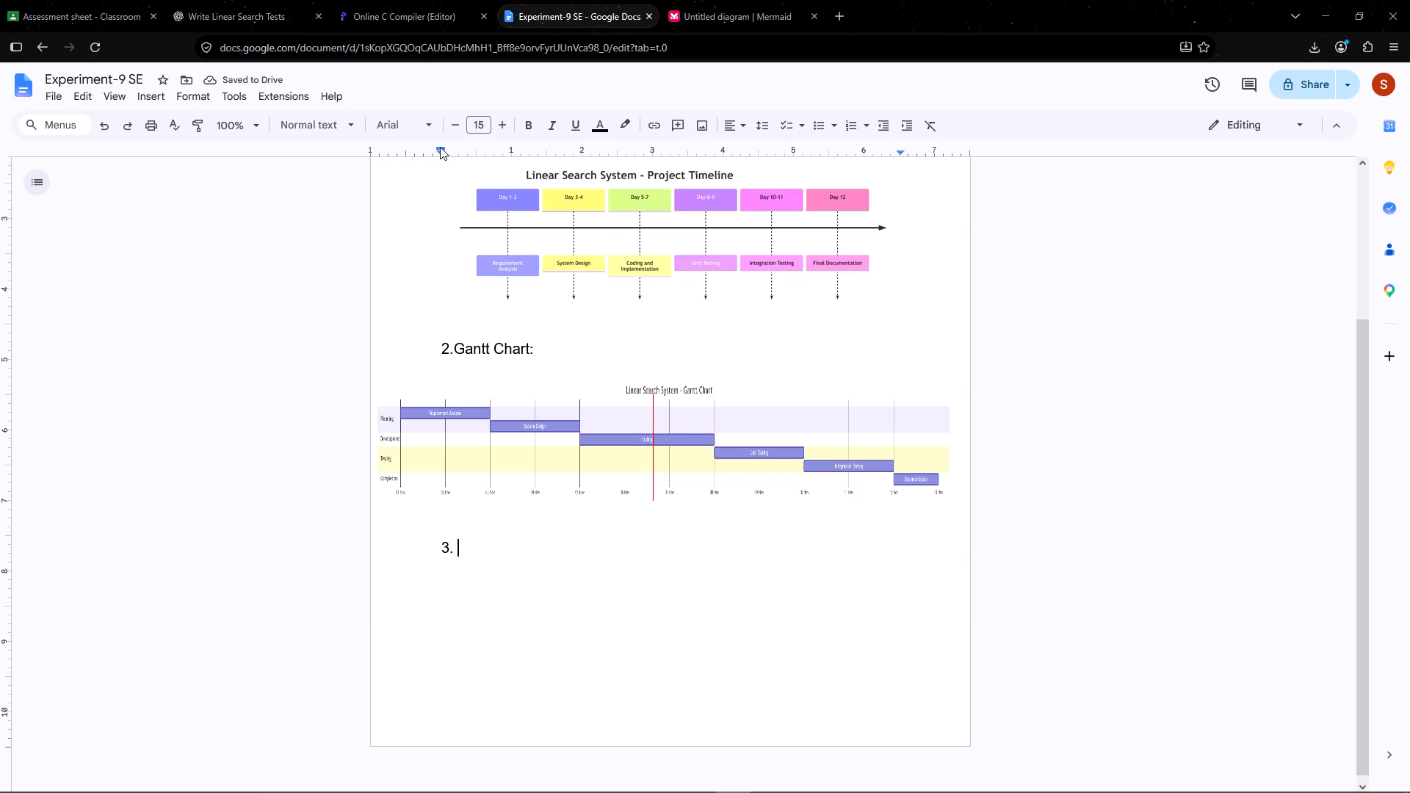
scroll(440, 147, "up", 5)
scroll(683, 230, "up", 5)
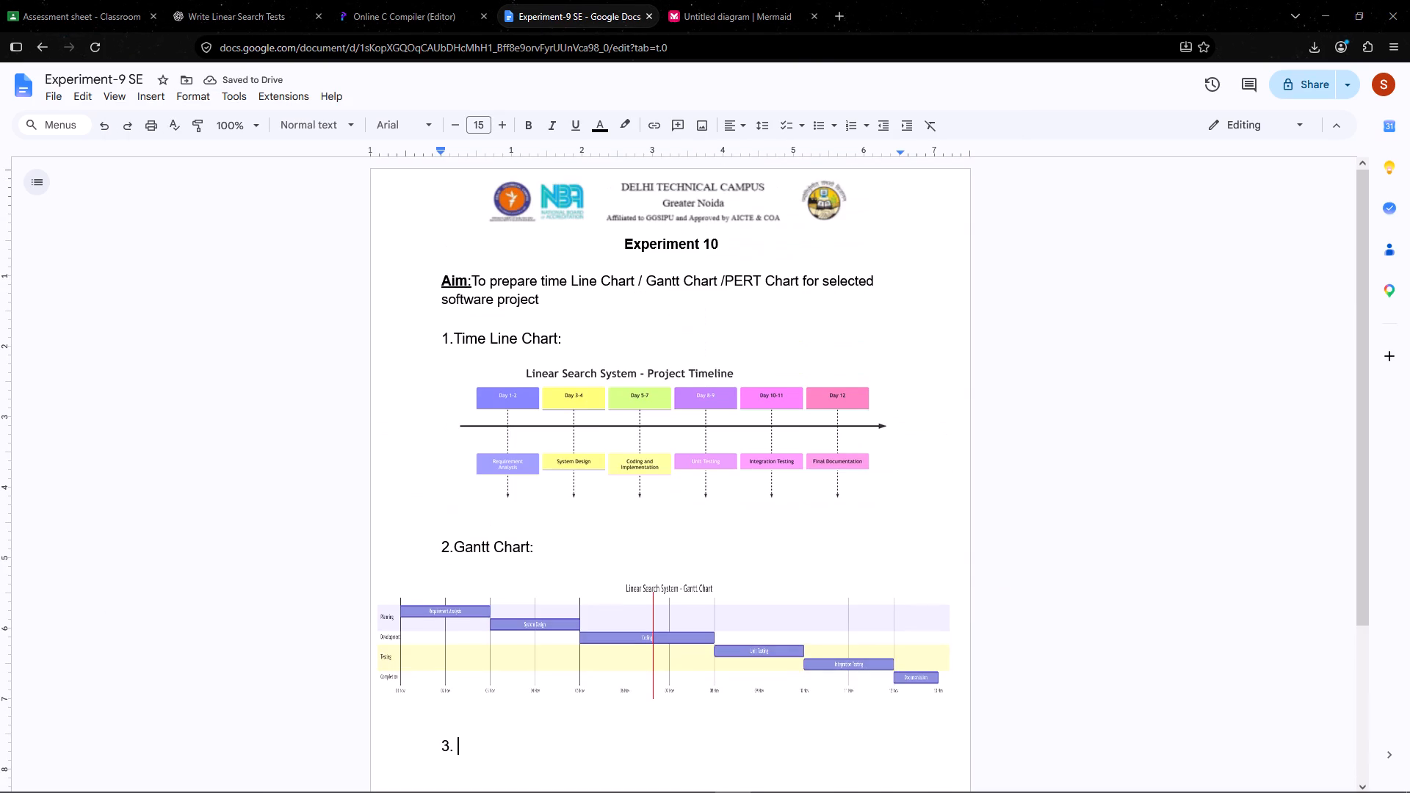
scroll(683, 230, "down", 3)
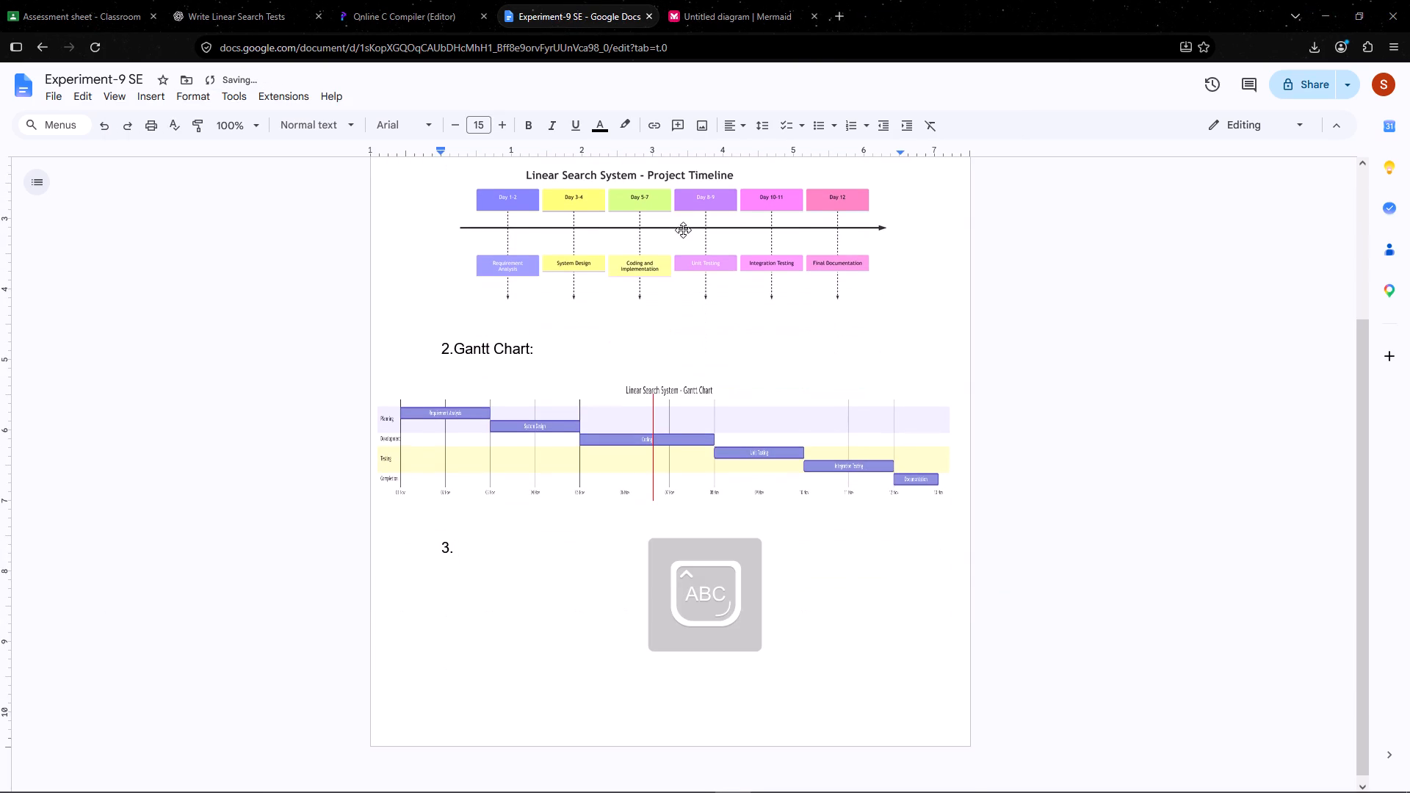
key("BackSpace")
type("ha")
type("rt:")
key("Return")
Insert the PERT chart image from the Downloads folder into the Experiment 10 document.
key("alt+Tab")
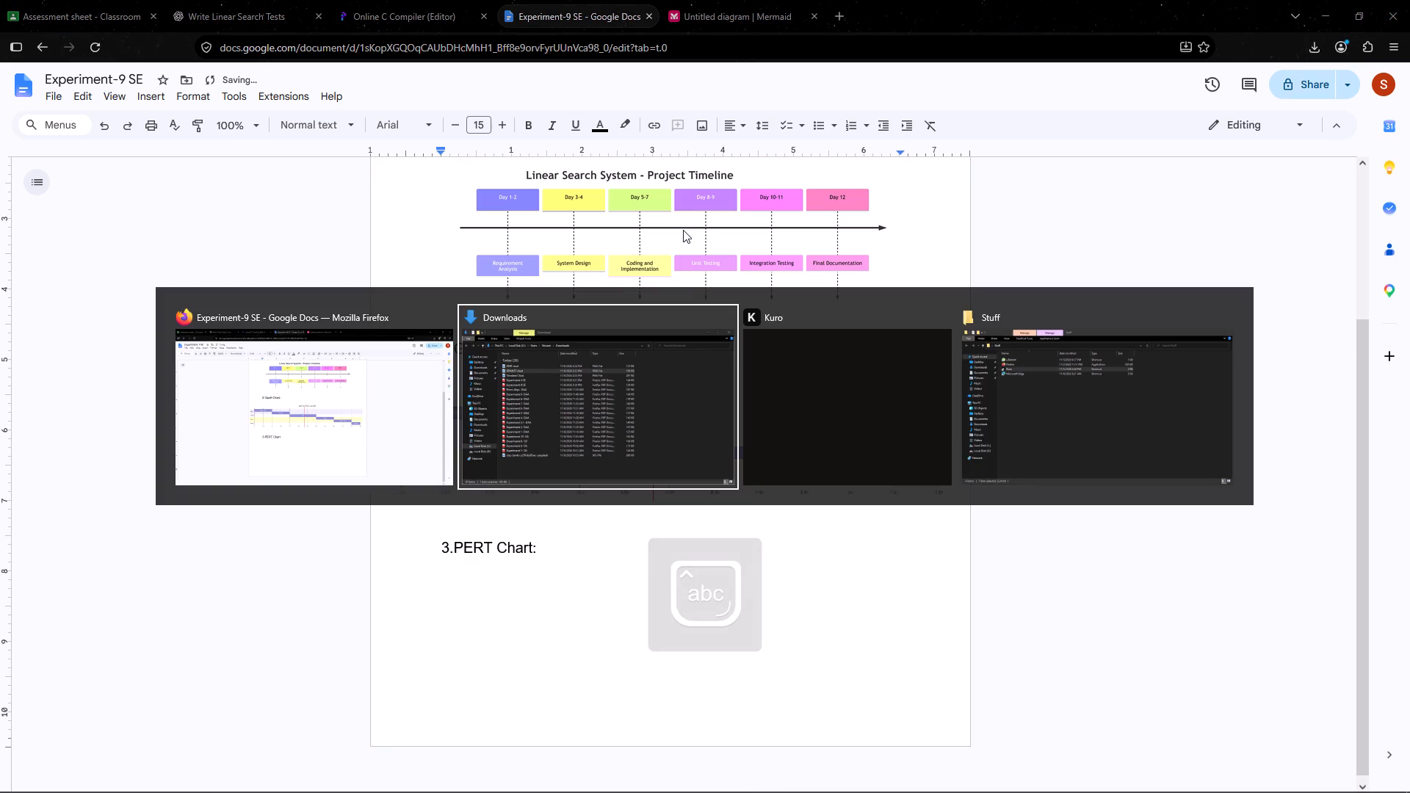
left_click(505, 219)
left_click_drag(465, 217, 466, 218)
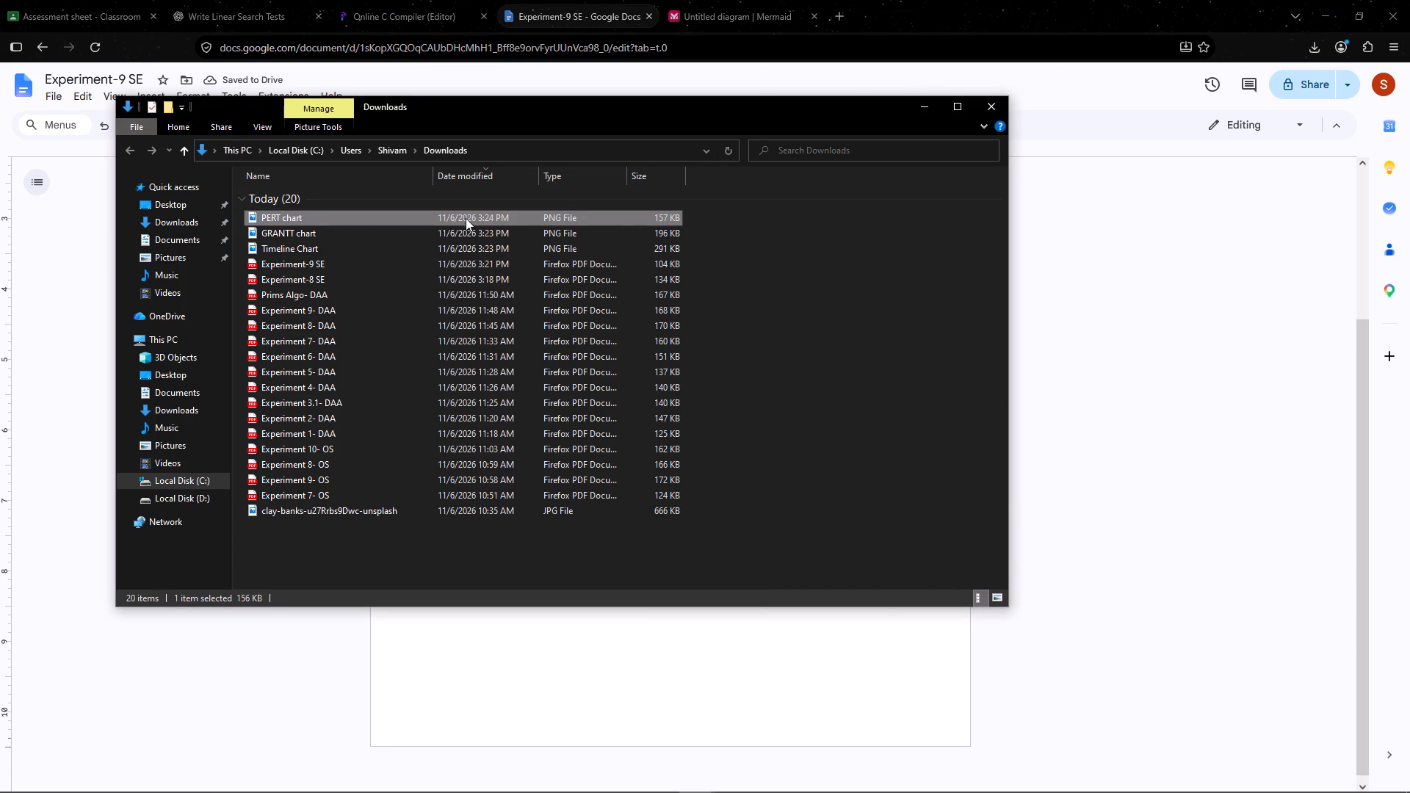
left_click_drag(466, 218, 665, 535)
key("alt+Tab")
scroll(654, 493, "up", 4)
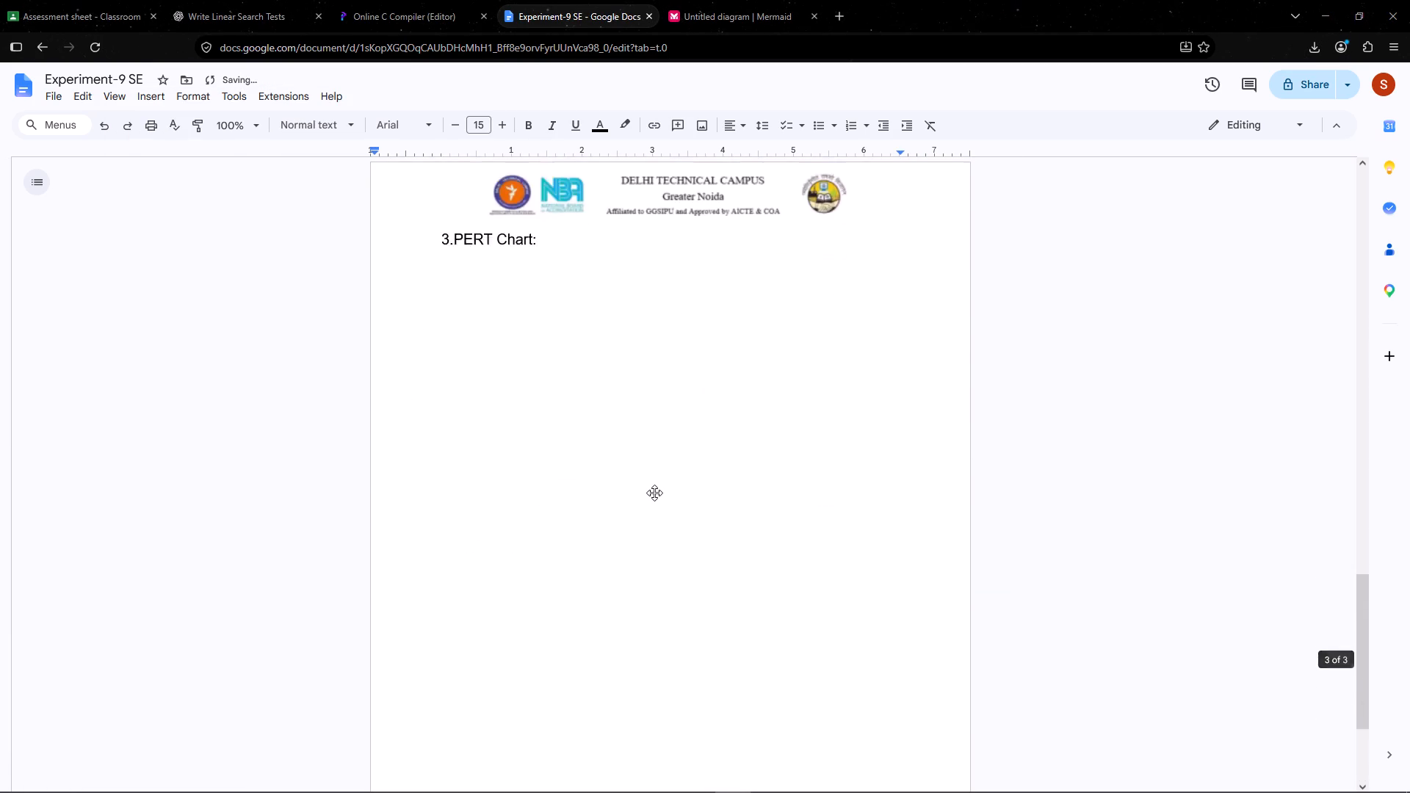
scroll(654, 493, "up", 7)
Cut the PERT chart image and paste it below the "3.PERT Chart:" heading.
left_click_drag(638, 415, 682, 714)
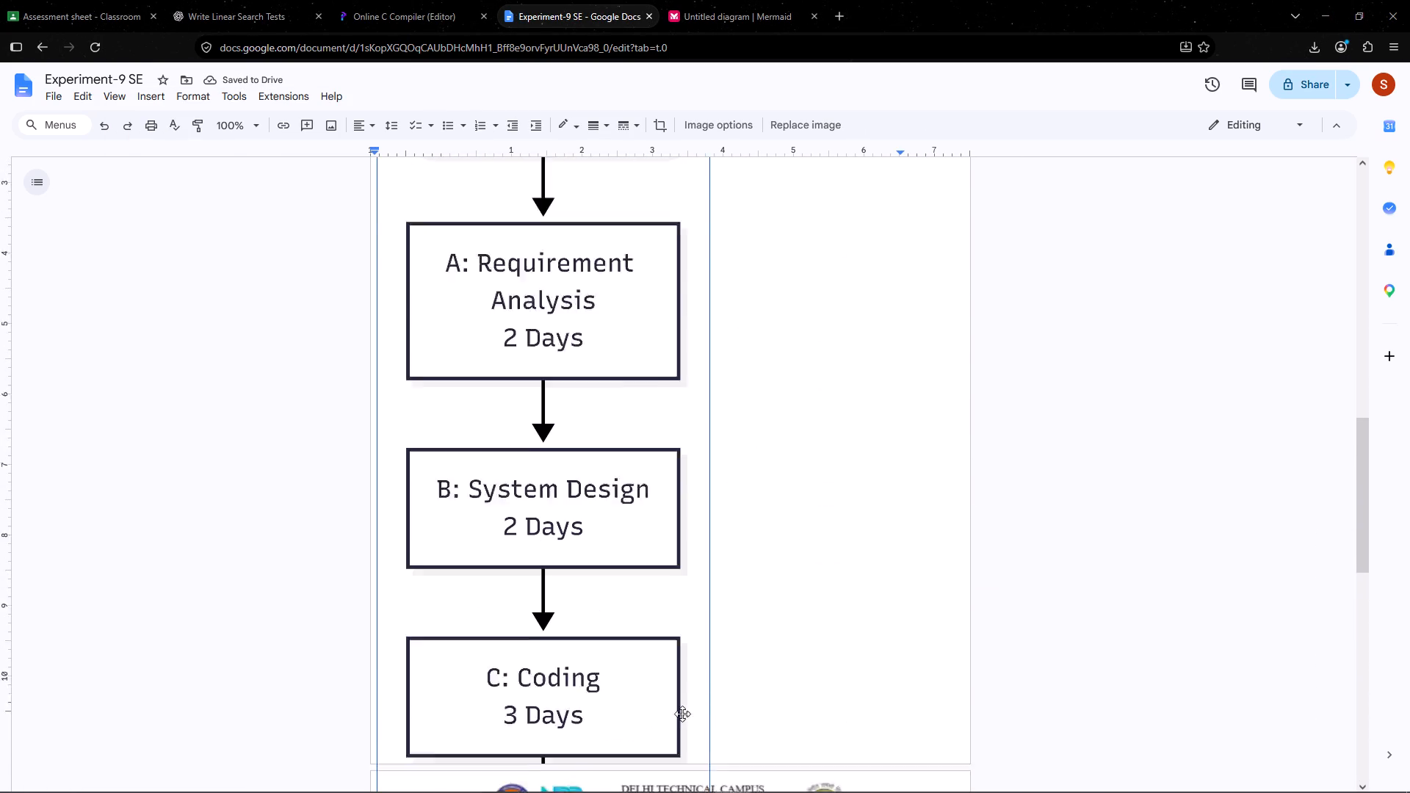
left_click_drag(682, 714, 678, 723)
scroll(642, 548, "down", 4, "ctrl")
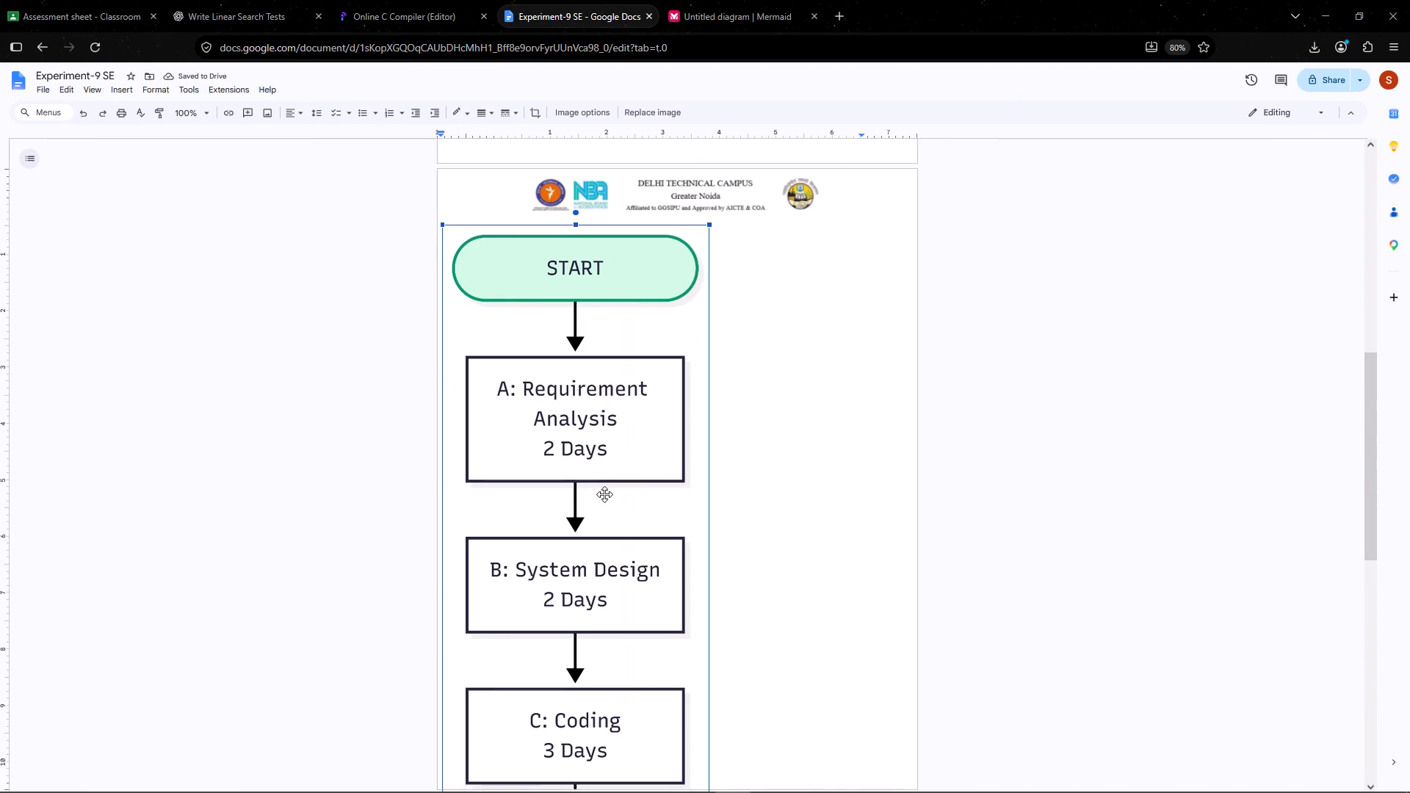
key("ctrl+x")
scroll(604, 494, "down", 1)
scroll(609, 234, "up", 3)
left_click(610, 400)
key("ctrl+v")
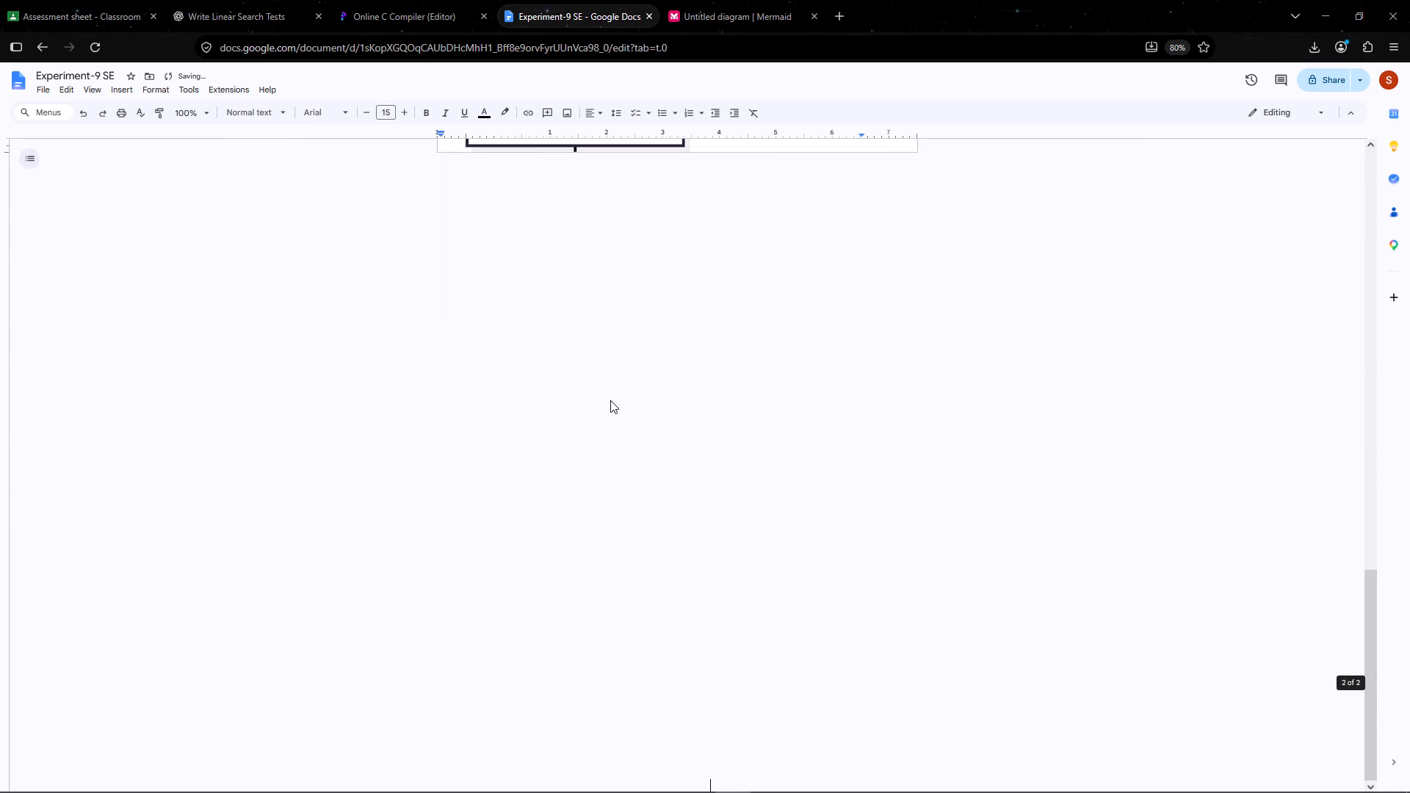
Add nine empty lines before the "3.PERT Chart:" heading to push it to the bottom of the first page.
scroll(610, 400, "up", 20)
scroll(610, 400, "up", 7)
left_click(498, 612)
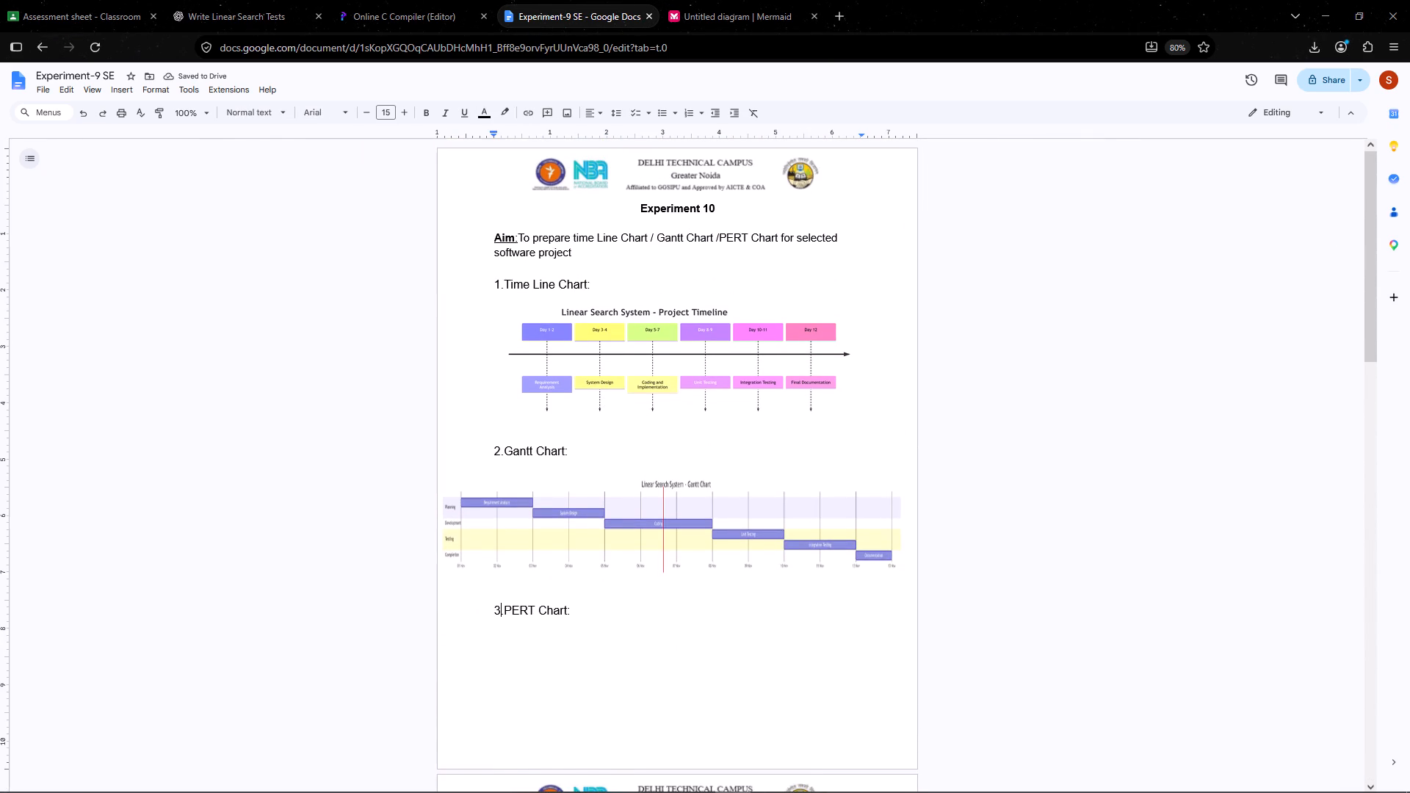
left_click(484, 612)
key("Return")
key("Return")
key("Return")
key("Return")
key("Return")
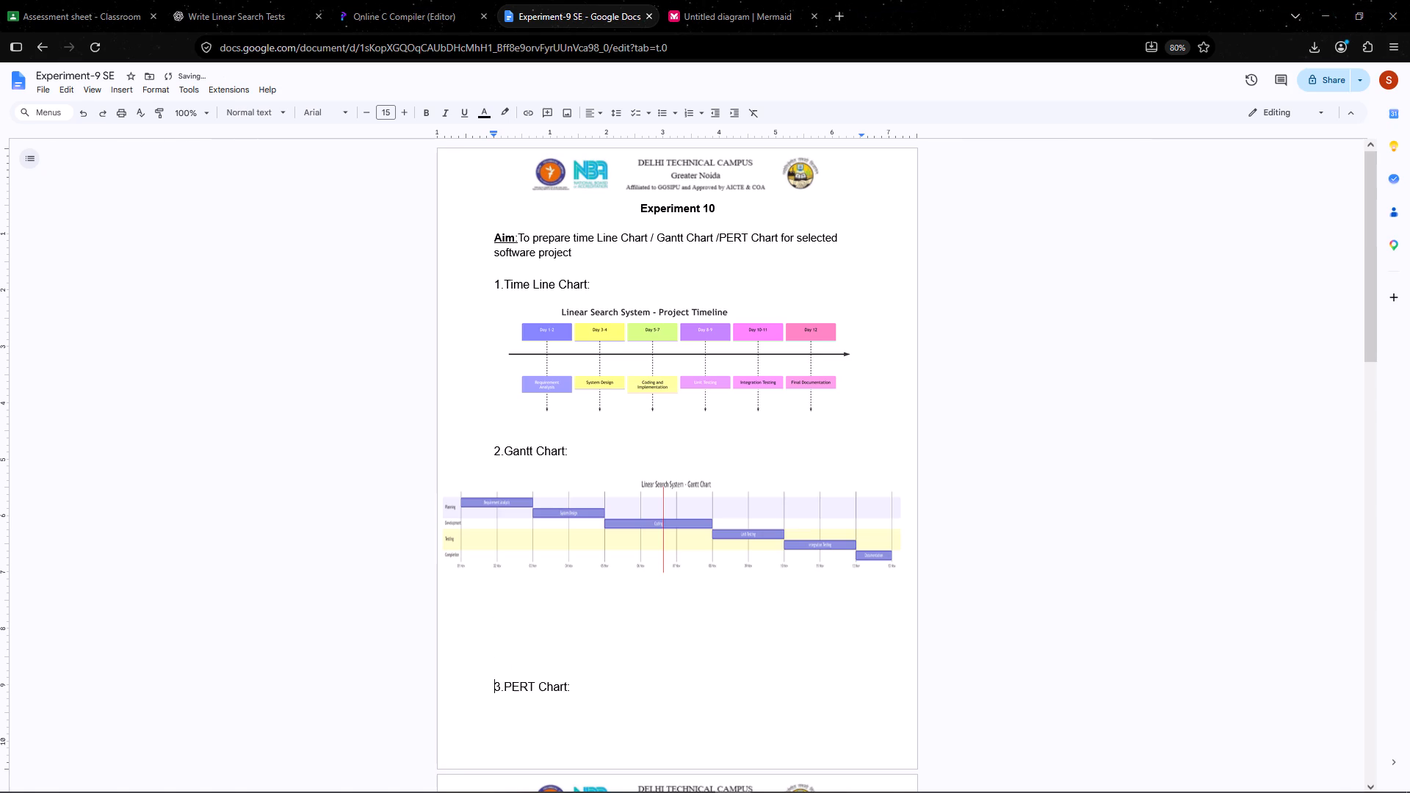
key("Return")
key("Return")
key("Return")
key("Return")
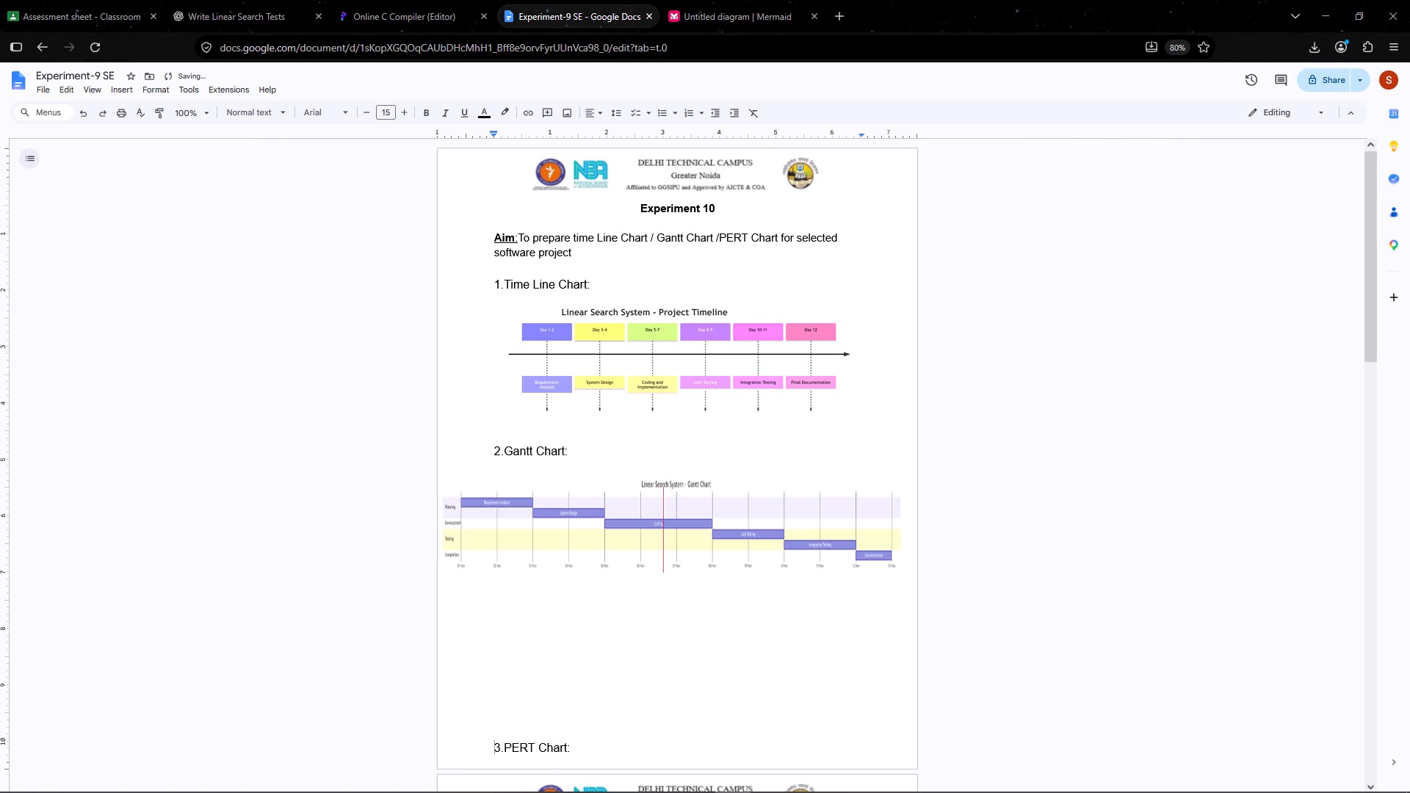
Rename the document as "Experiment-10 SE".
scroll(486, 612, "up", 5)
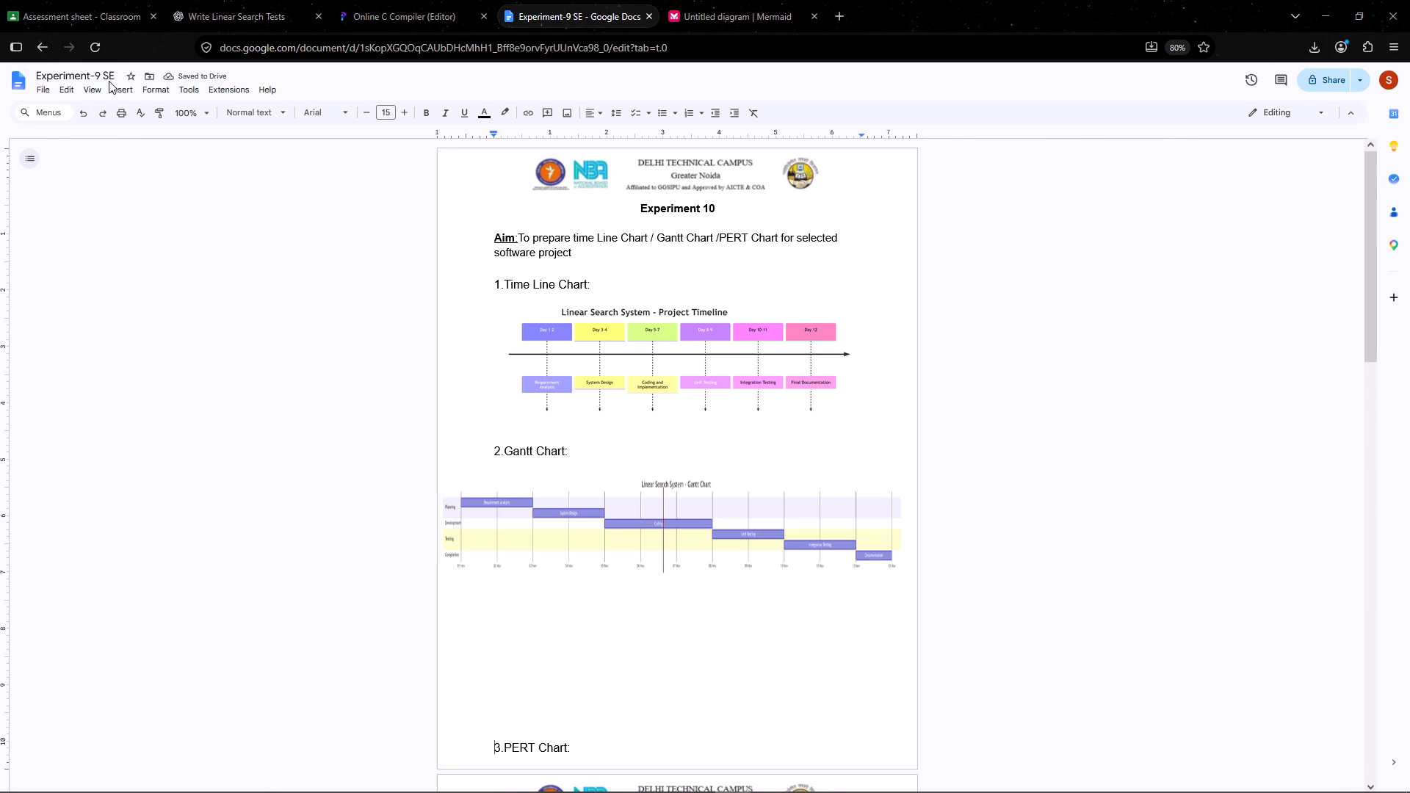
left_click(98, 75)
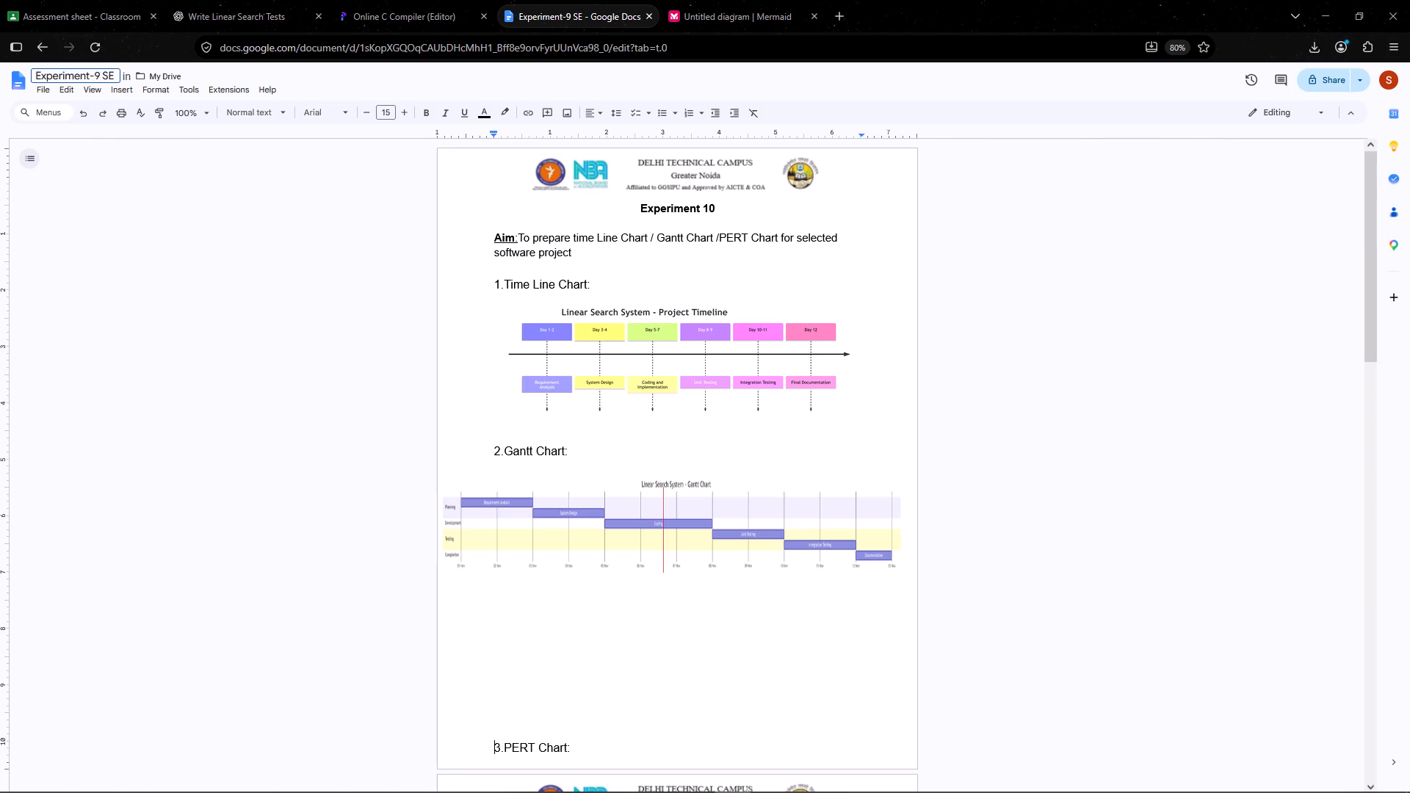
key("BackSpace")
type("10")
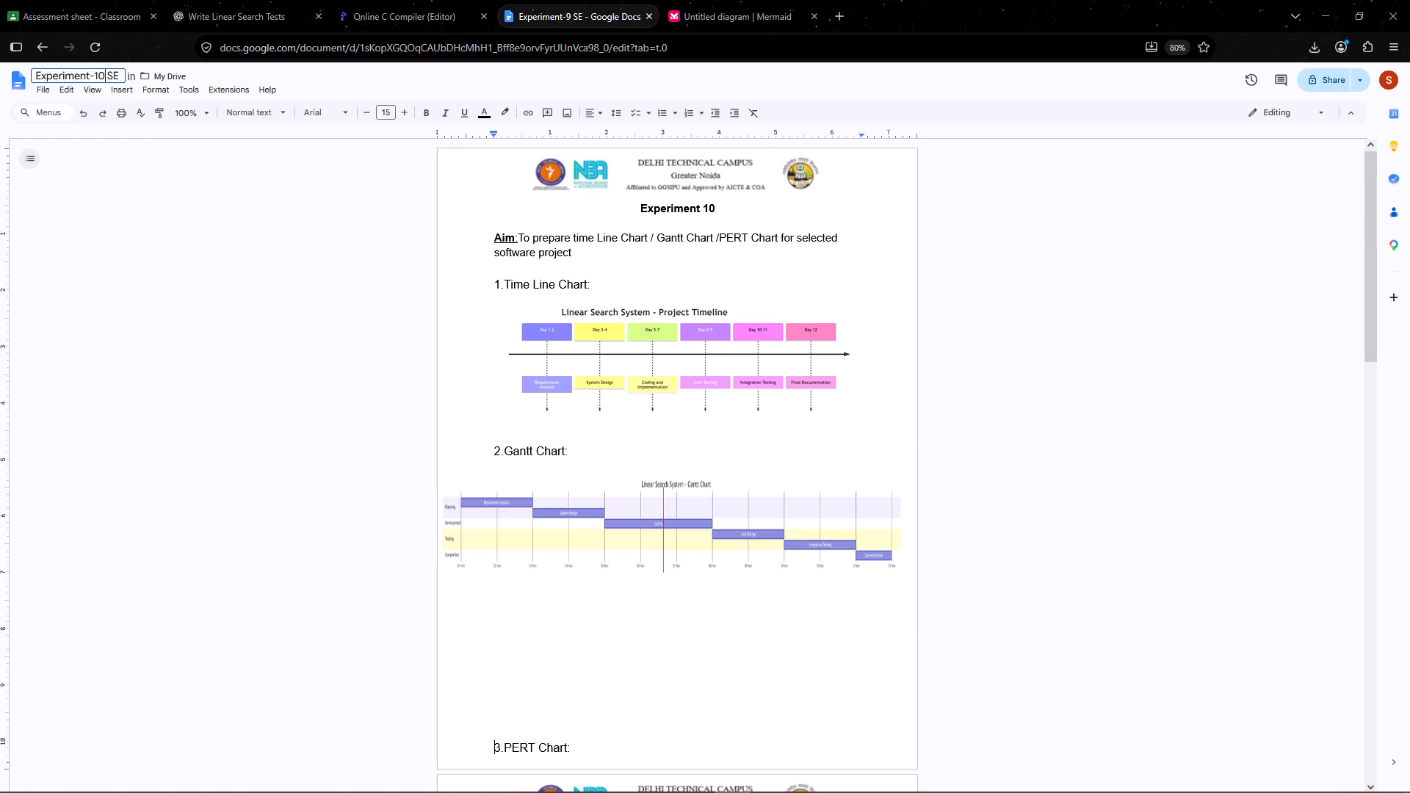
Download the document as a PDF.
left_click(43, 94)
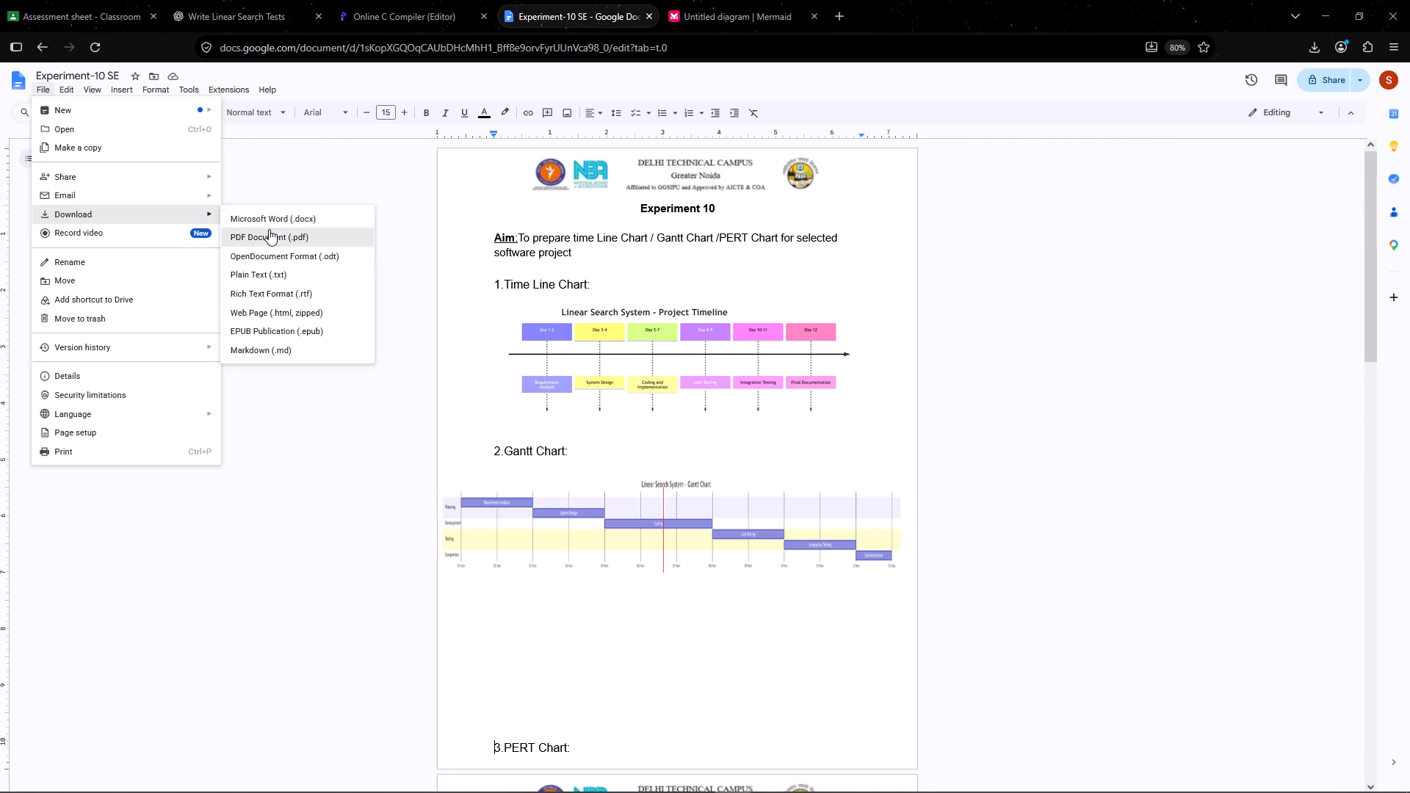
left_click(269, 230)
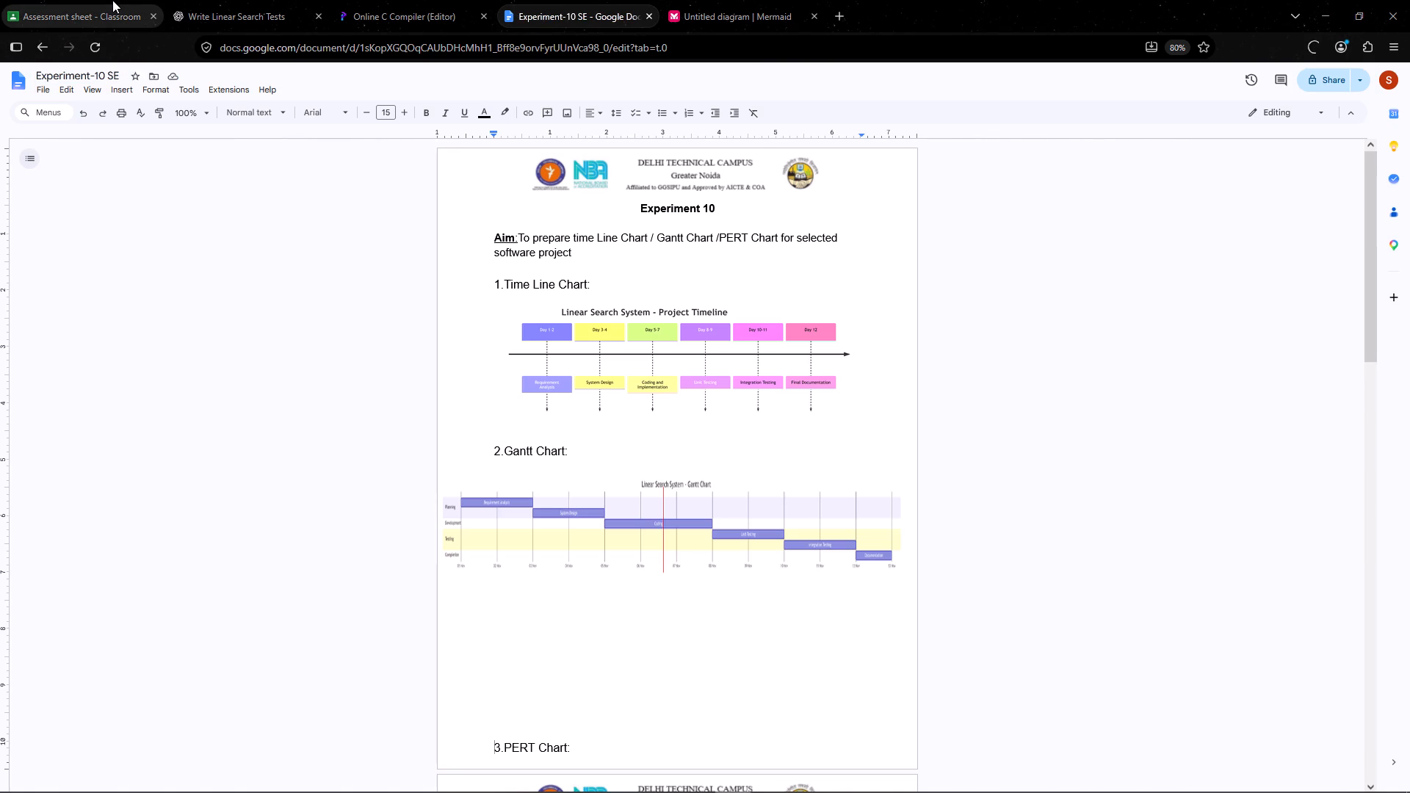
Switch to Google Classroom, close the assessment sheet preview and open the Practical 10 assignment of the G3 SE (AB) 2026-27 class.
left_click(112, 0)
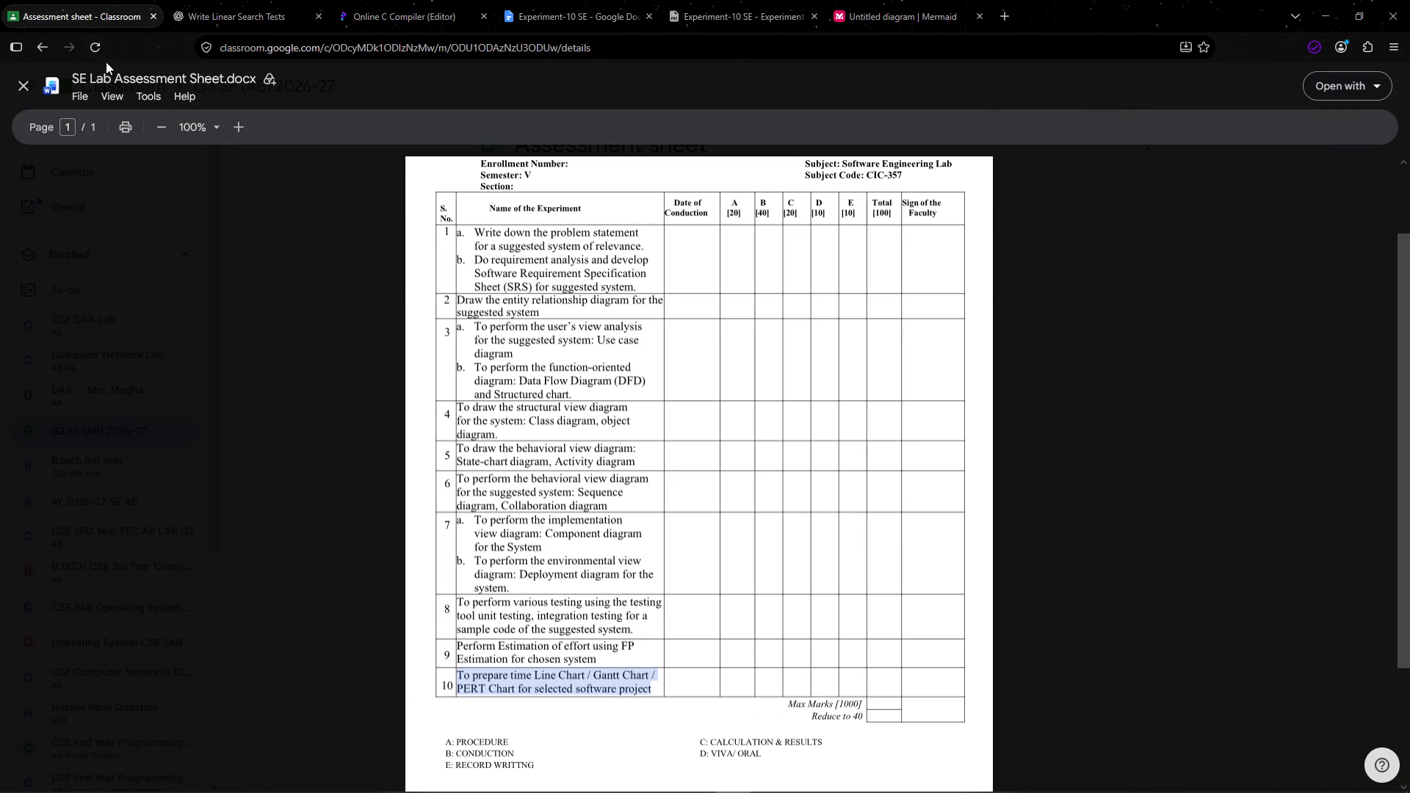
left_click(25, 75)
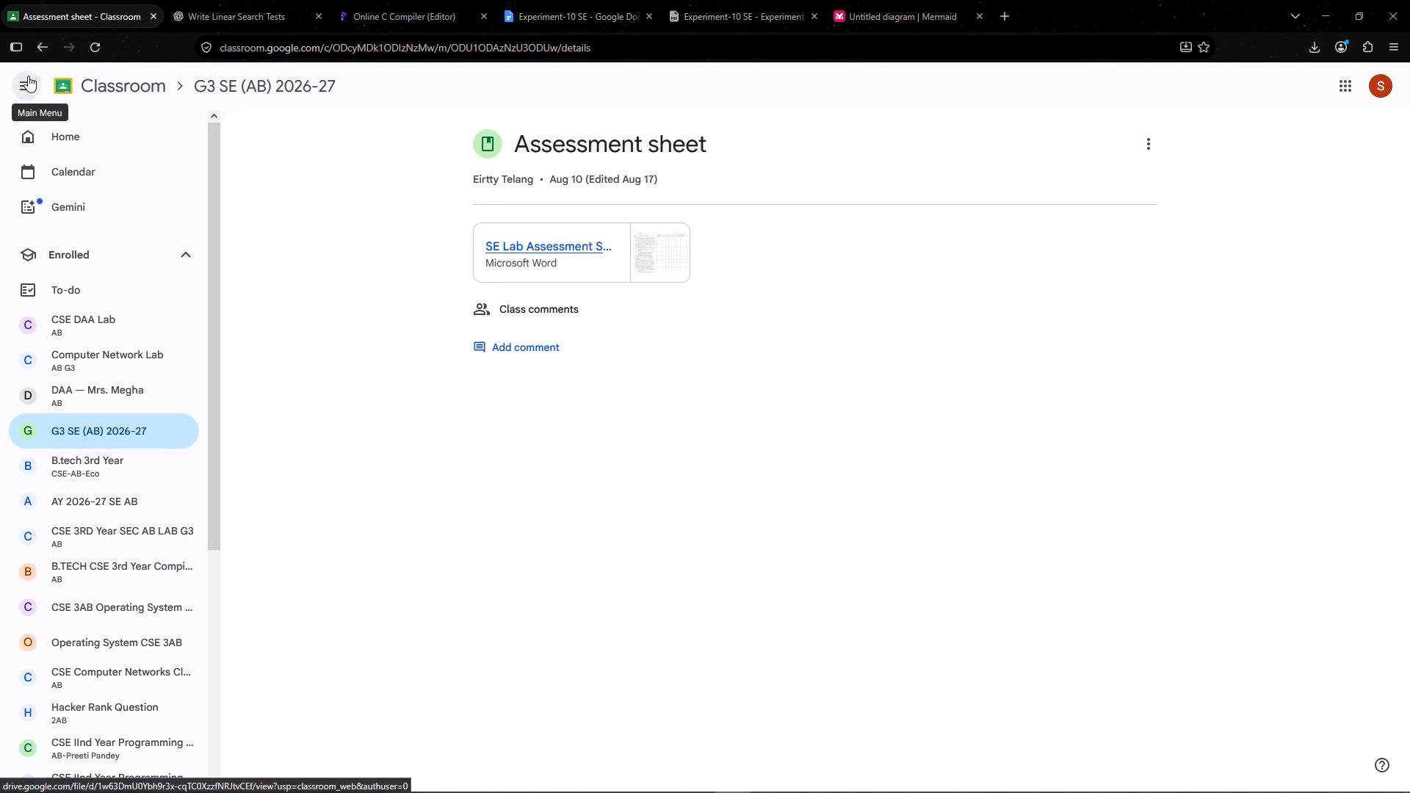
left_click(236, 97)
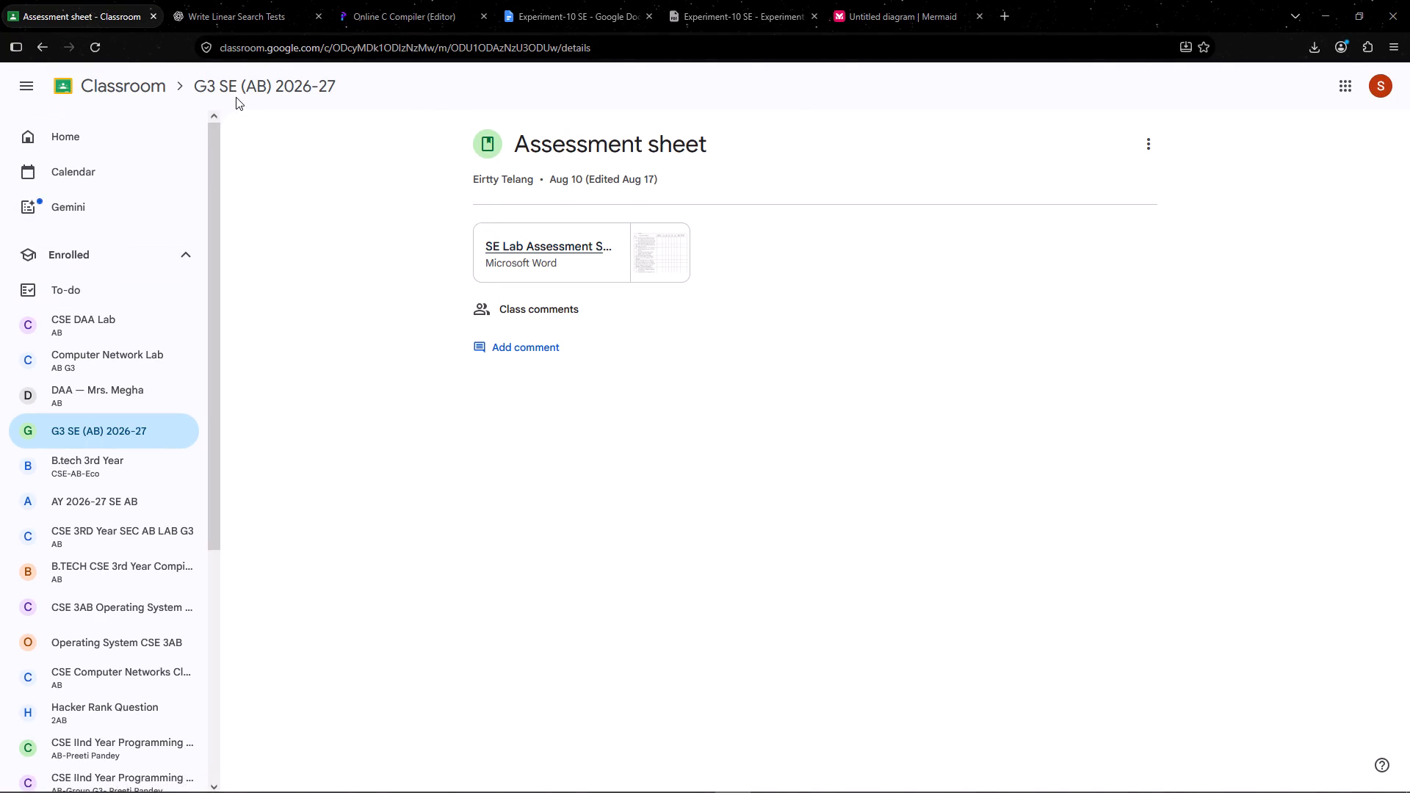
left_click(240, 88)
scroll(717, 217, "up", 5)
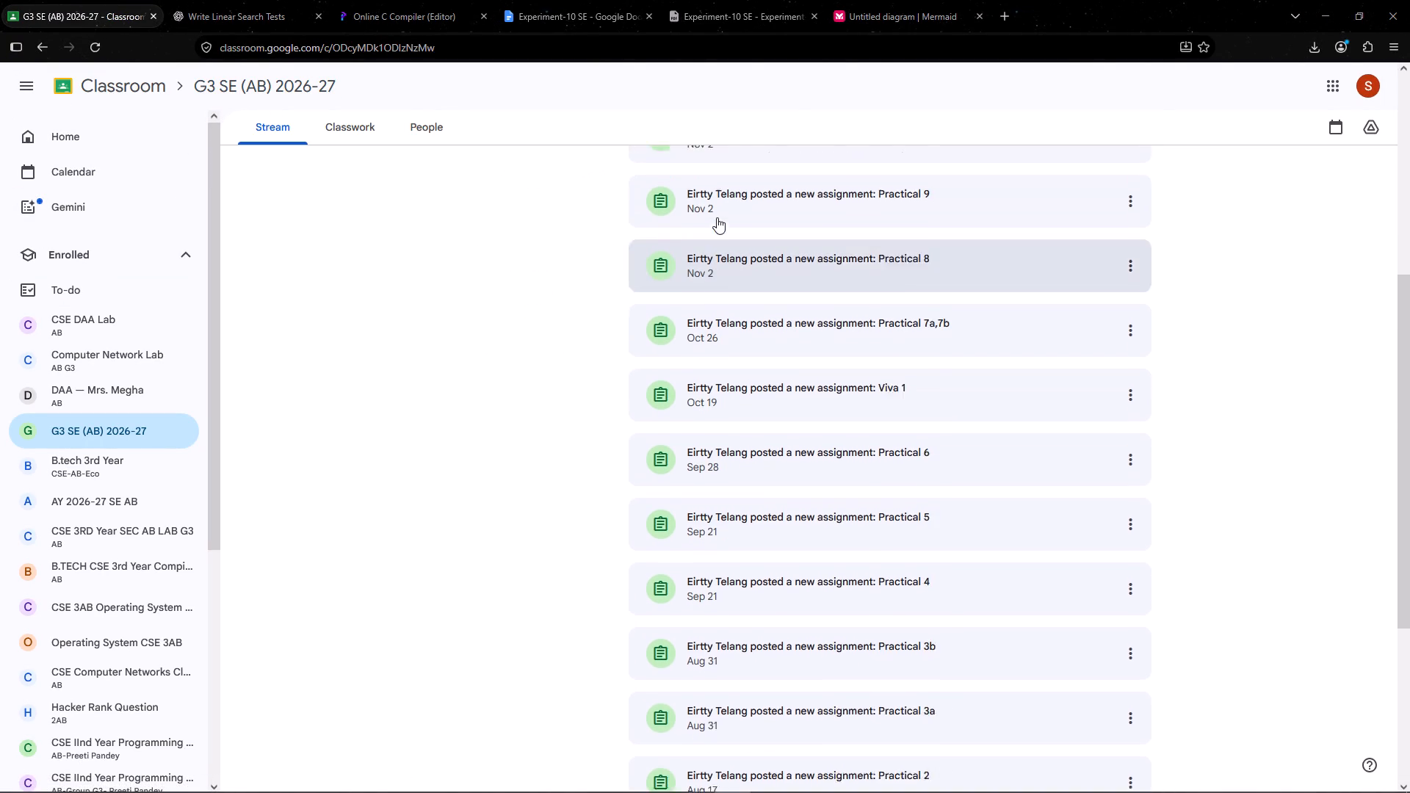
left_click(757, 206)
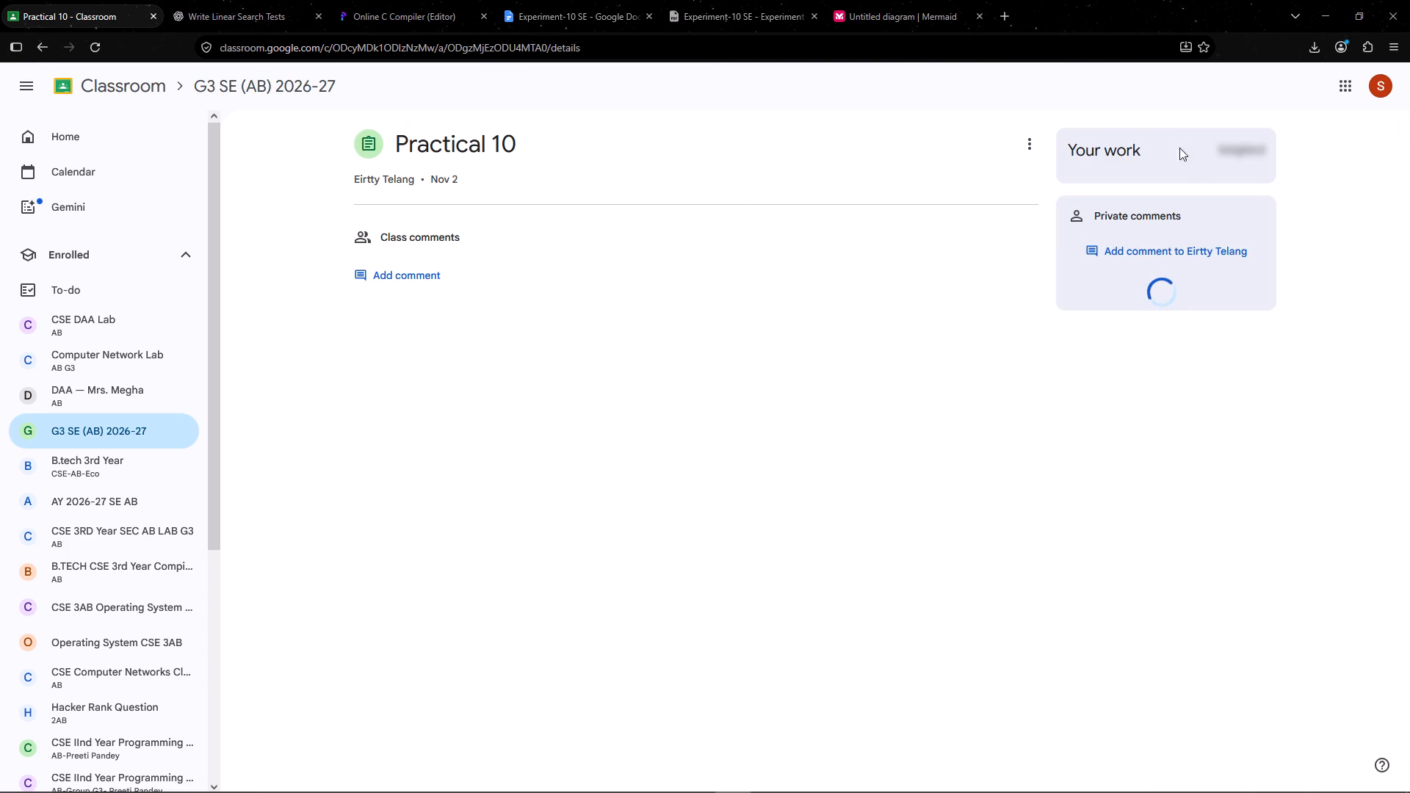
Upload "Experiment-10 SE" from the Downloads folder to Practical 10 and turn in the work.
left_click(1179, 183)
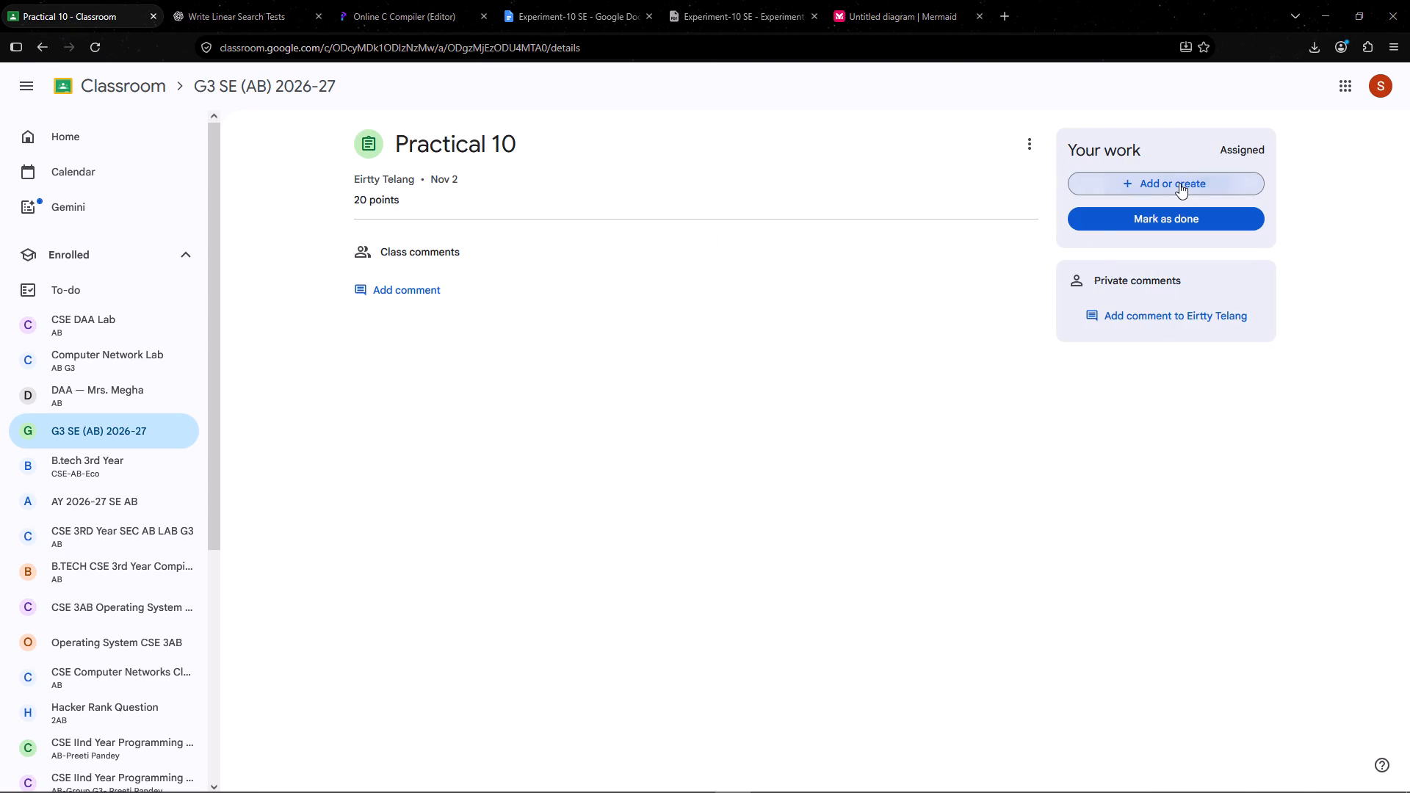
left_click(1166, 279)
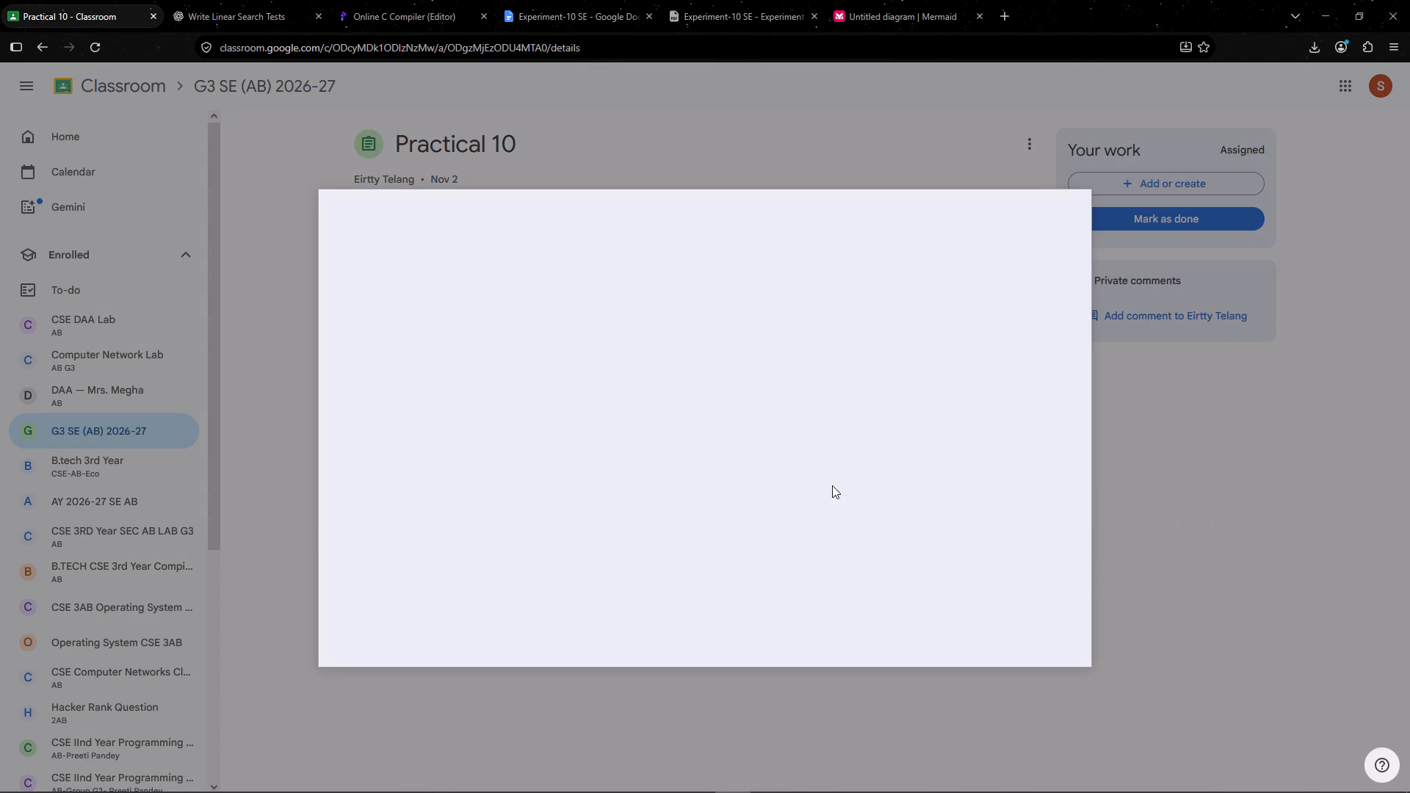
left_click(712, 513)
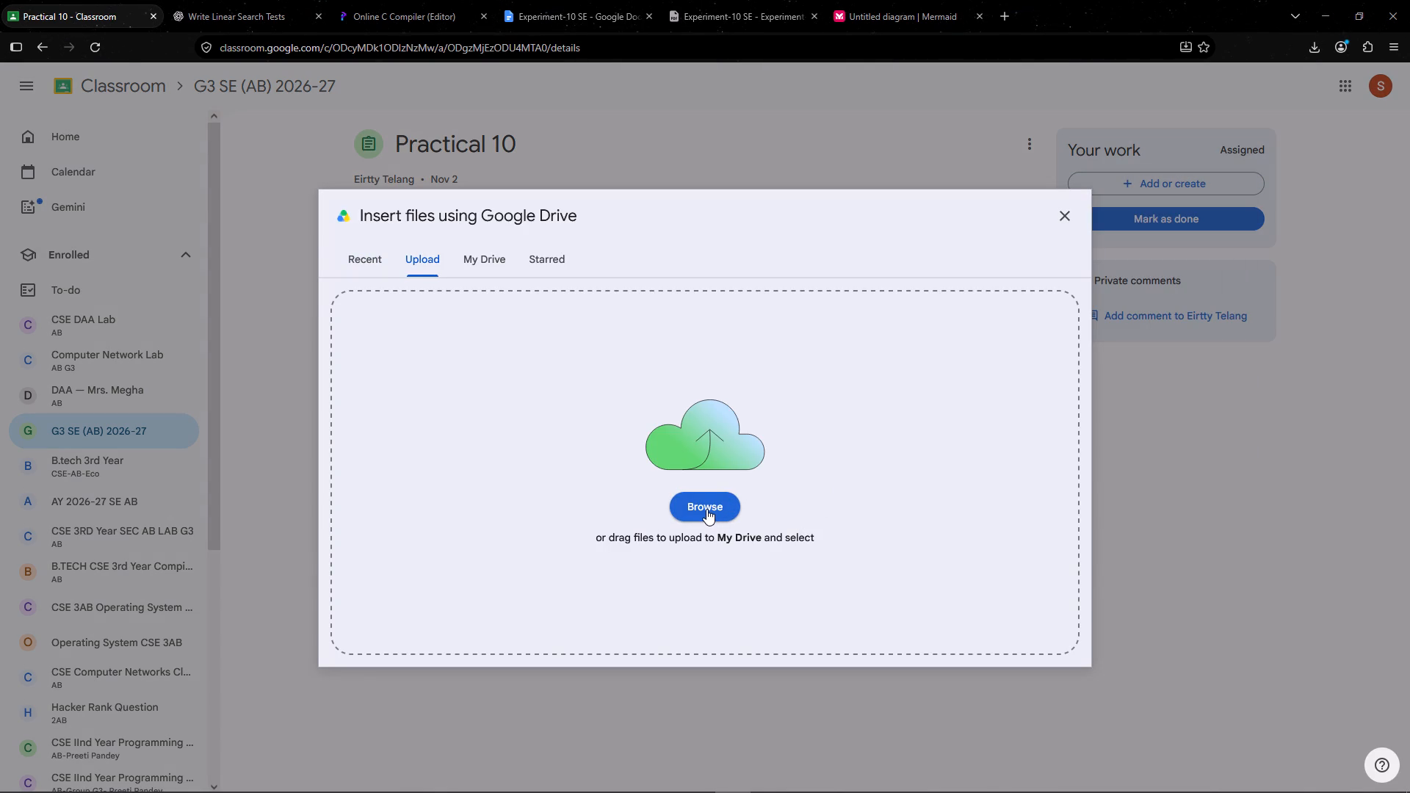
left_click(706, 509)
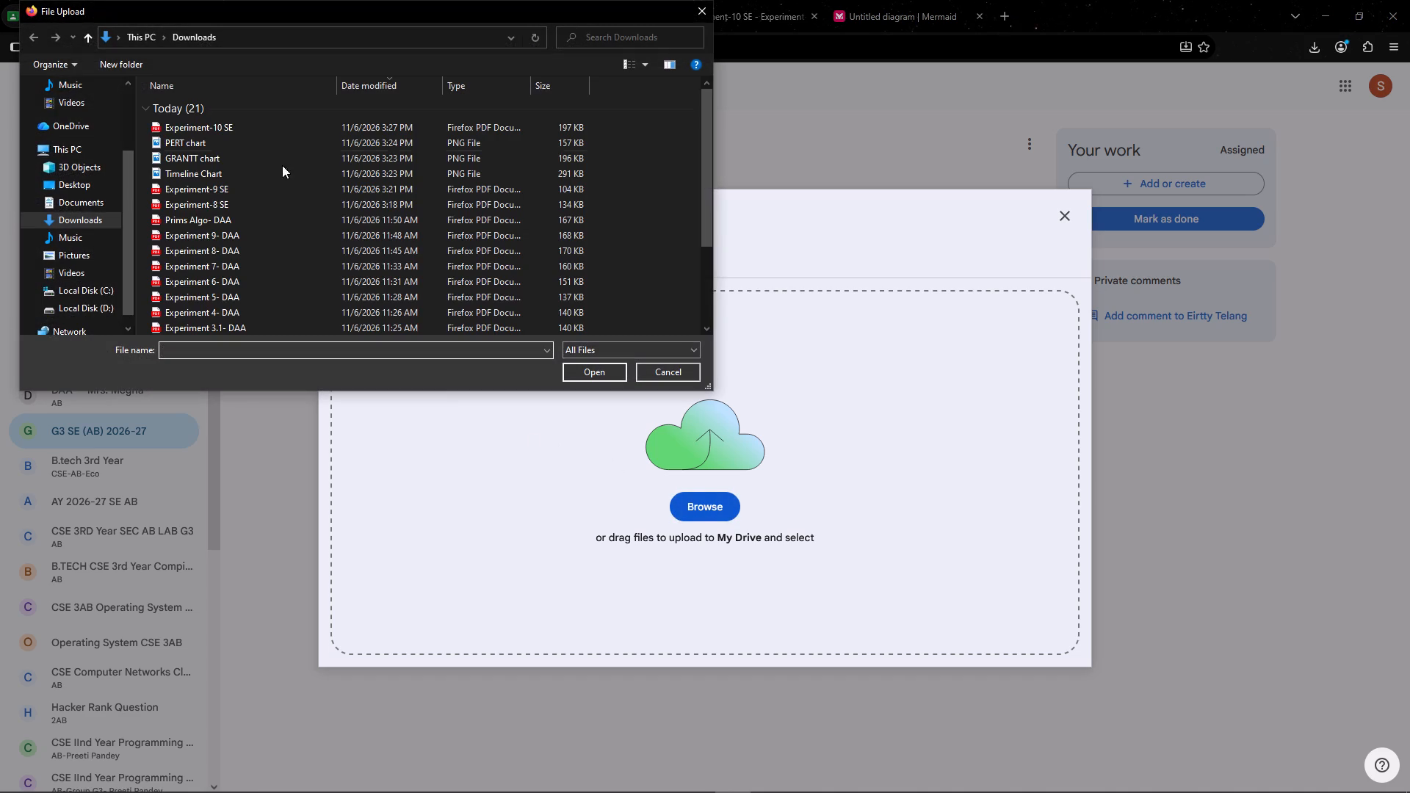
left_click(257, 126)
left_click(601, 370)
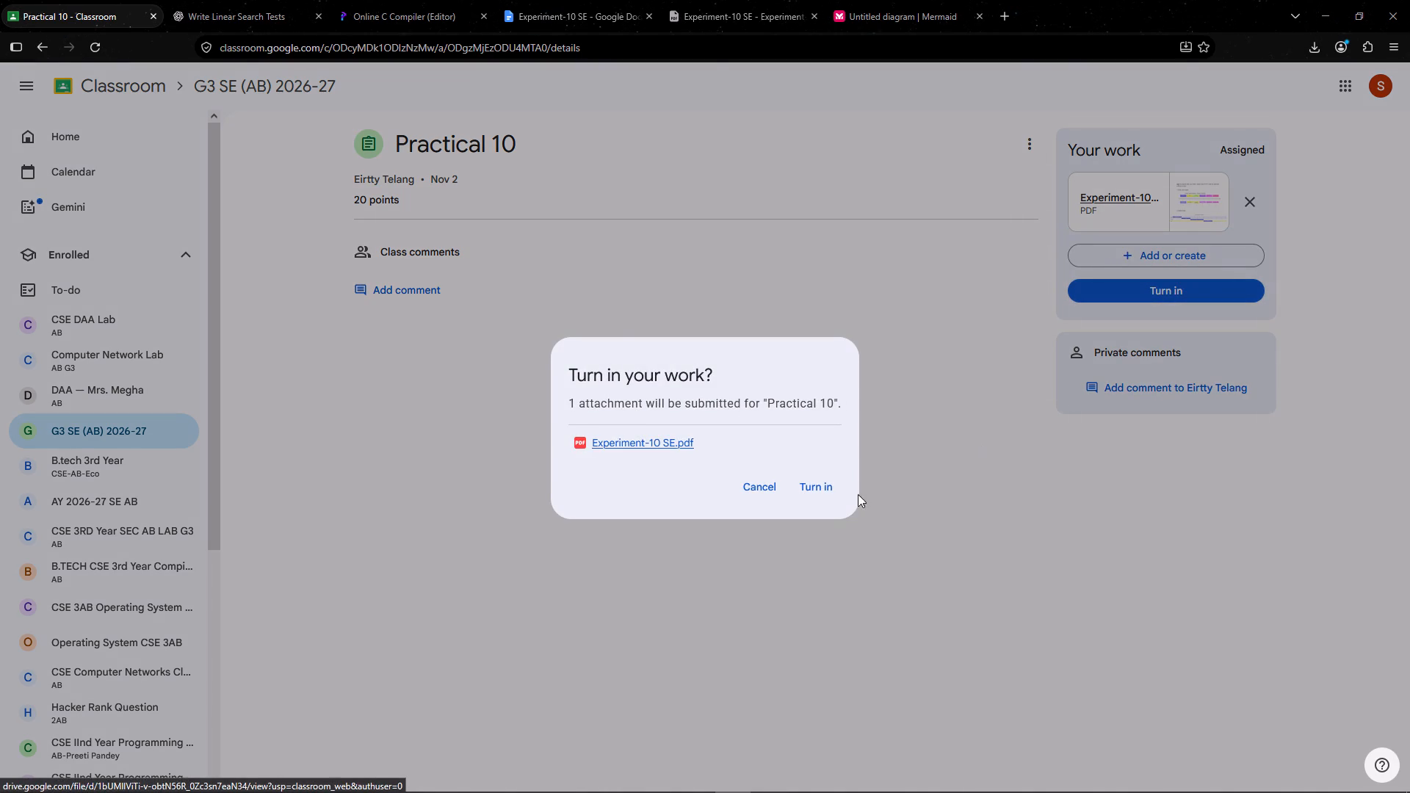
left_click(827, 489)
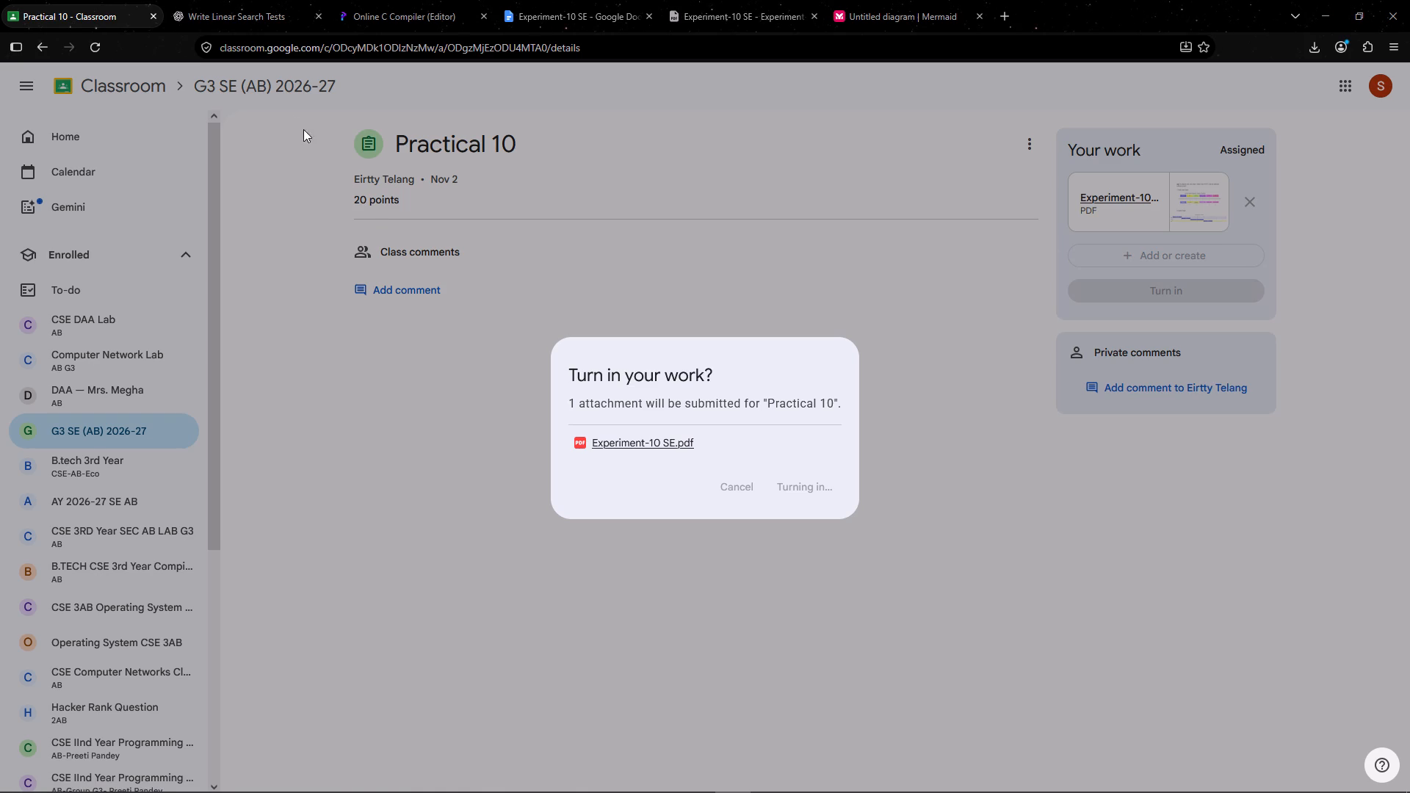
Open the class's Practical 9 assignment, upload "Experiment-9 SE" from Downloads and turn it in.
left_click(265, 90)
left_click(910, 278)
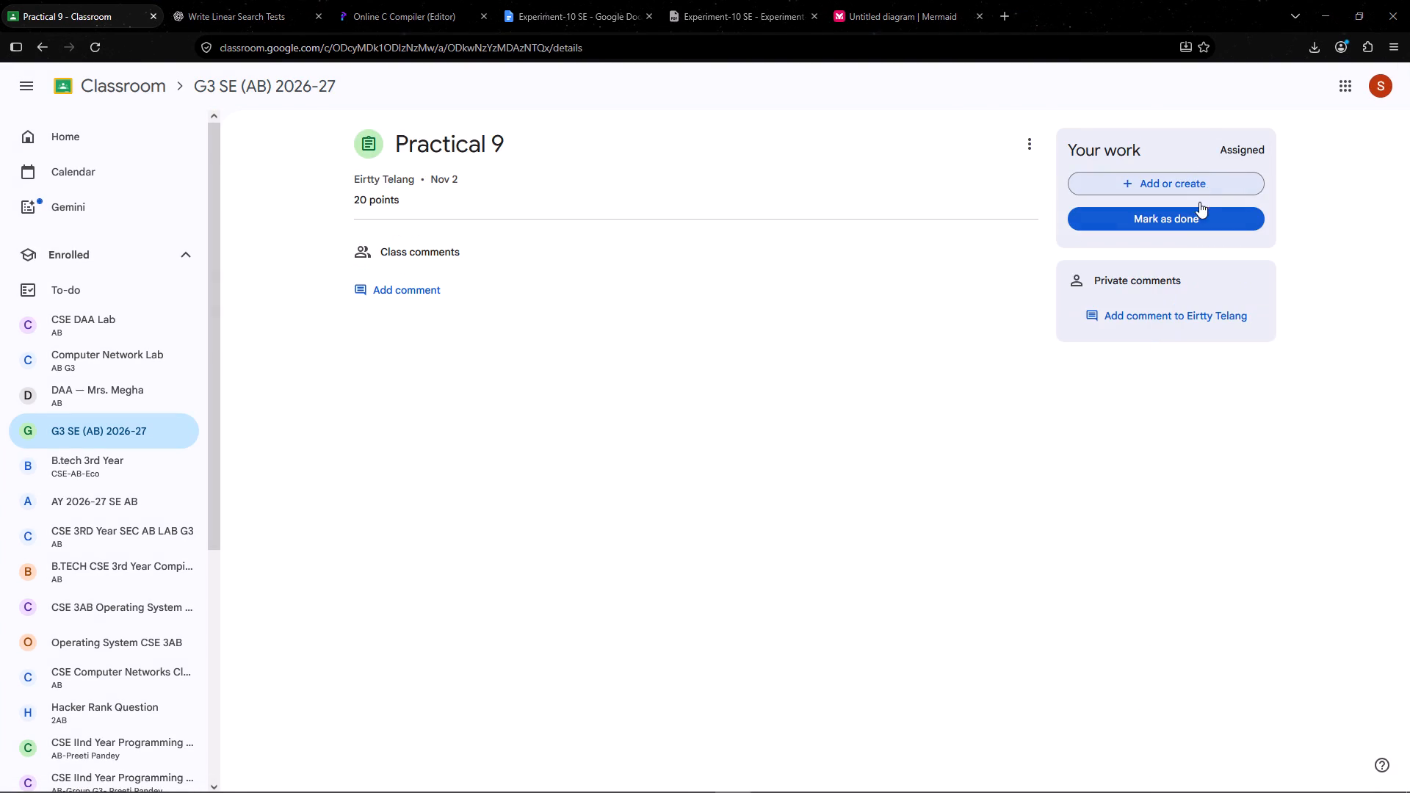
left_click(1193, 182)
left_click(1188, 279)
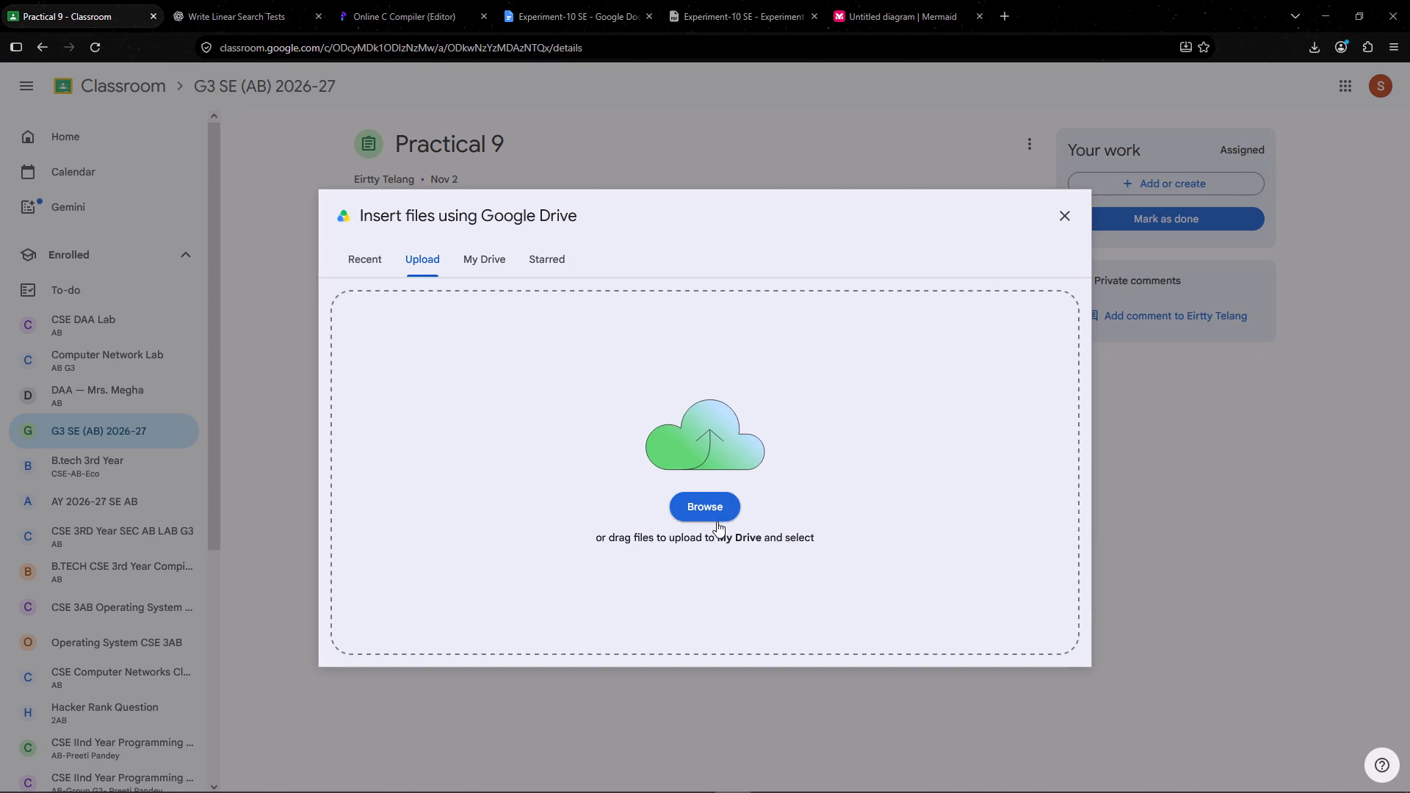
left_click(714, 504)
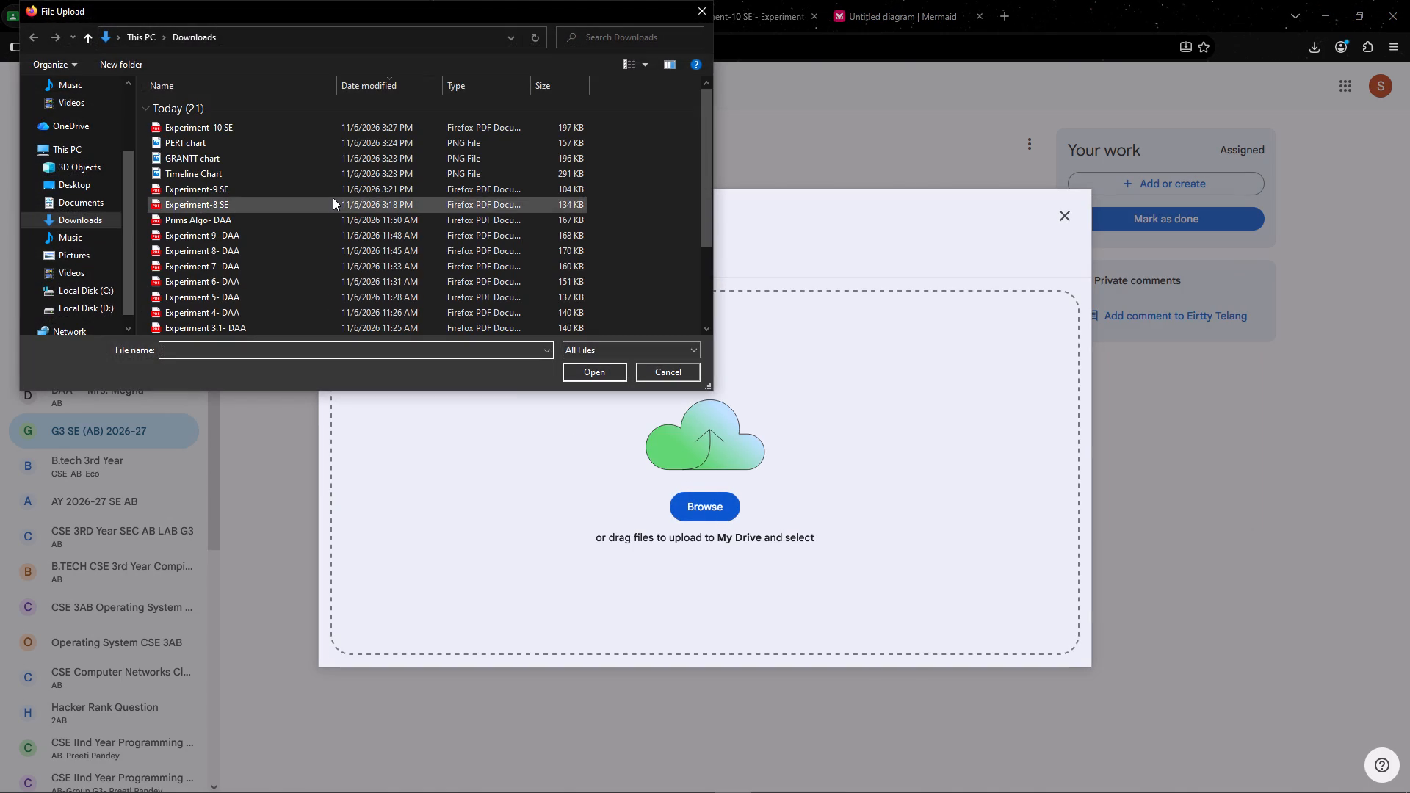
left_click(330, 190)
left_click(596, 372)
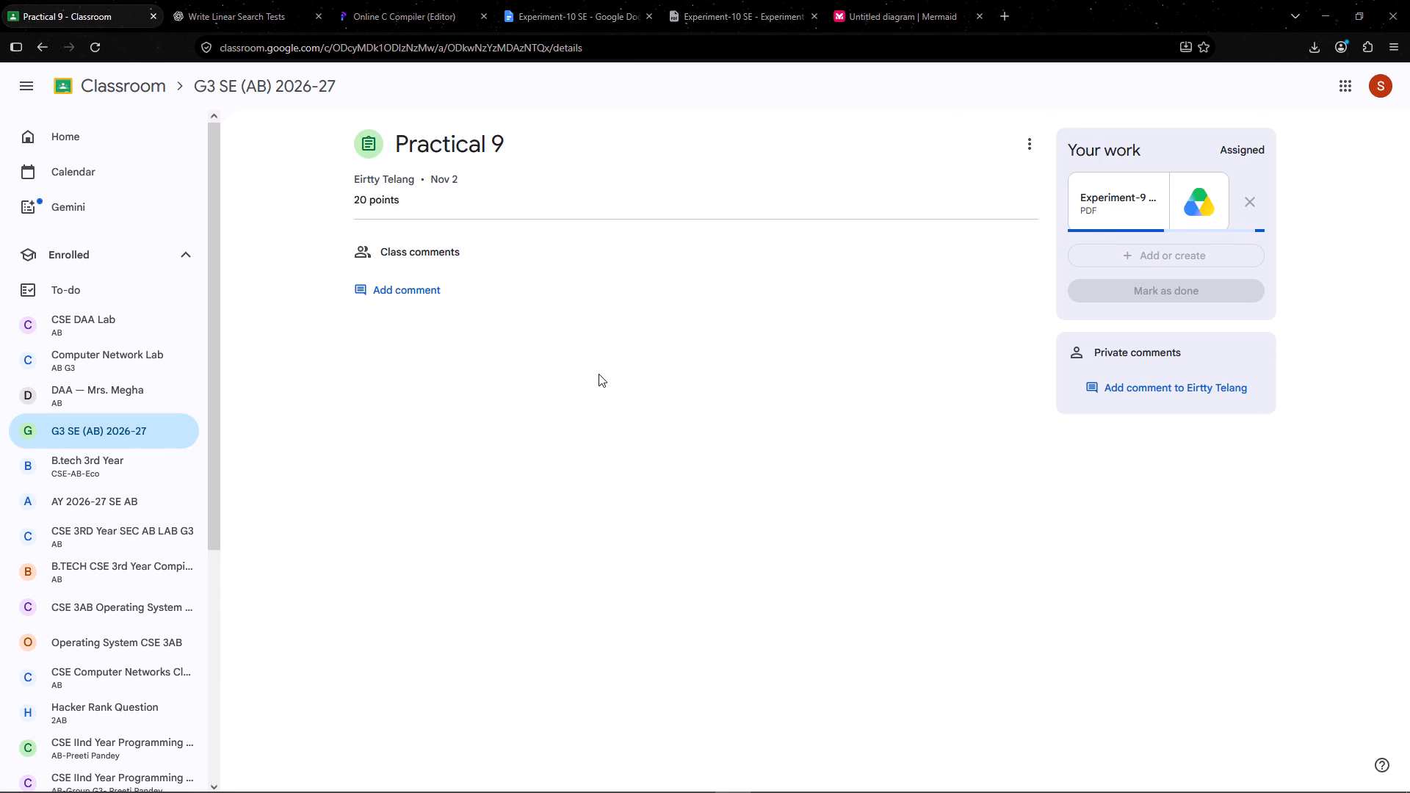
left_click(1112, 296)
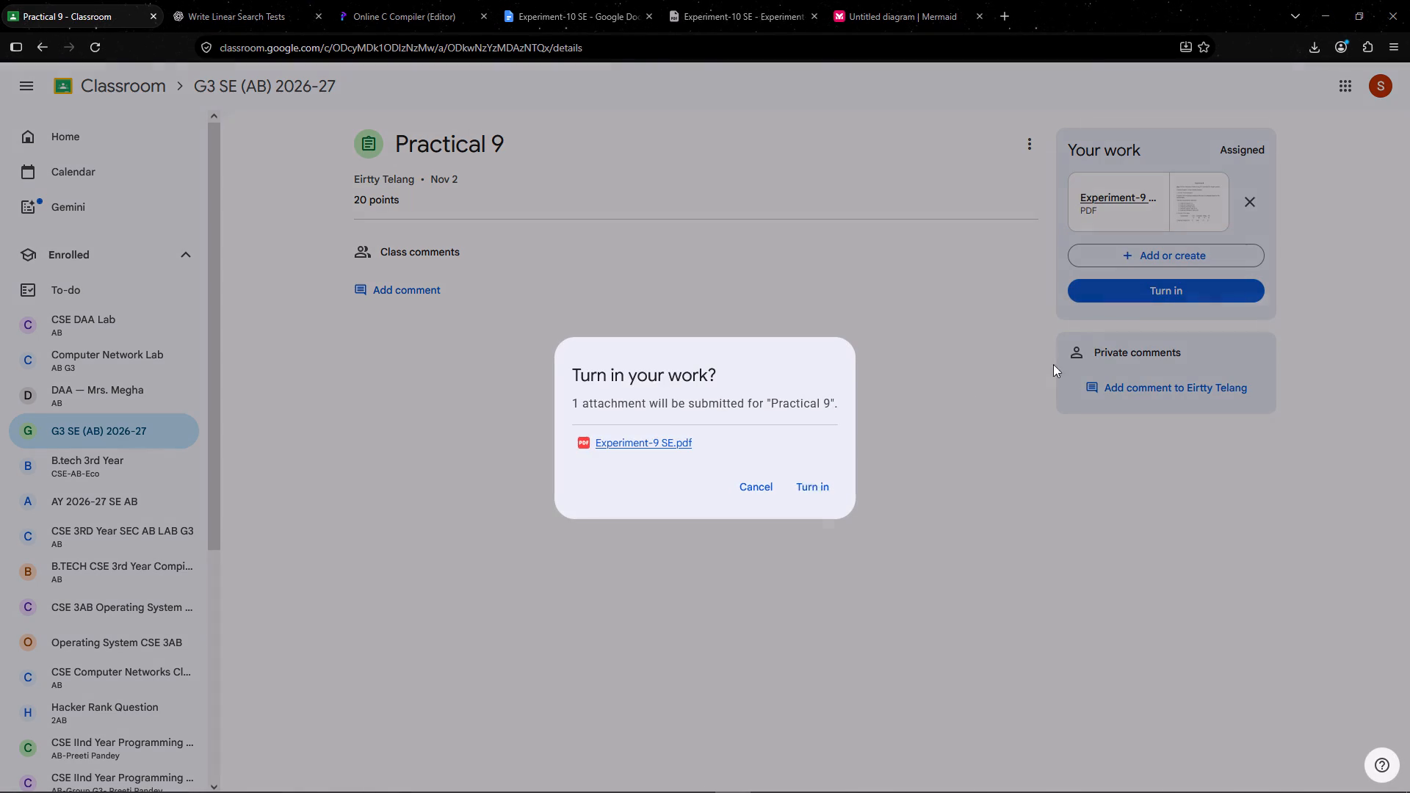
left_click(811, 477)
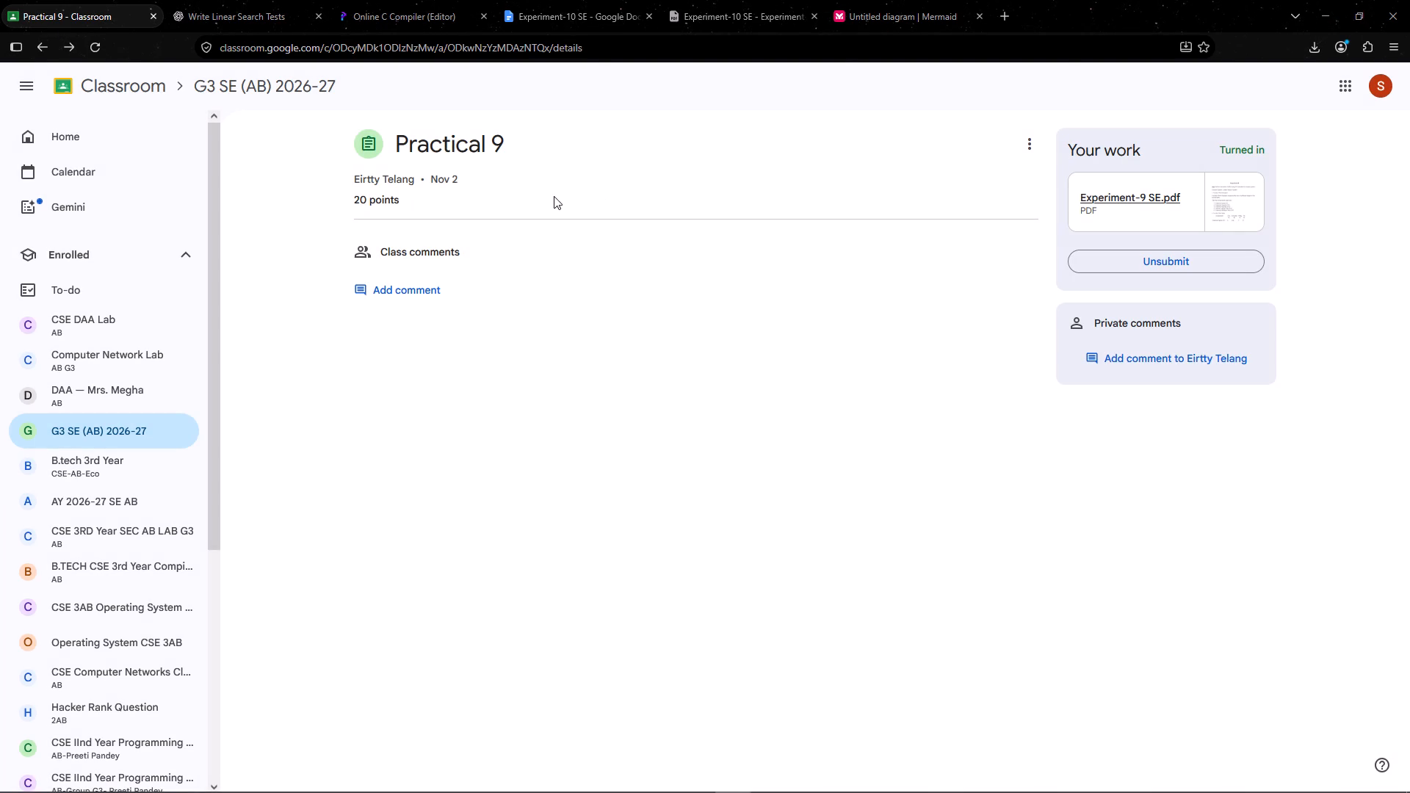
Open the class's Practical 8 assignment, upload "Experiment-8 SE" from Downloads and turn it in.
left_click(303, 91)
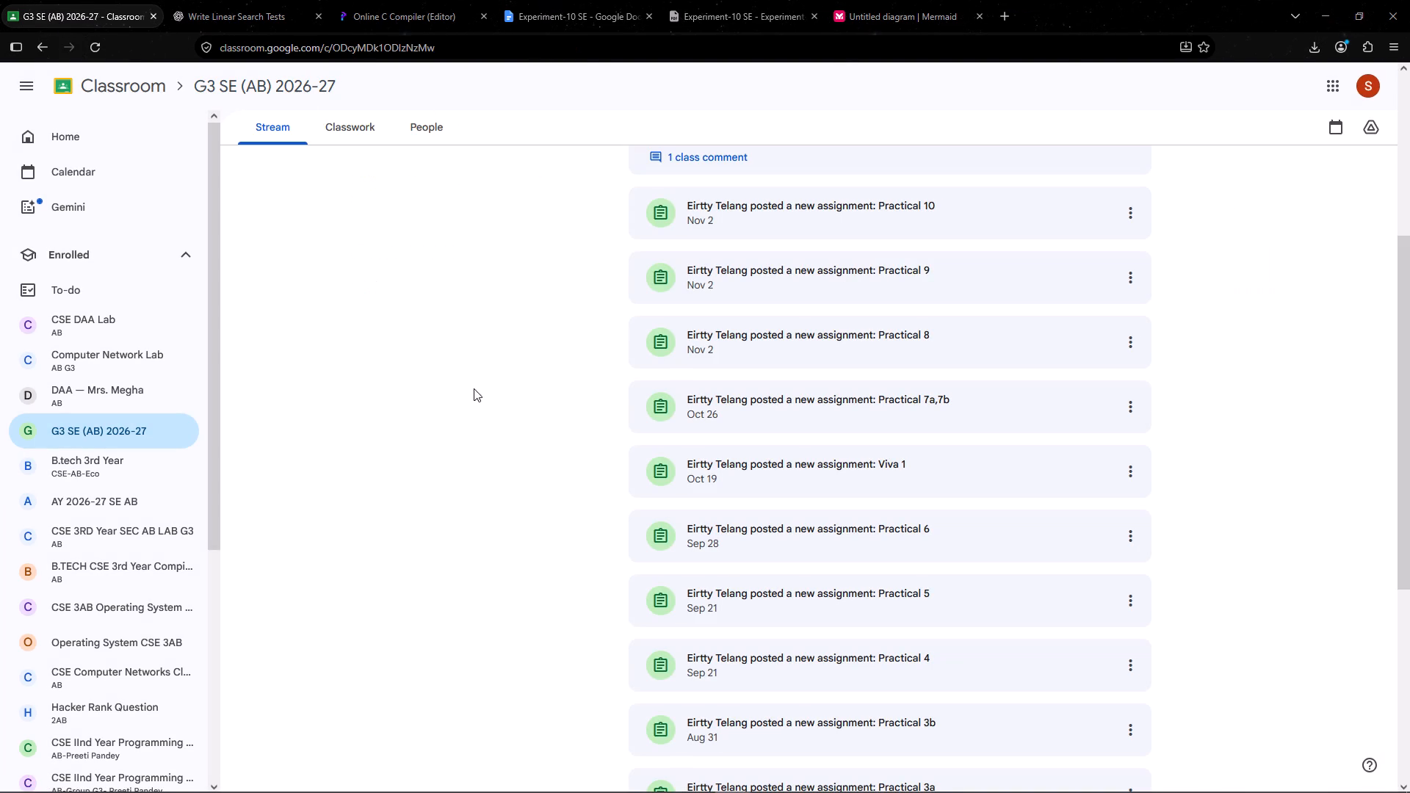
left_click(706, 325)
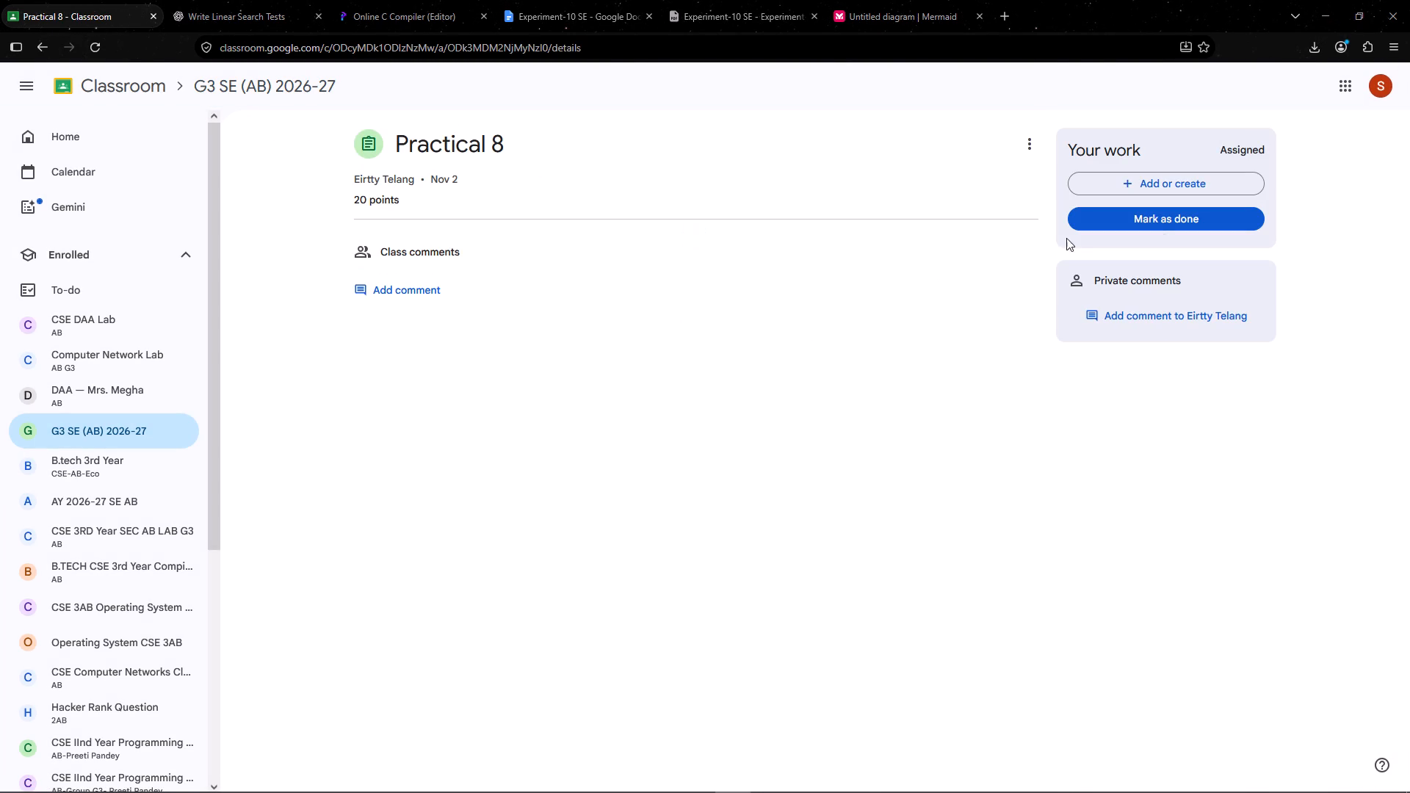
left_click(1185, 174)
left_click(1173, 284)
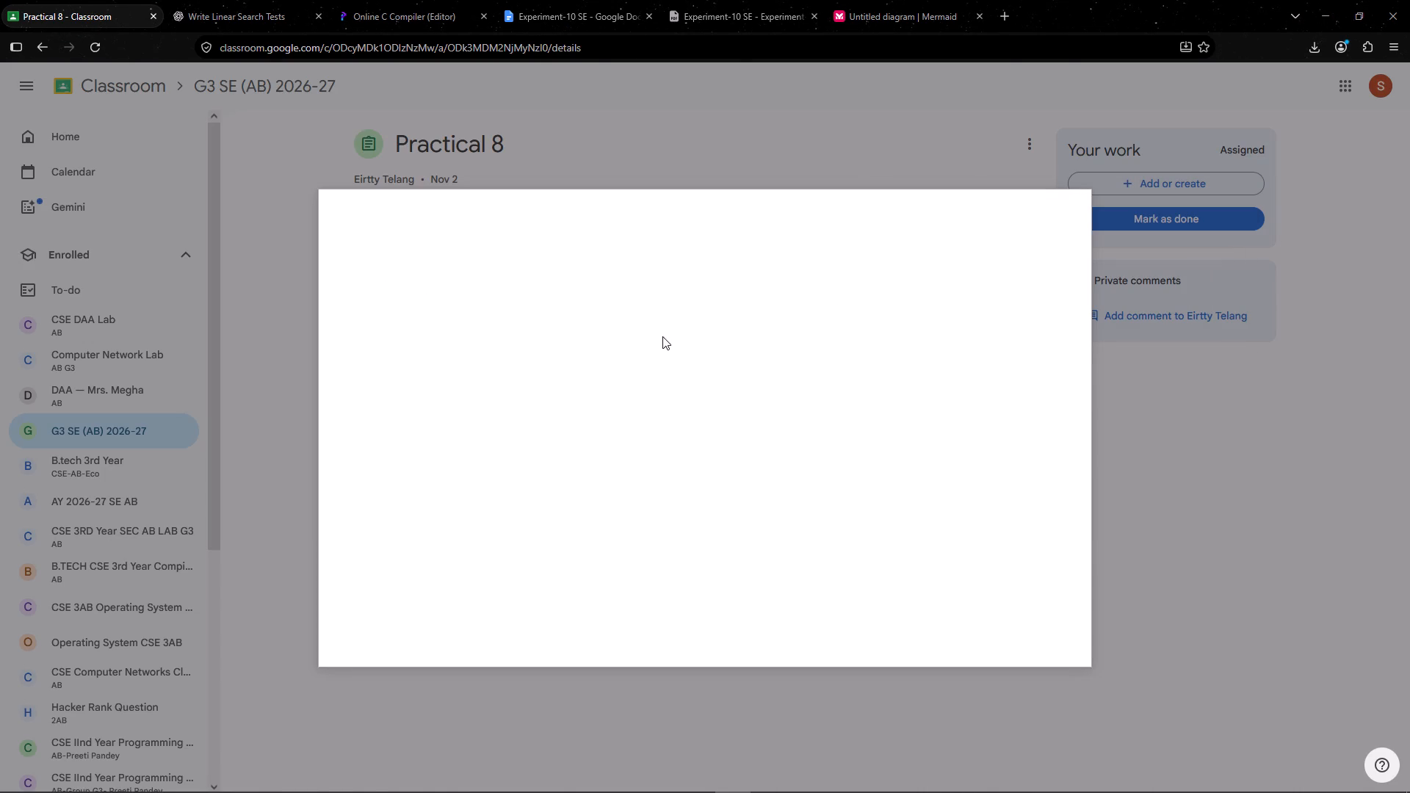
left_click(681, 498)
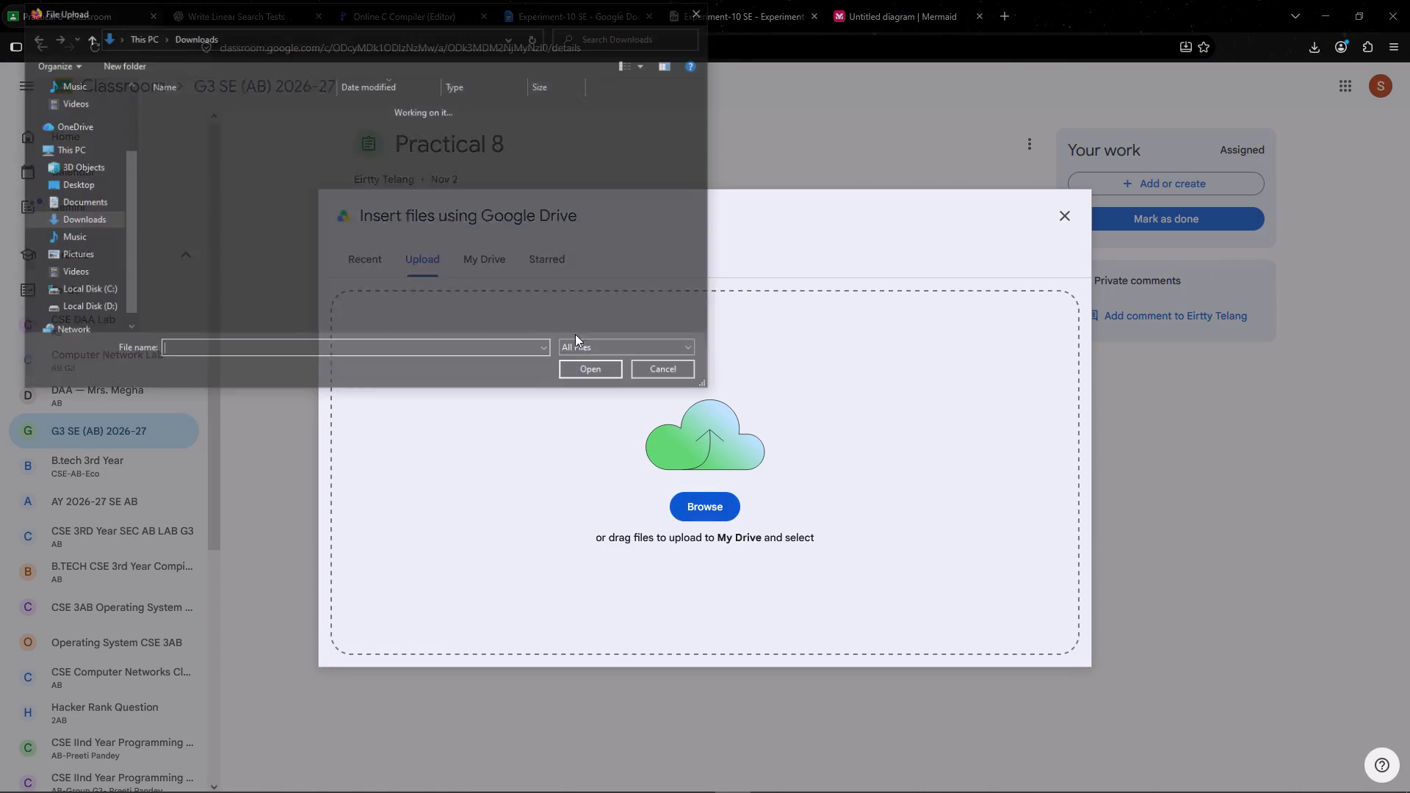
left_click(405, 203)
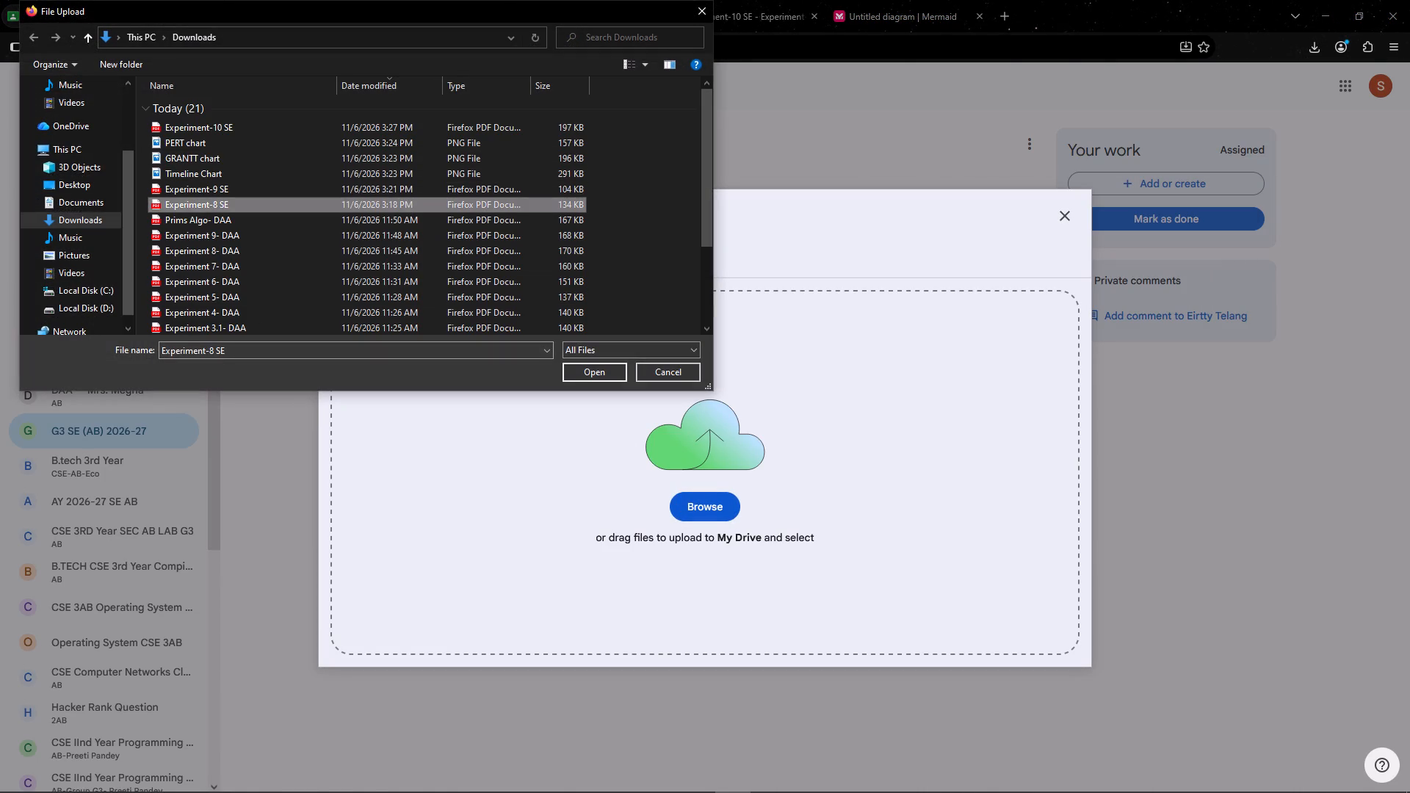
left_click(585, 377)
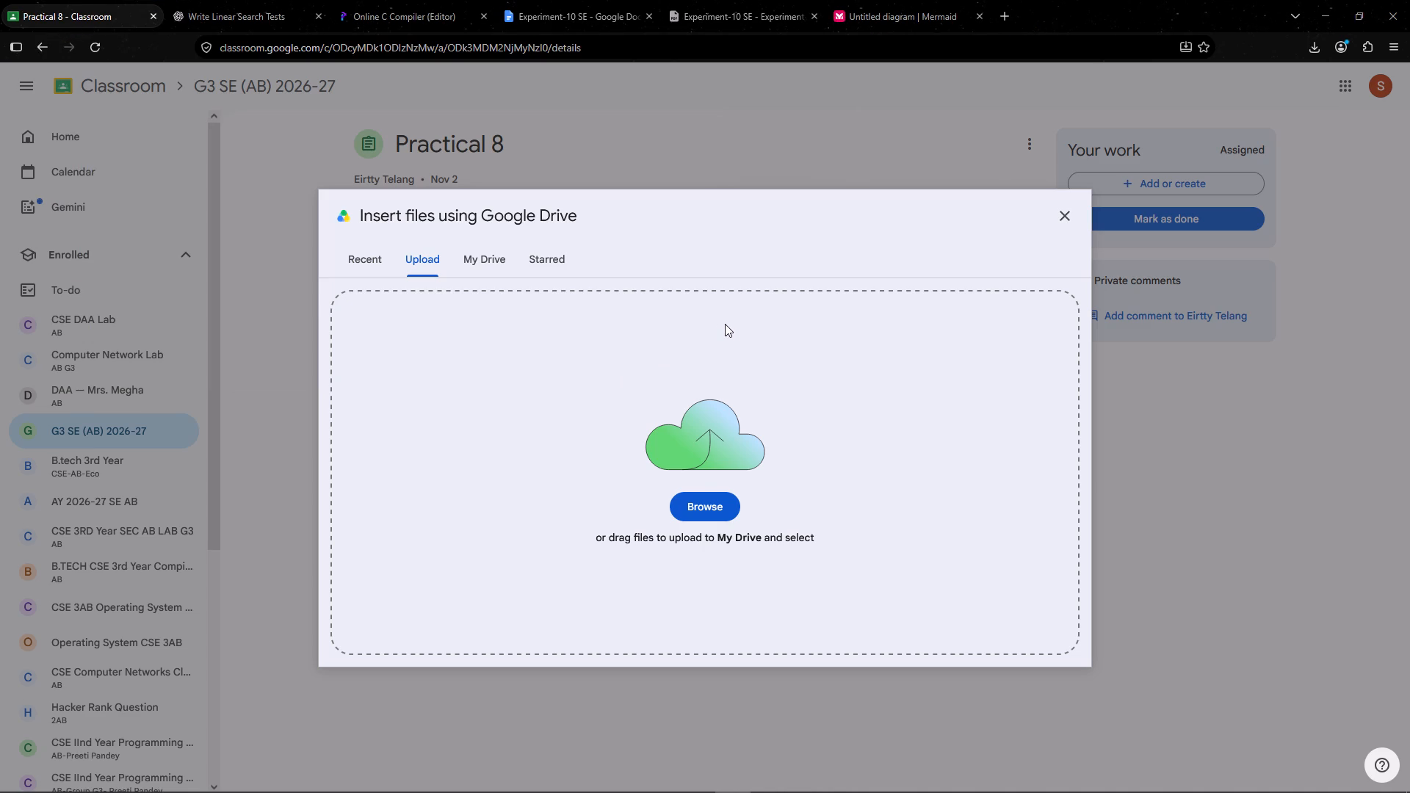
left_click(709, 508)
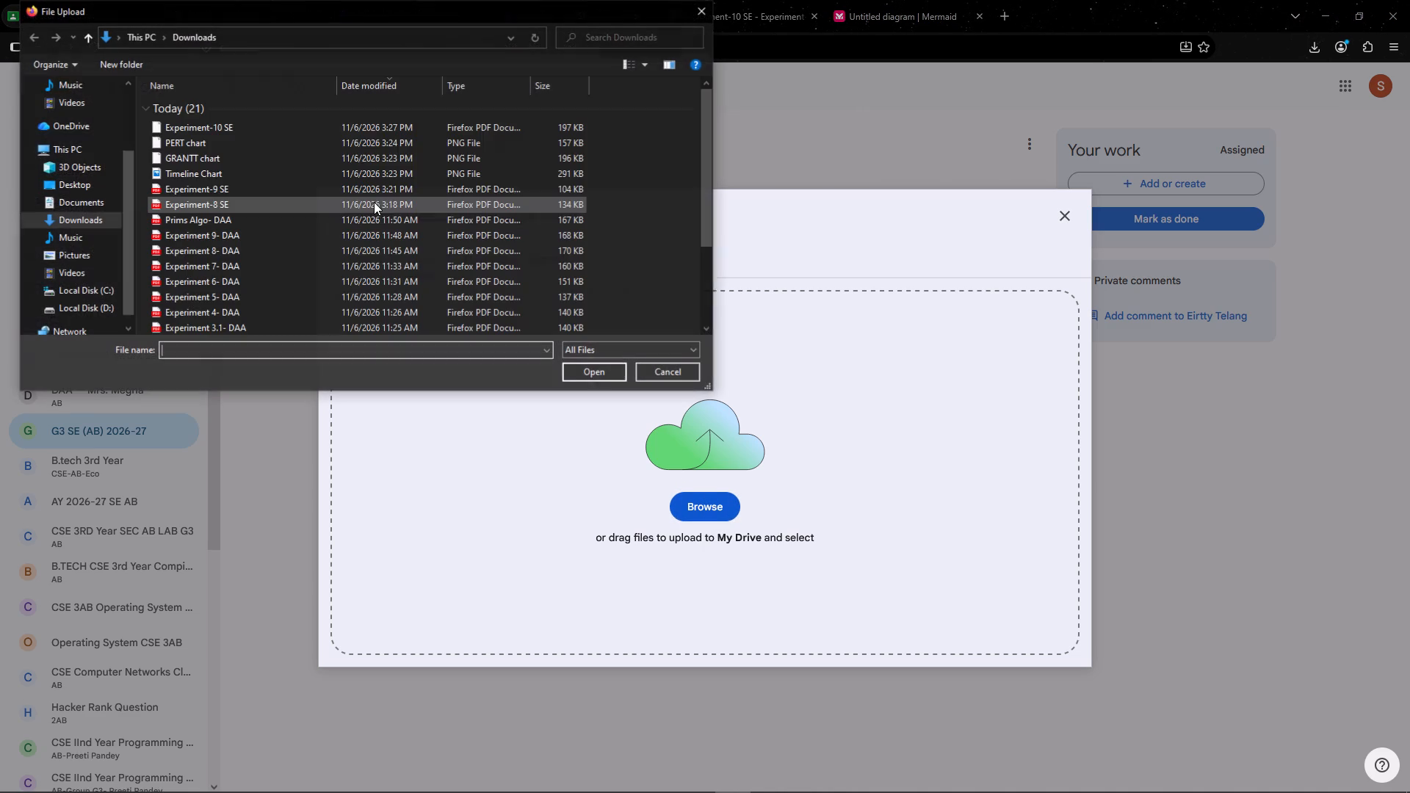
left_click(371, 200)
left_click(577, 374)
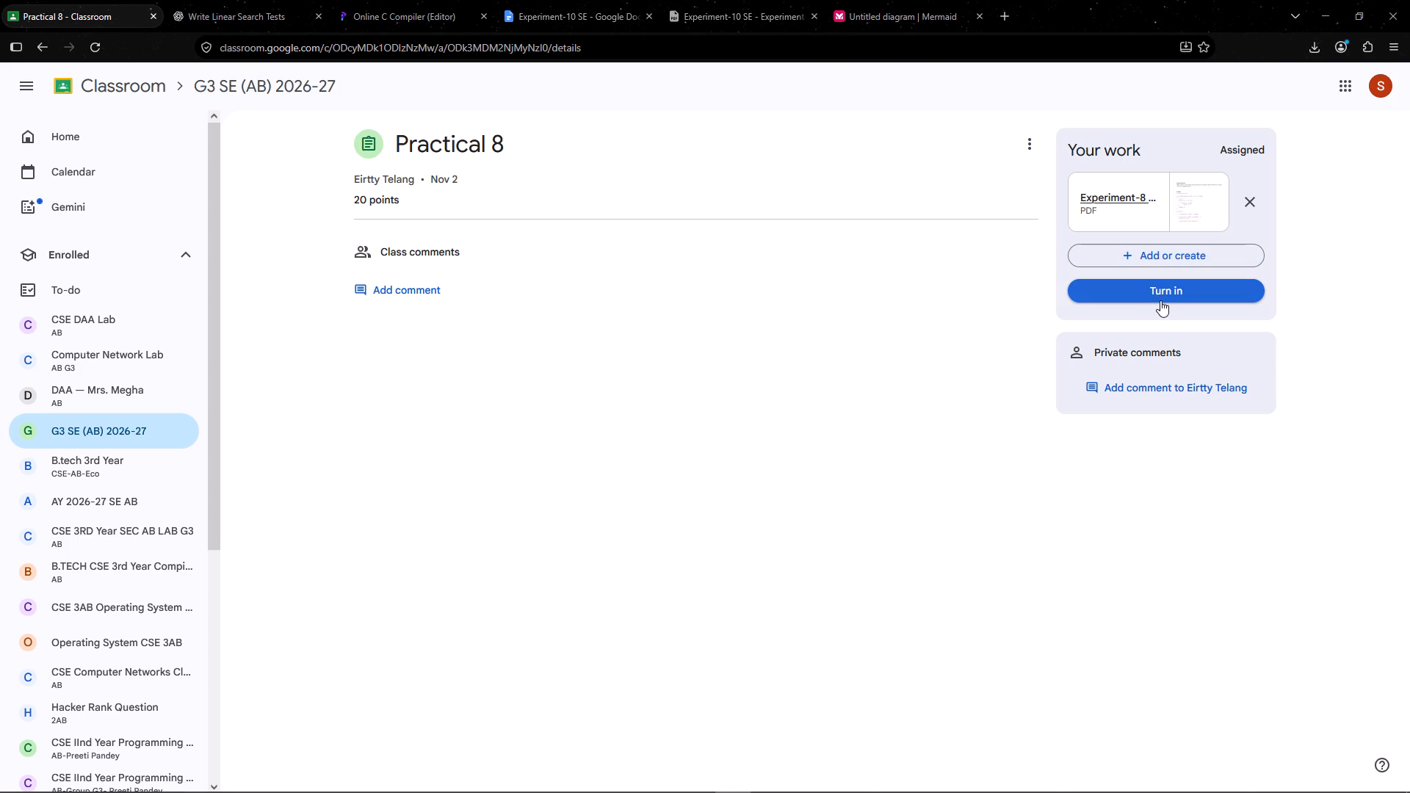
left_click(1159, 300)
left_click(827, 482)
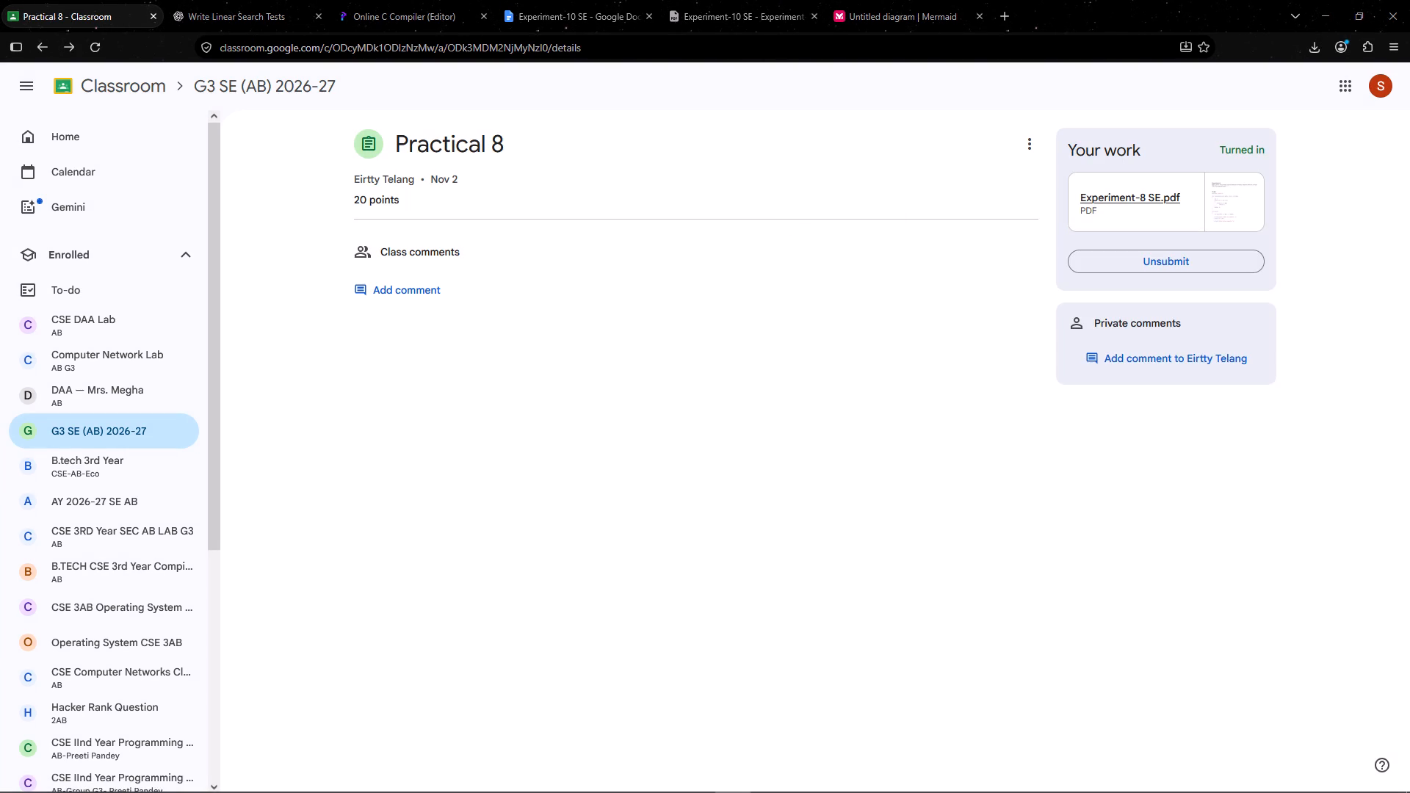
Close the Experiment-10 SE PDF page and the Mermaid diagram page.
left_click(770, 12)
left_click(811, 15)
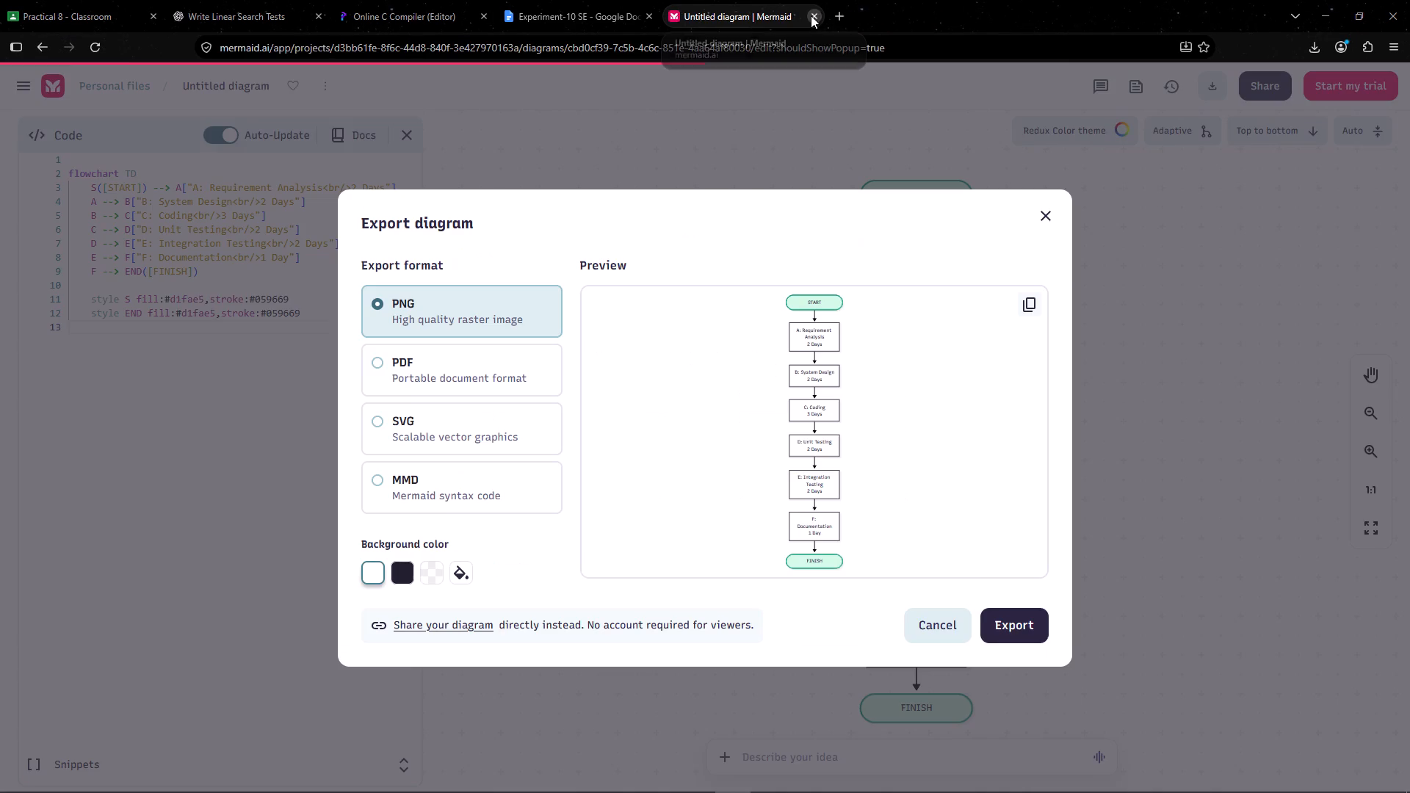
left_click(811, 15)
Return to the Classroom home page and look through the enrolled classes for pending work.
left_click(400, 1)
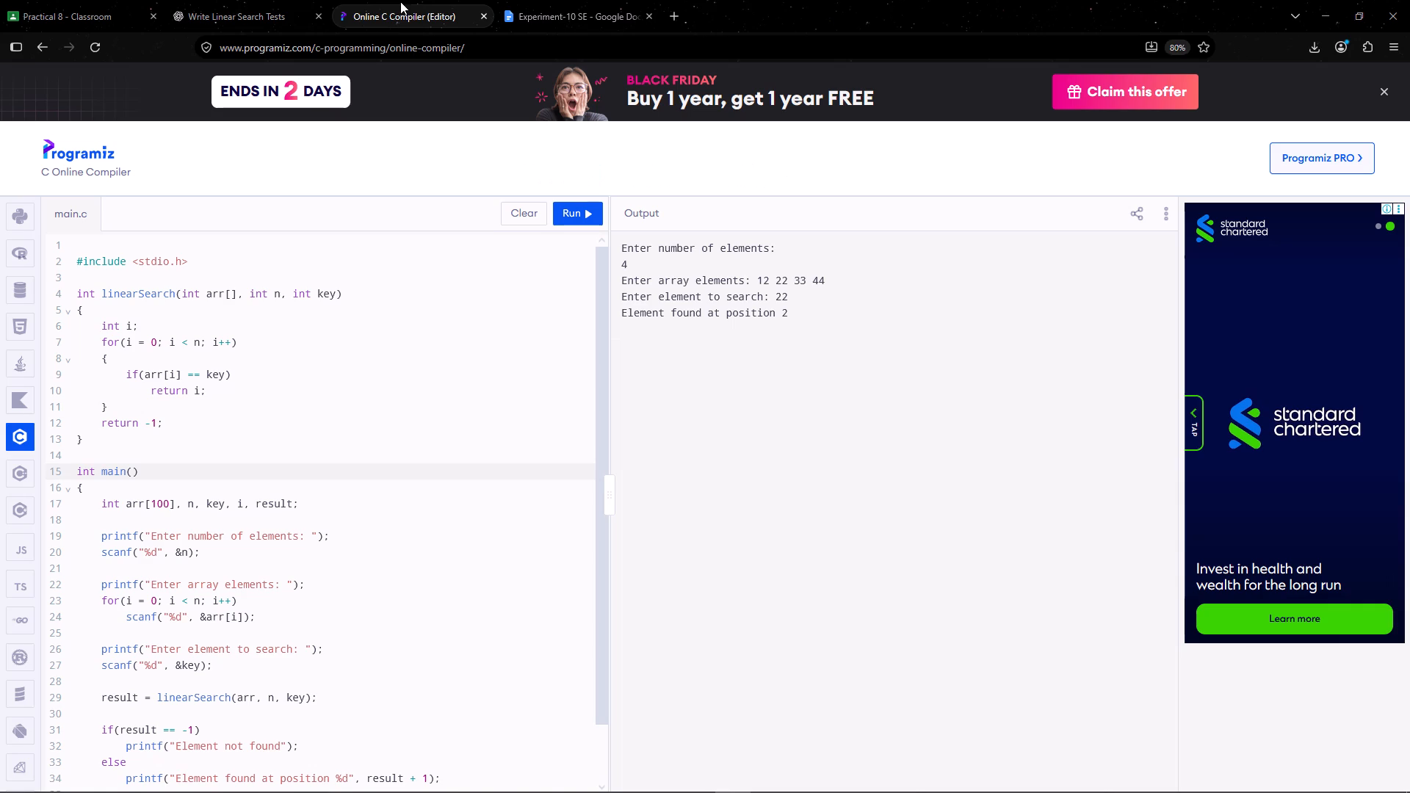
left_click(256, 7)
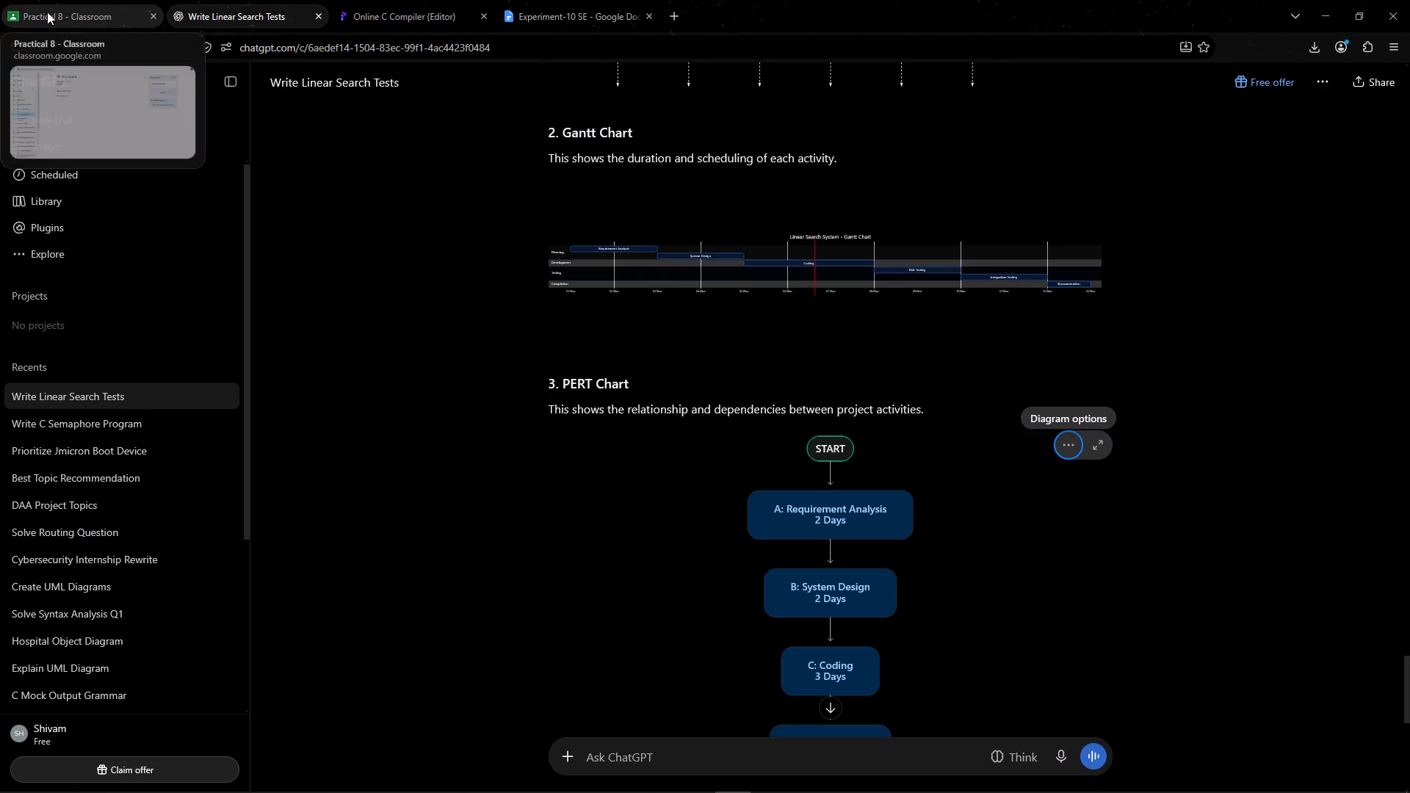
left_click(47, 10)
left_click(48, 46)
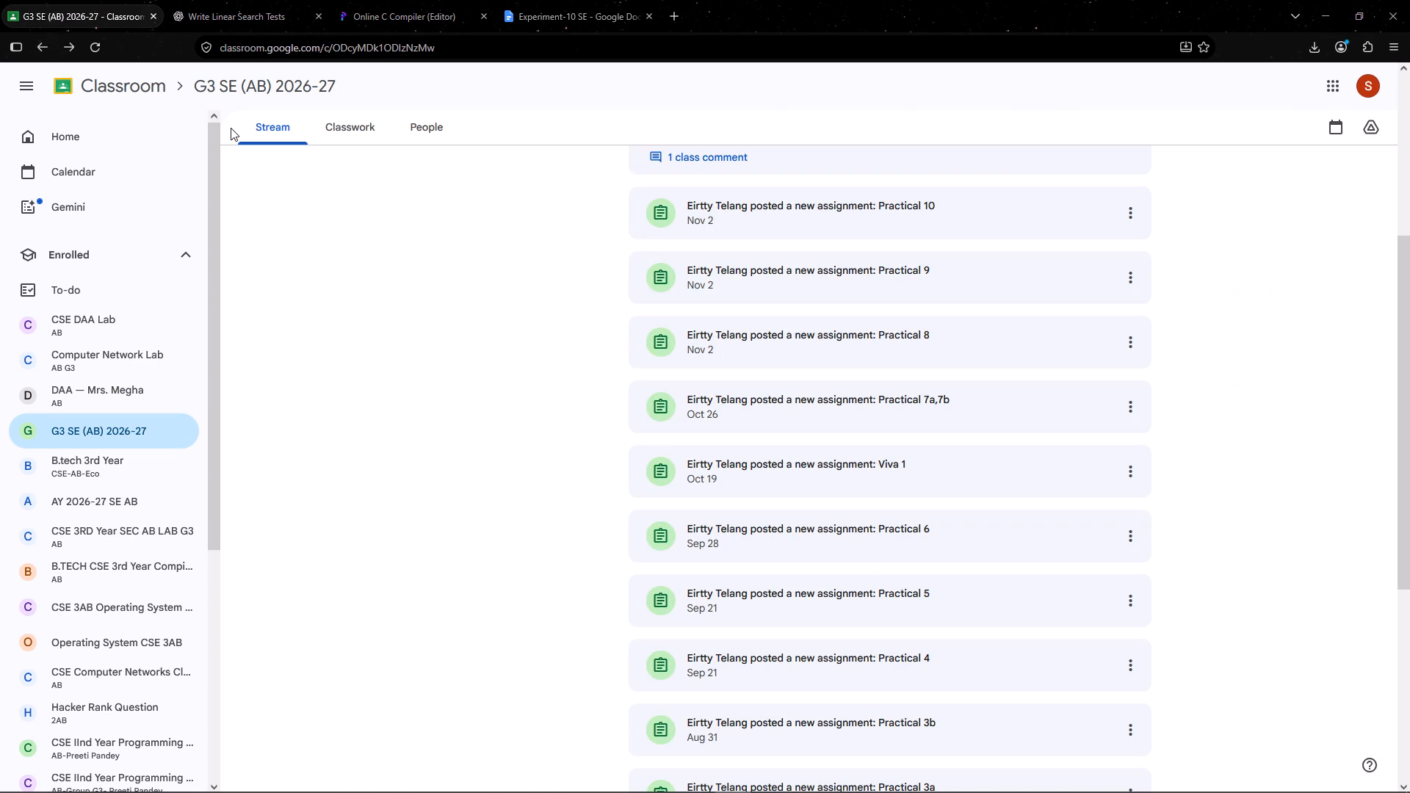
left_click(124, 142)
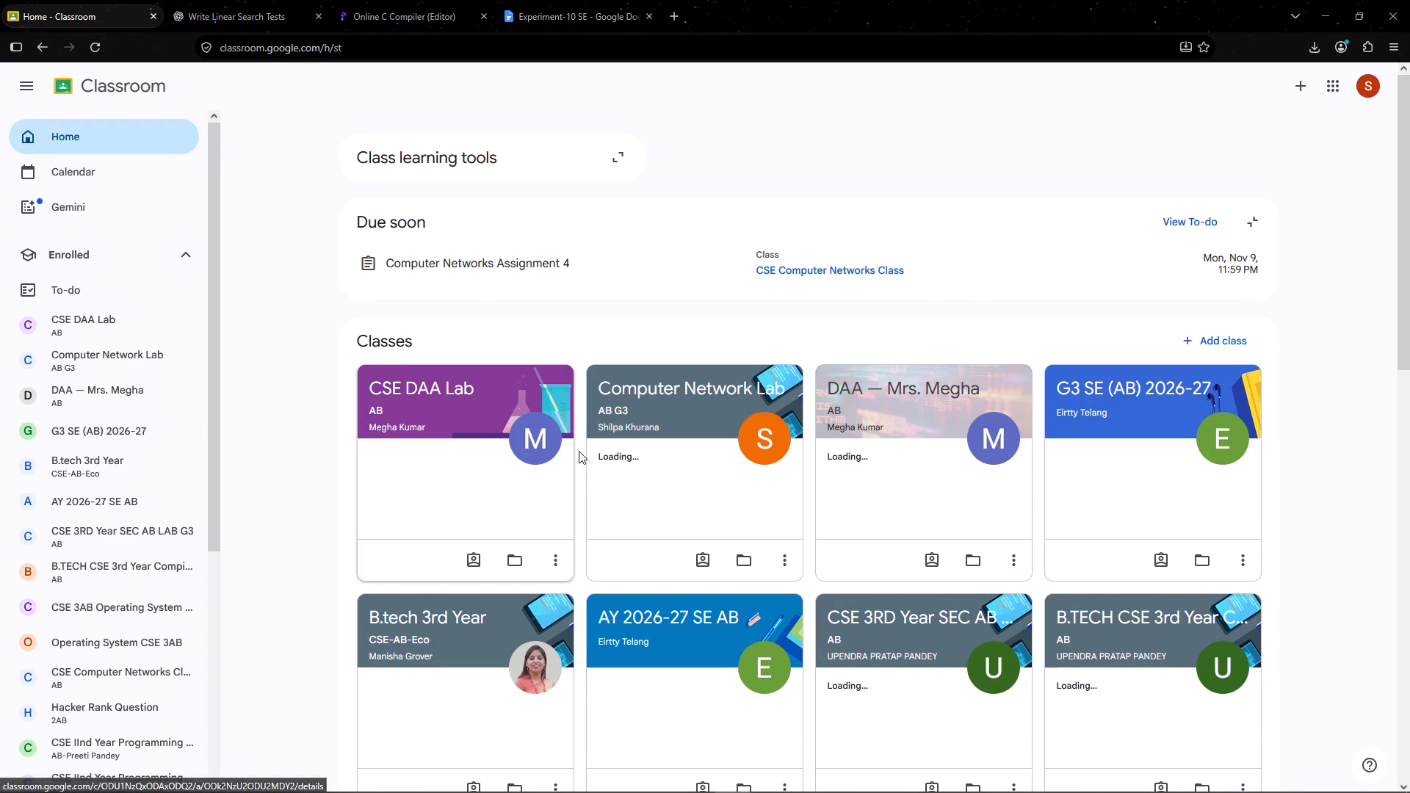
scroll(744, 311, "down", 1)
scroll(849, 297, "up", 1)
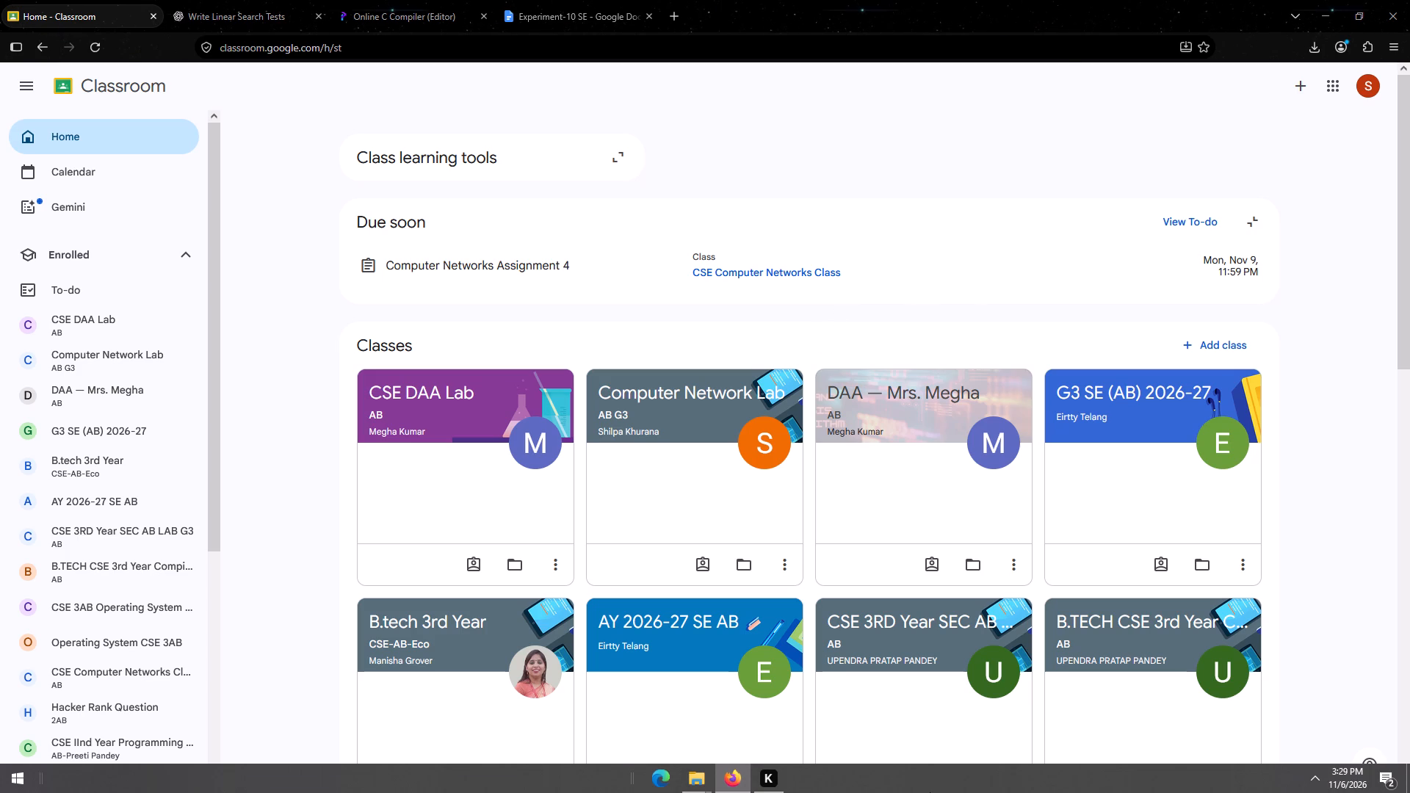
scroll(881, 516, "down", 1)
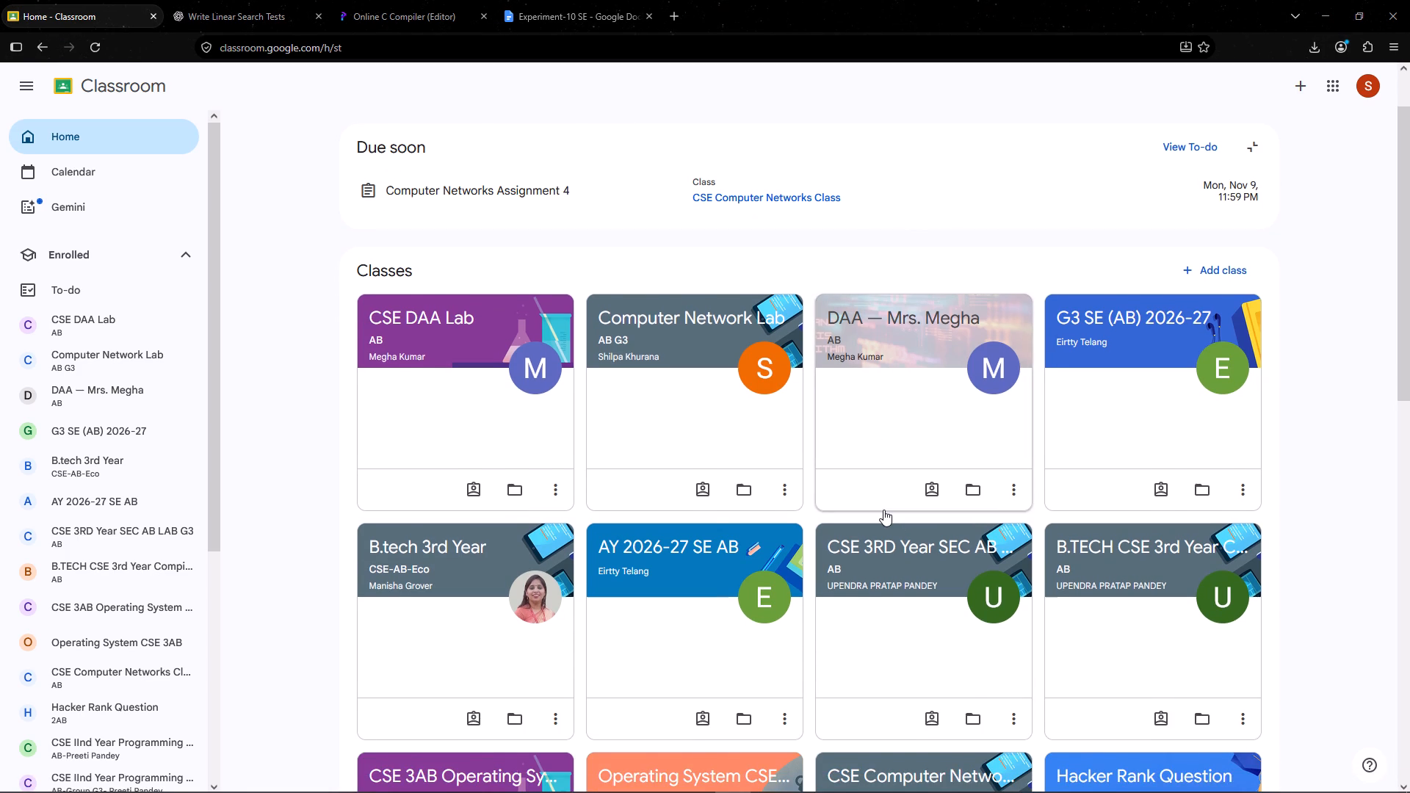
scroll(883, 508, "down", 1)
scroll(1039, 485, "down", 1)
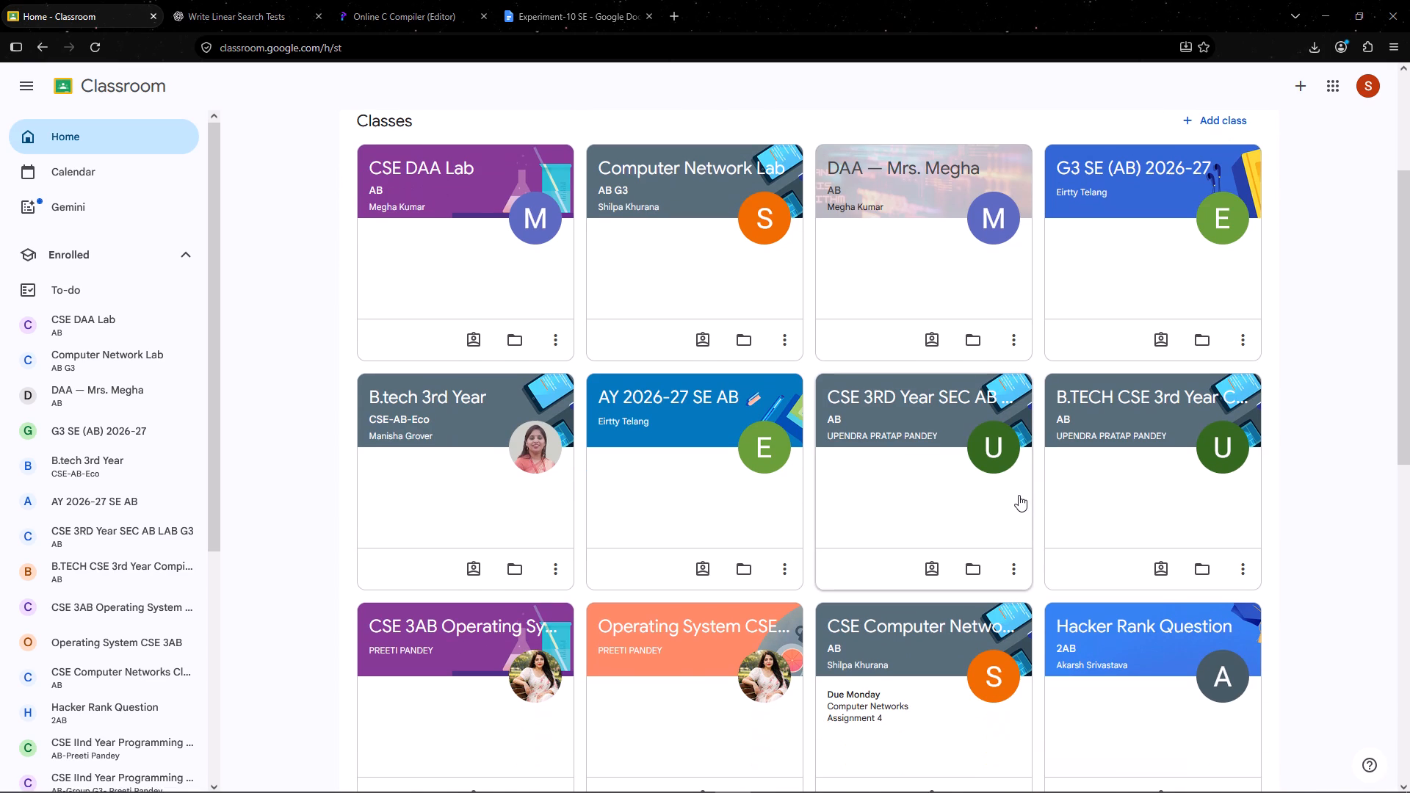
scroll(1016, 496, "down", 1)
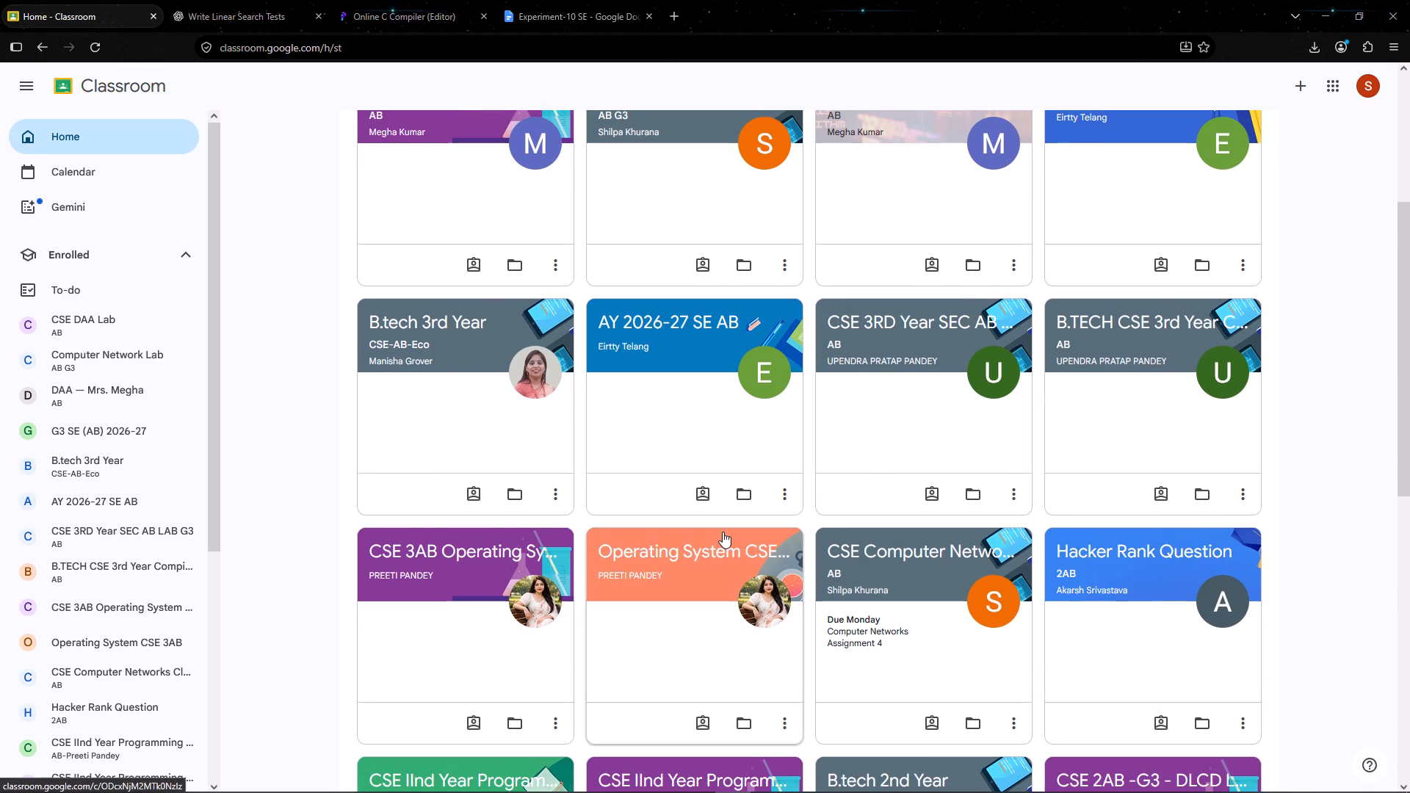
Open the CSE 3RD Year SEC AB LAB G3 class and check its LAB 1 assignment for pending work.
scroll(999, 543, "down", 1)
scroll(678, 485, "up", 2)
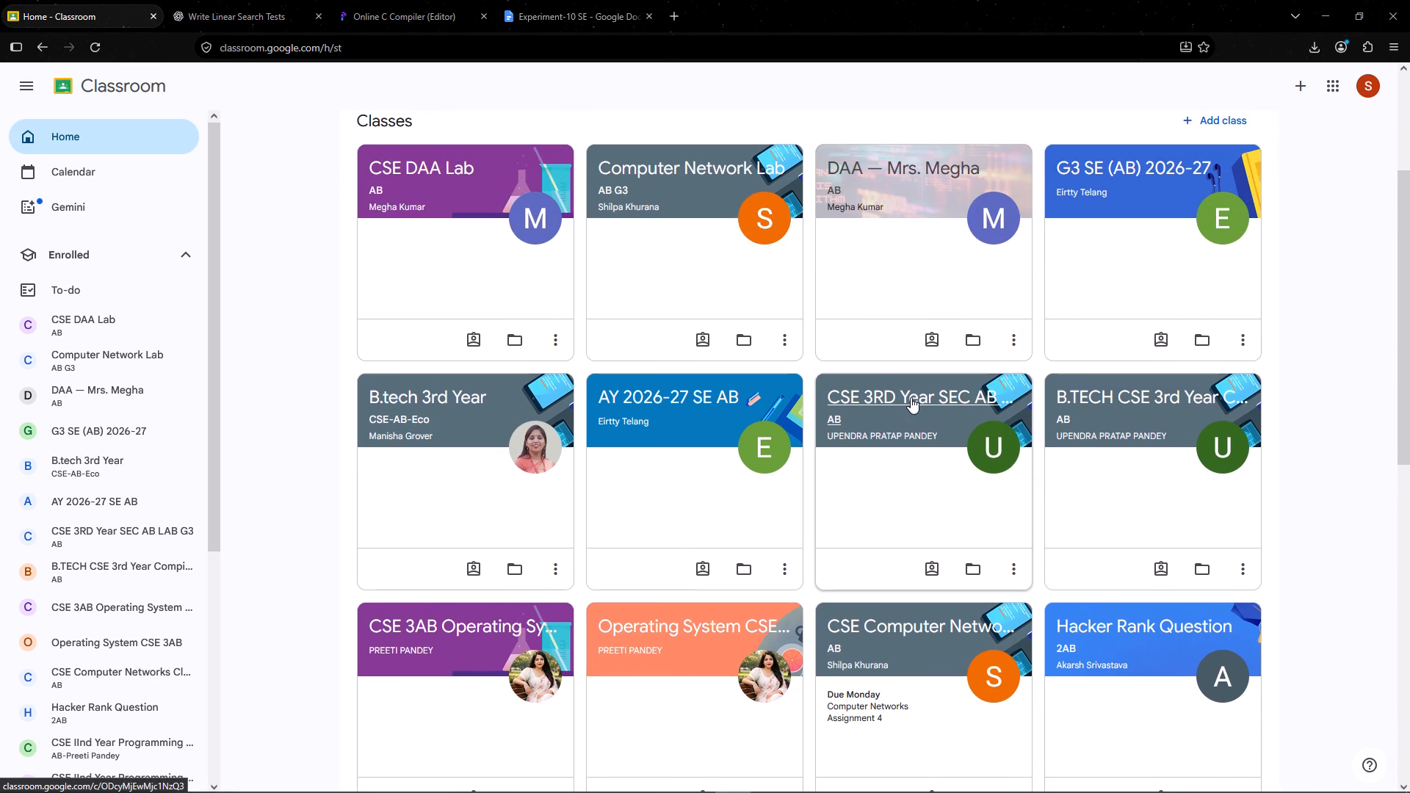
left_click(911, 397)
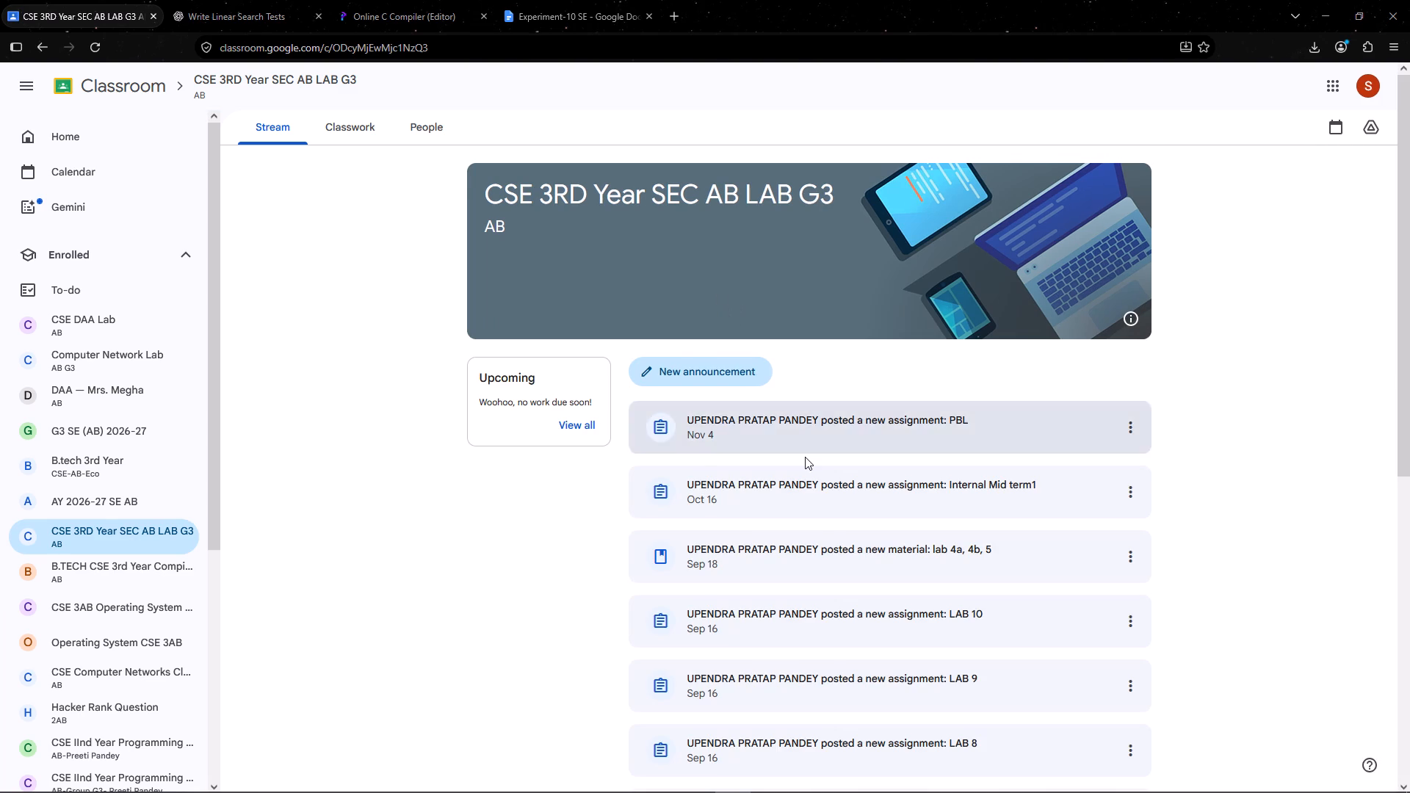
scroll(805, 456, "down", 3)
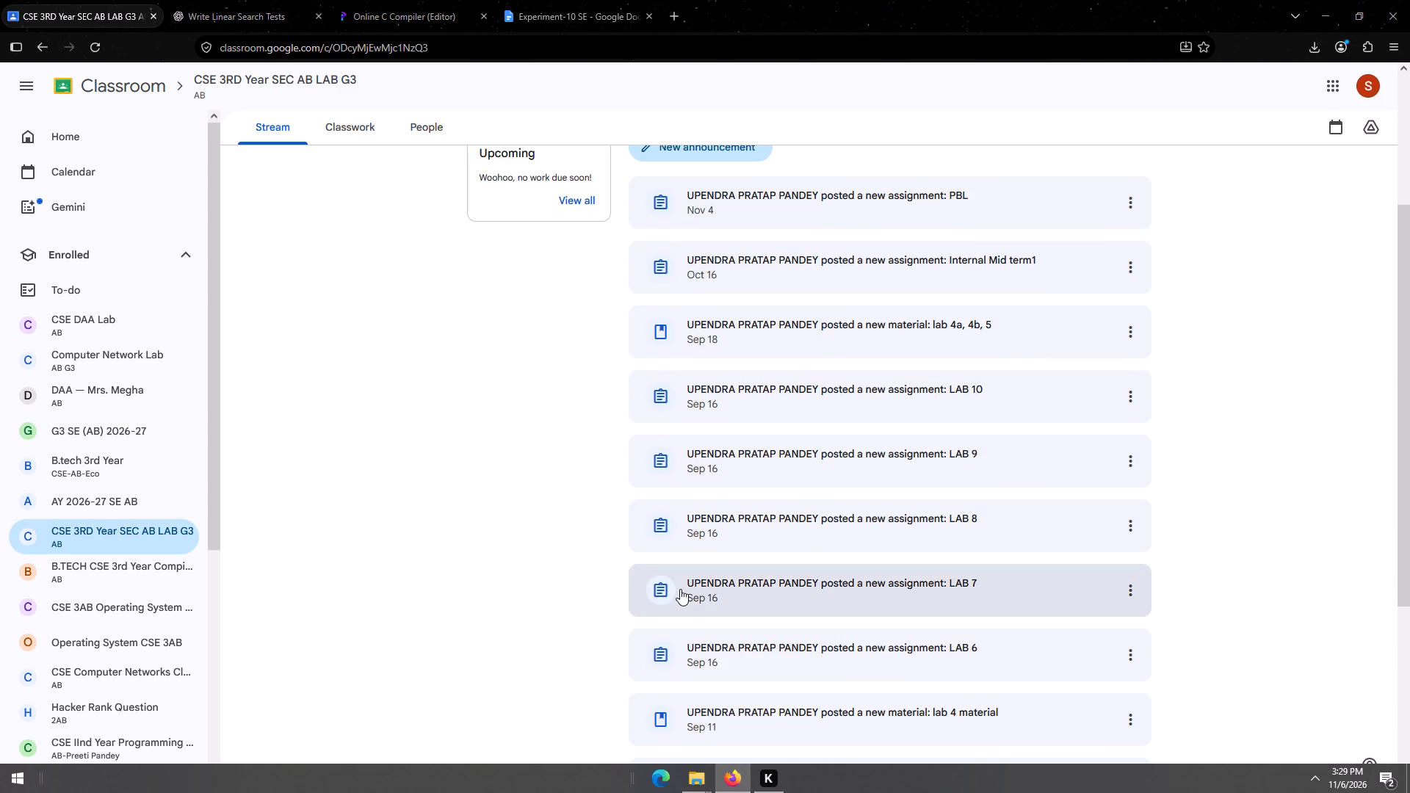
scroll(680, 589, "down", 10)
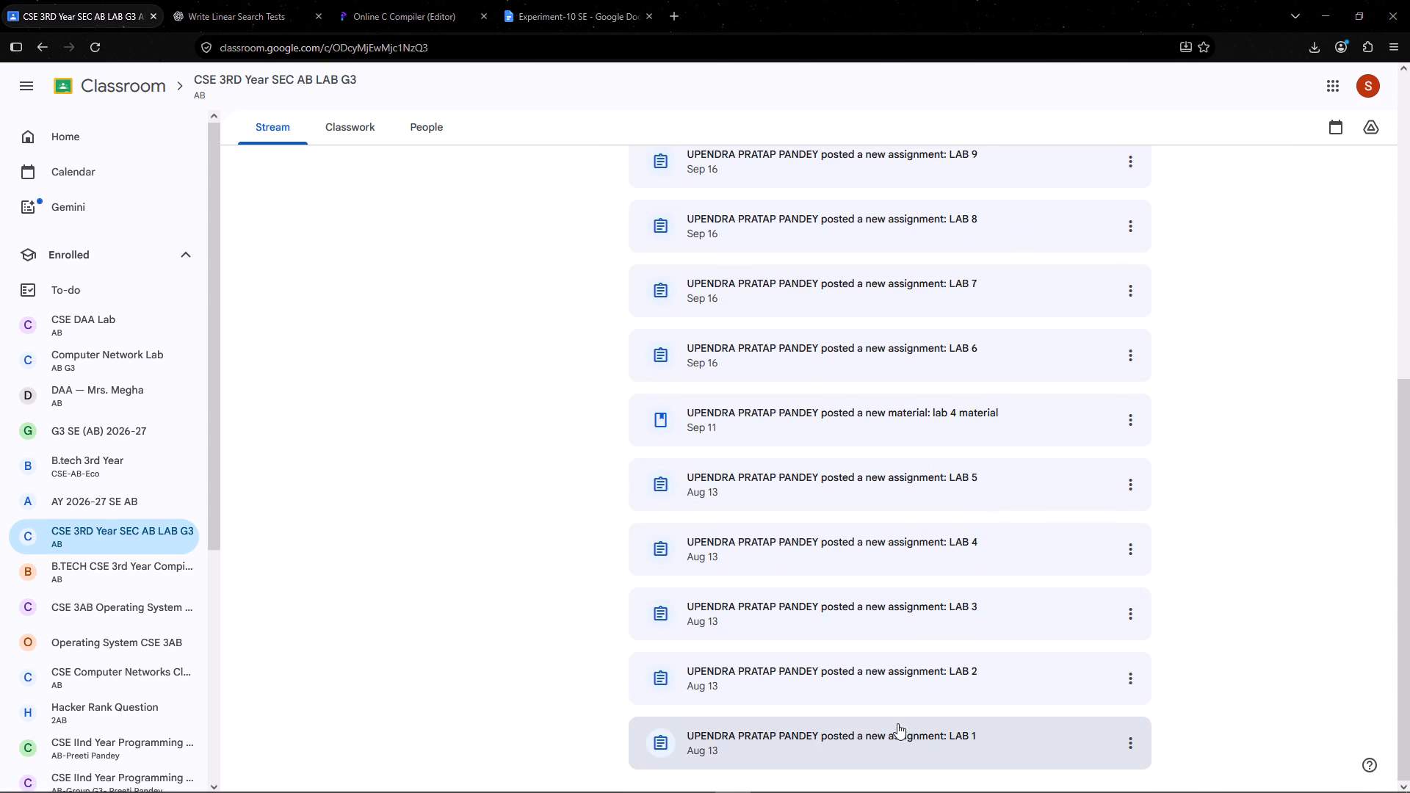
left_click(911, 736)
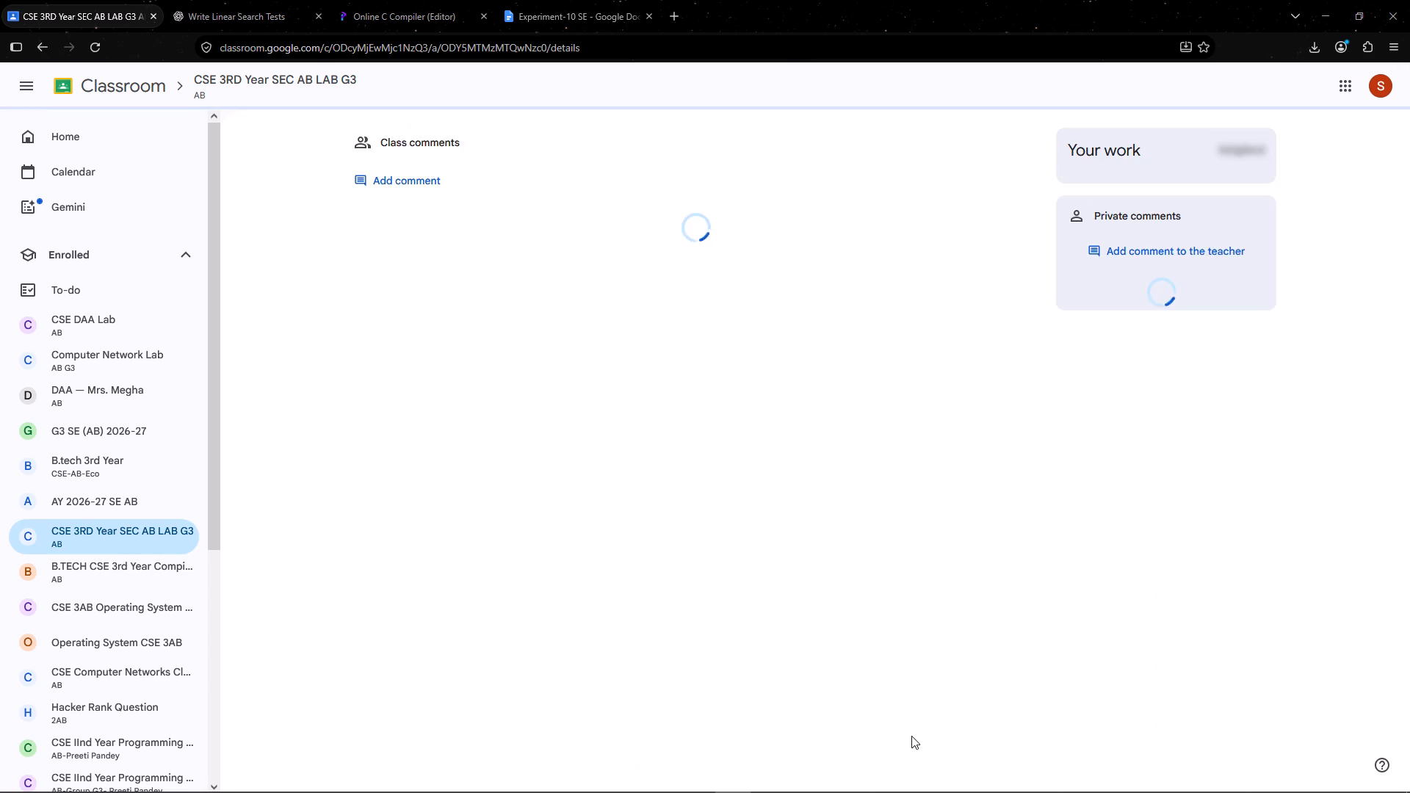
left_click(720, 388)
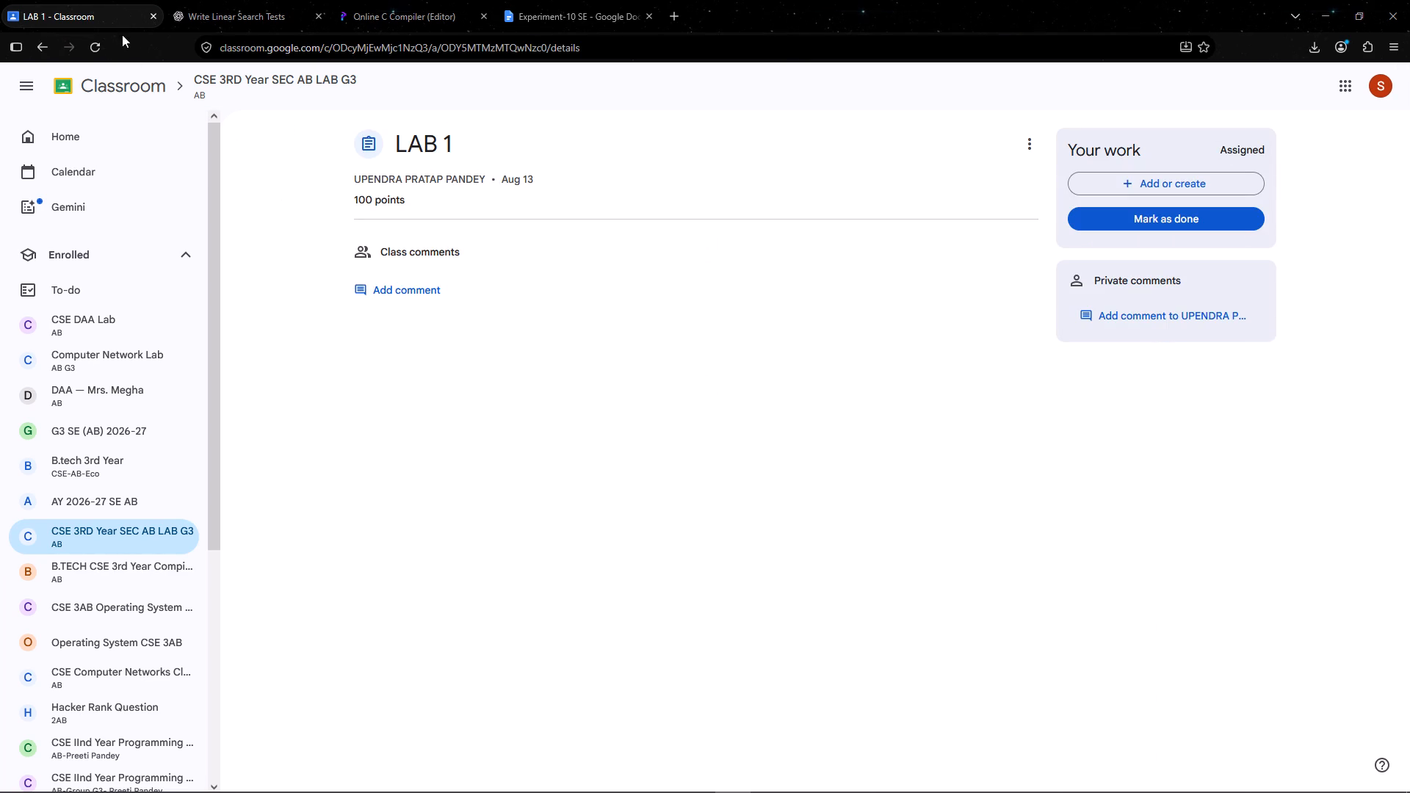
Return to the lab class's stream and look through its posted assignments and materials.
left_click(205, 79)
scroll(804, 468, "down", 2)
scroll(804, 468, "up", 1)
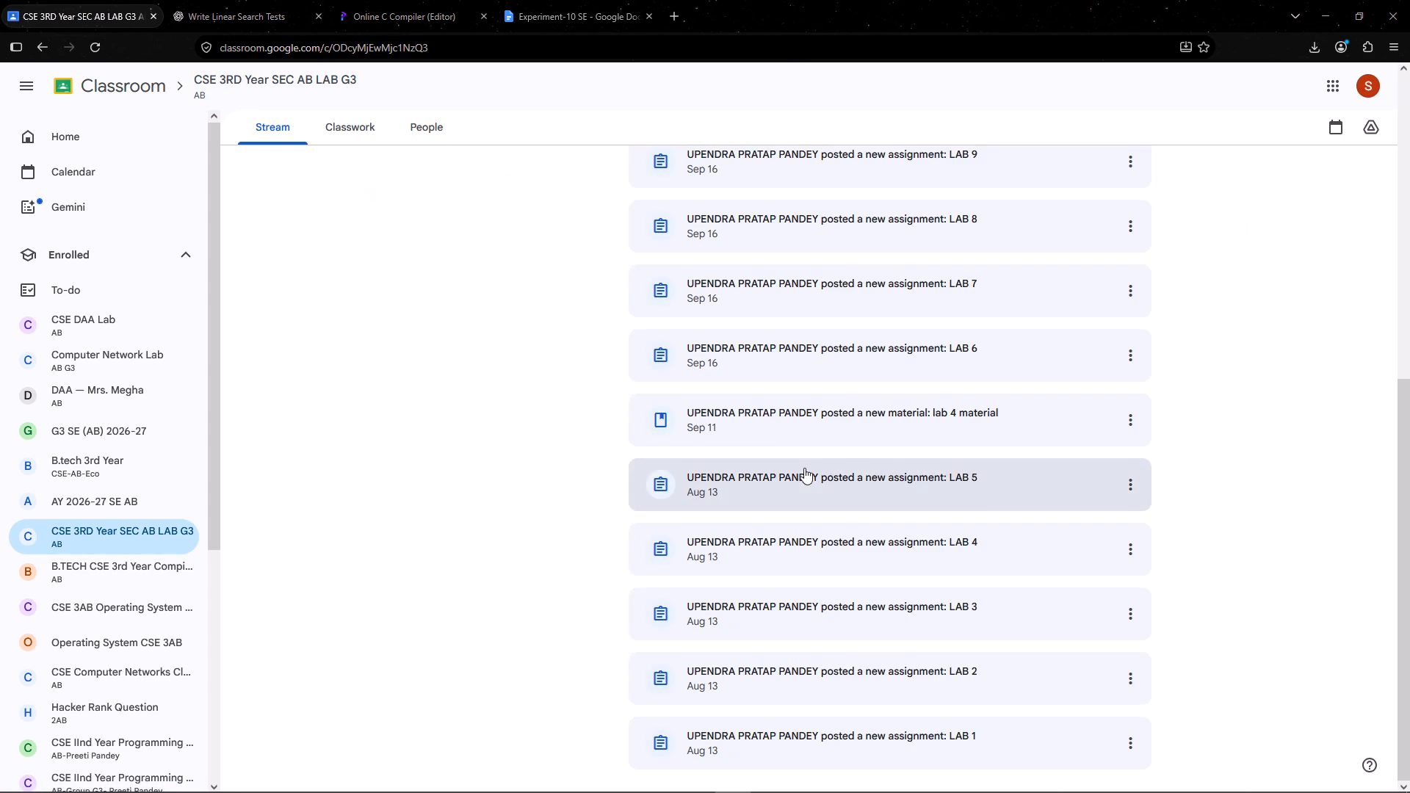
scroll(804, 468, "up", 7)
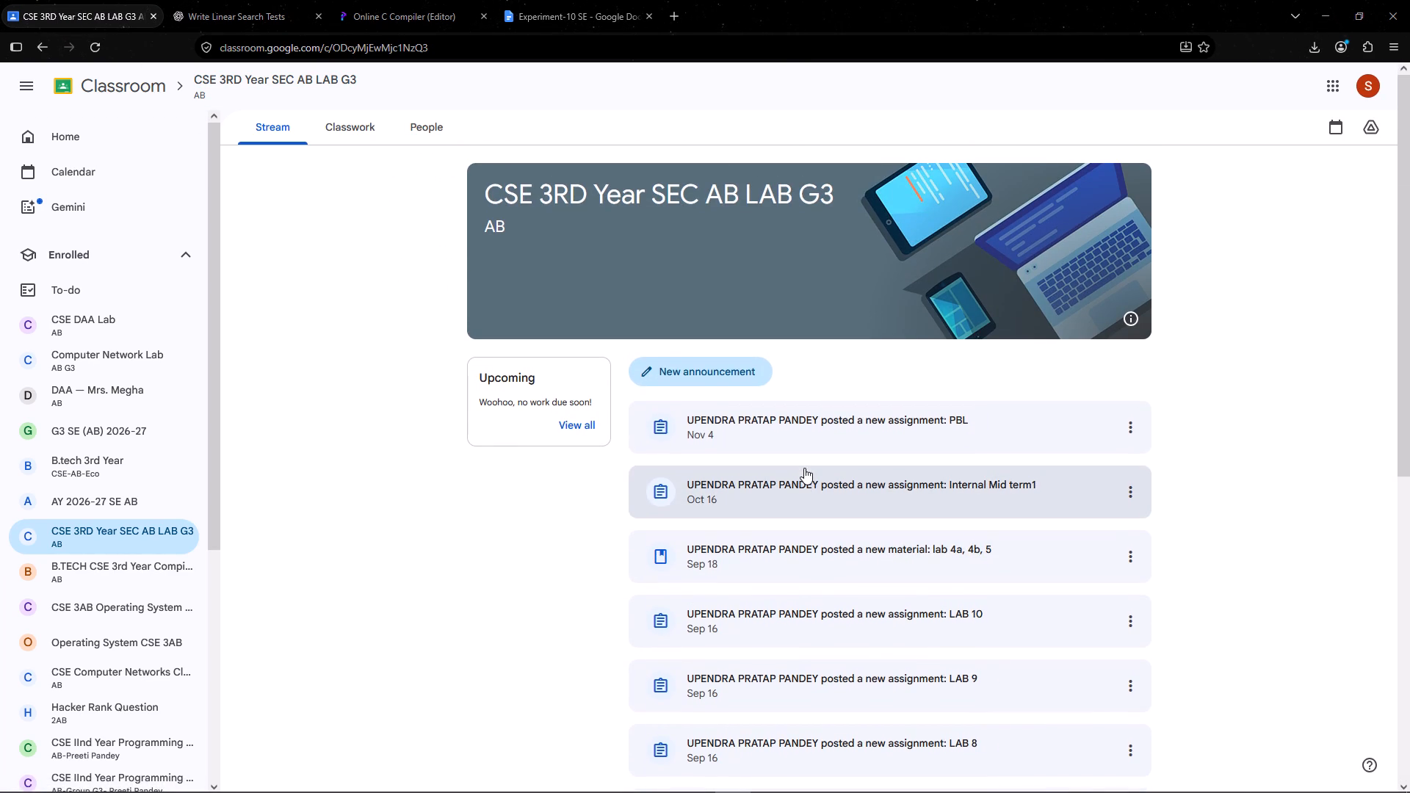
left_click(263, 73)
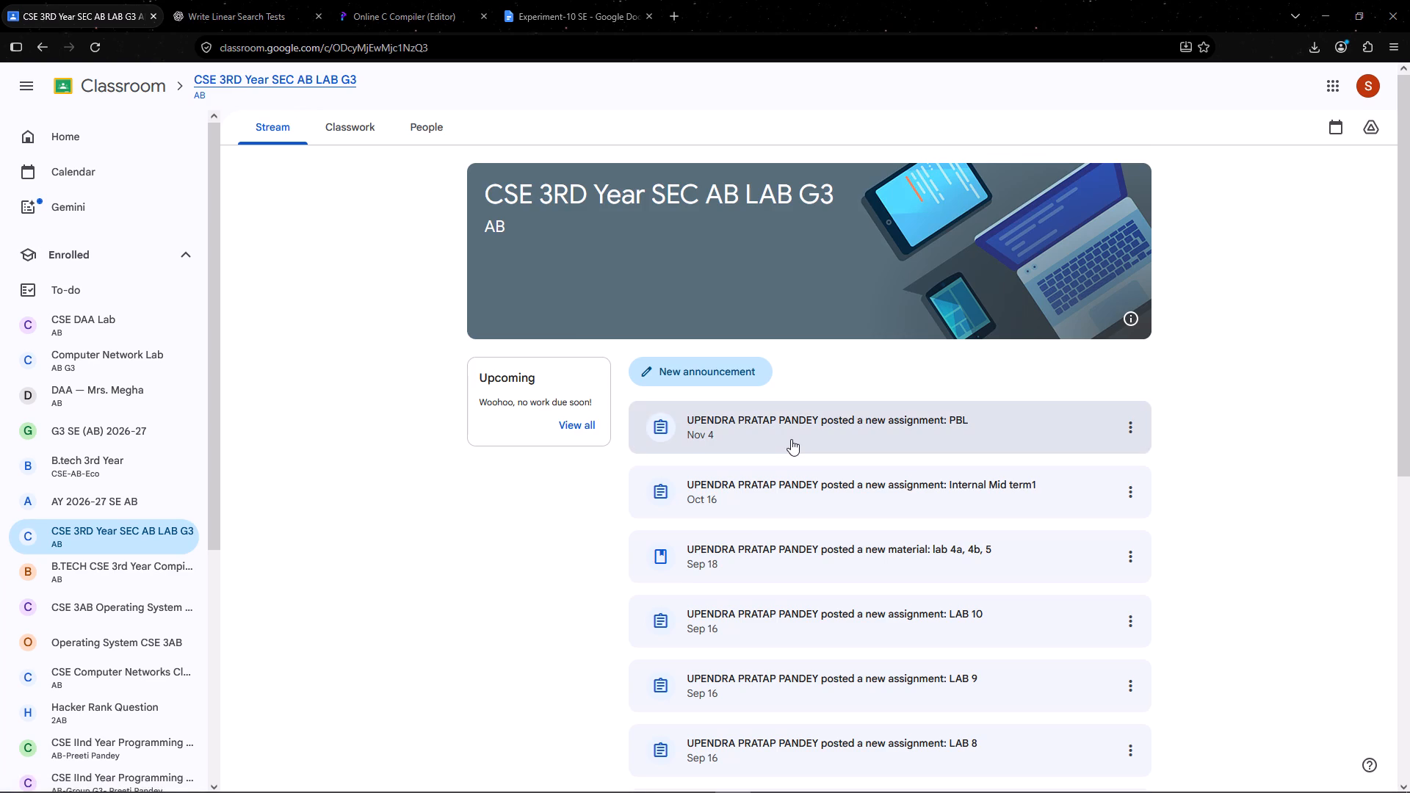
scroll(791, 439, "down", 1)
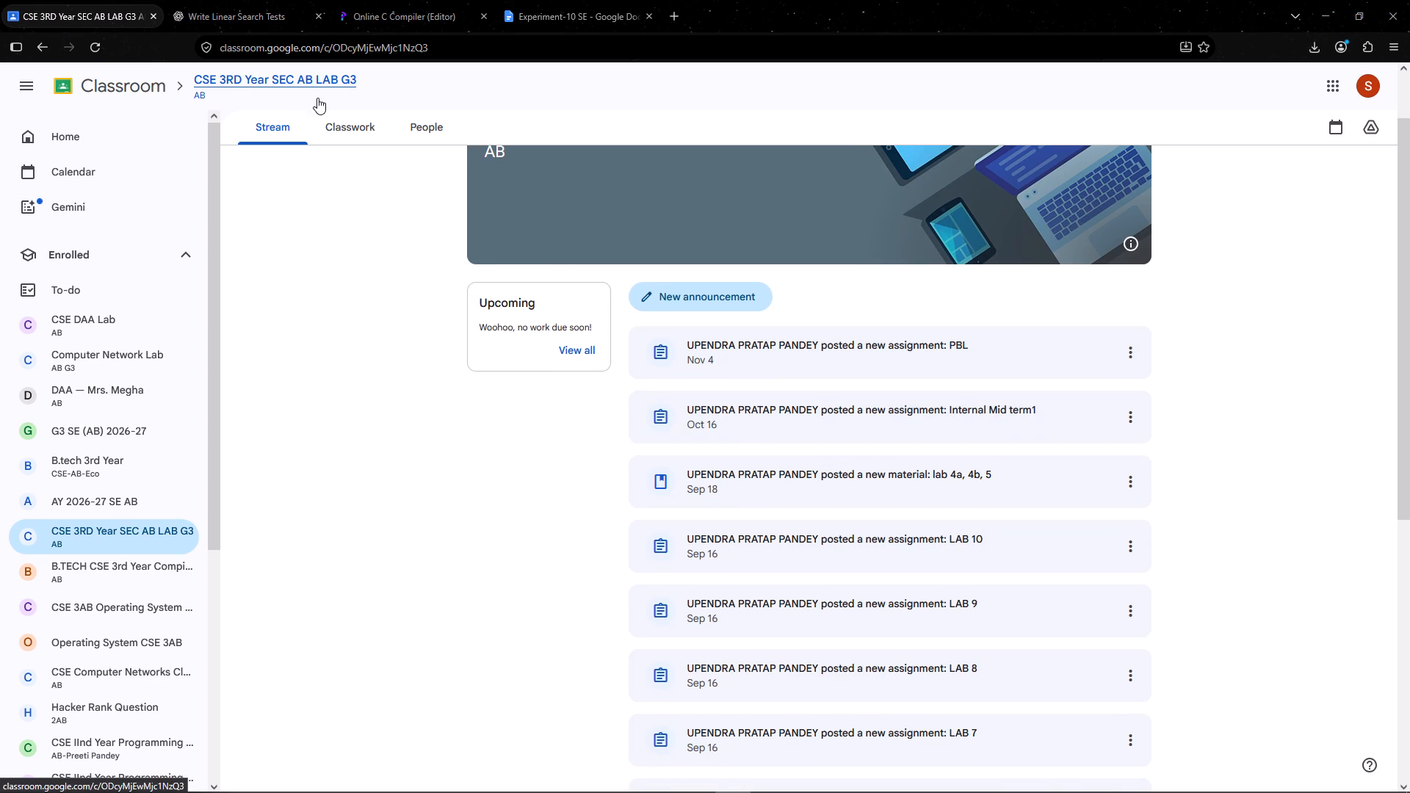
left_click(312, 87)
left_click(314, 73)
triple_click(314, 73)
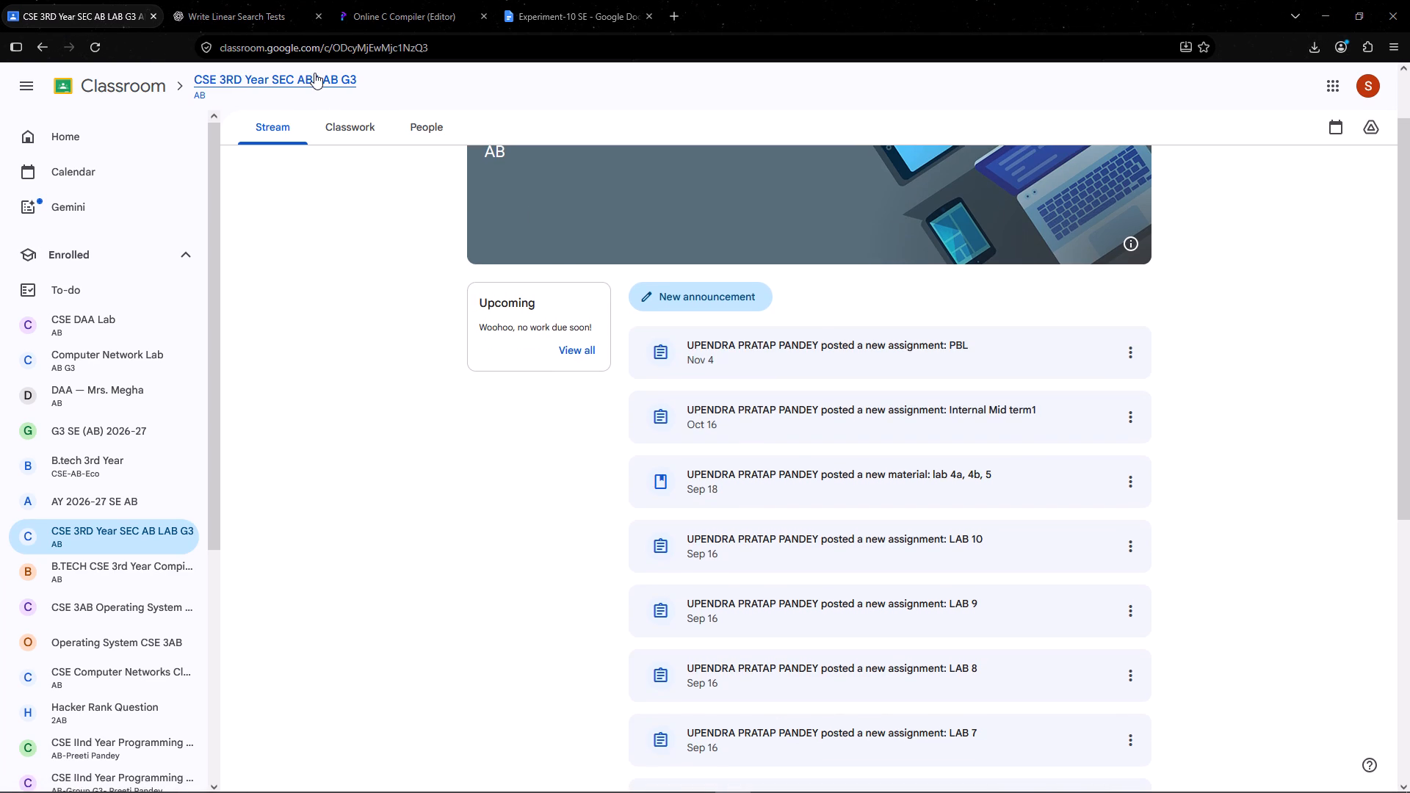
From the Classroom home page, open the B.TECH CSE 3rd Year Compiler Design class and view "cd lab assessment.pdf" in the LAB ASSESSMENT material.
left_click(135, 81)
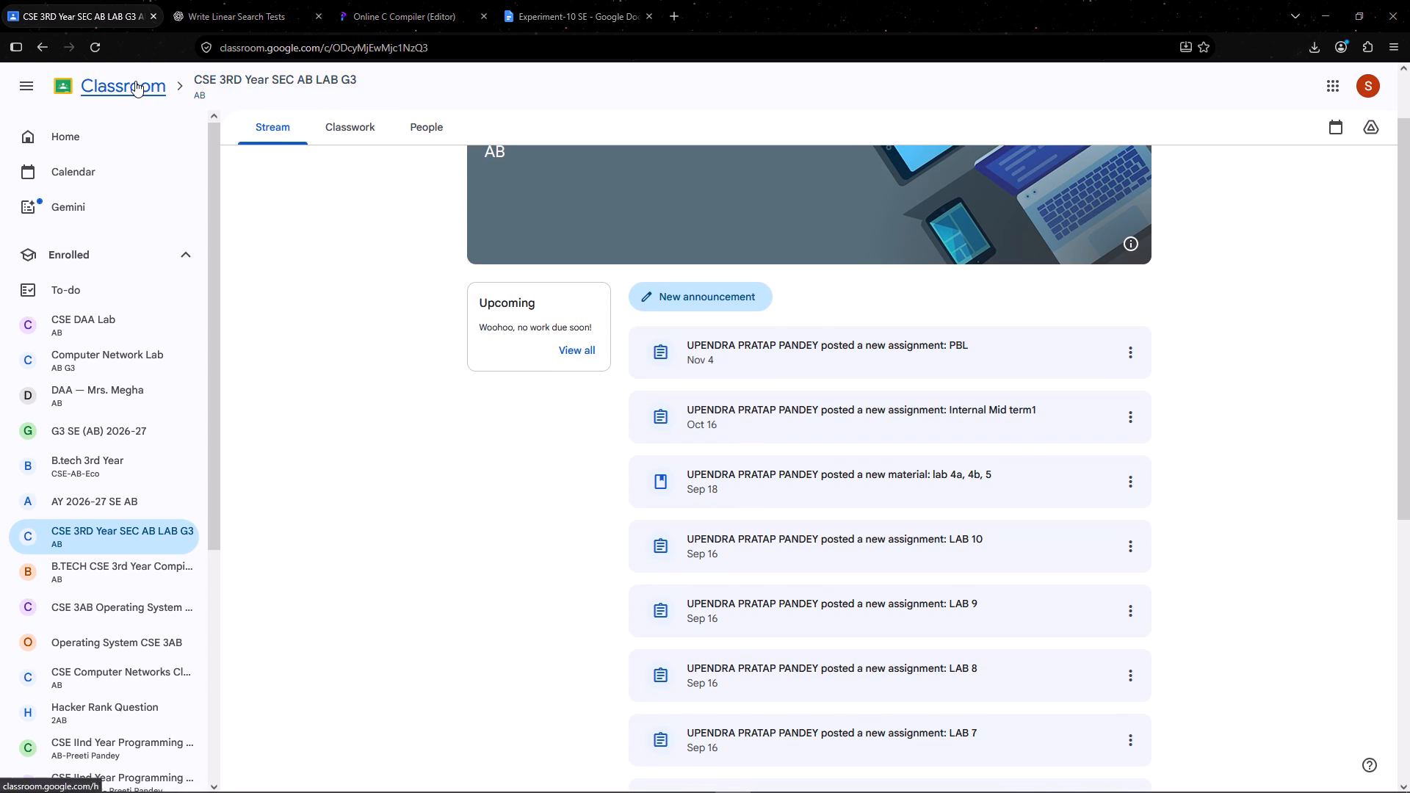
scroll(570, 387, "down", 5)
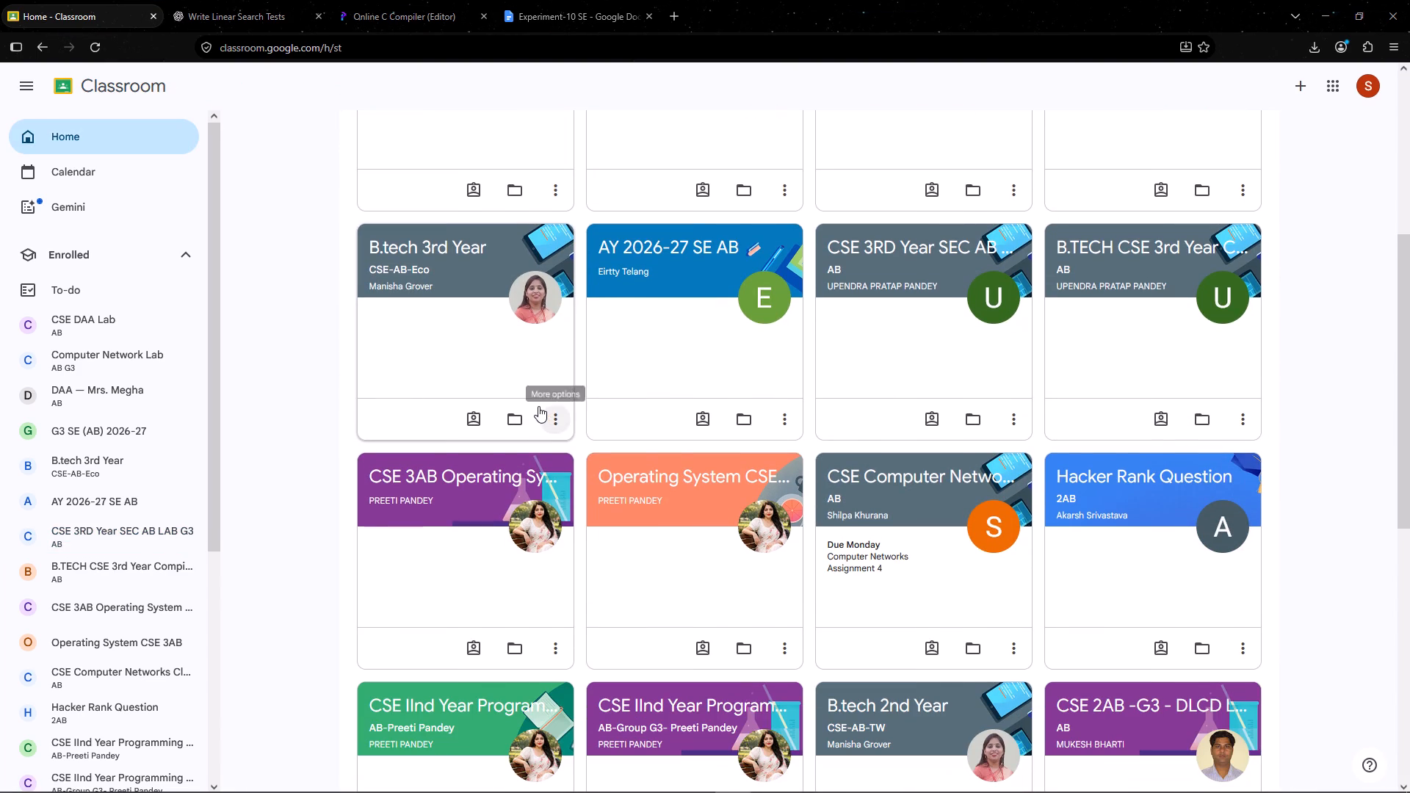
left_click(1125, 245)
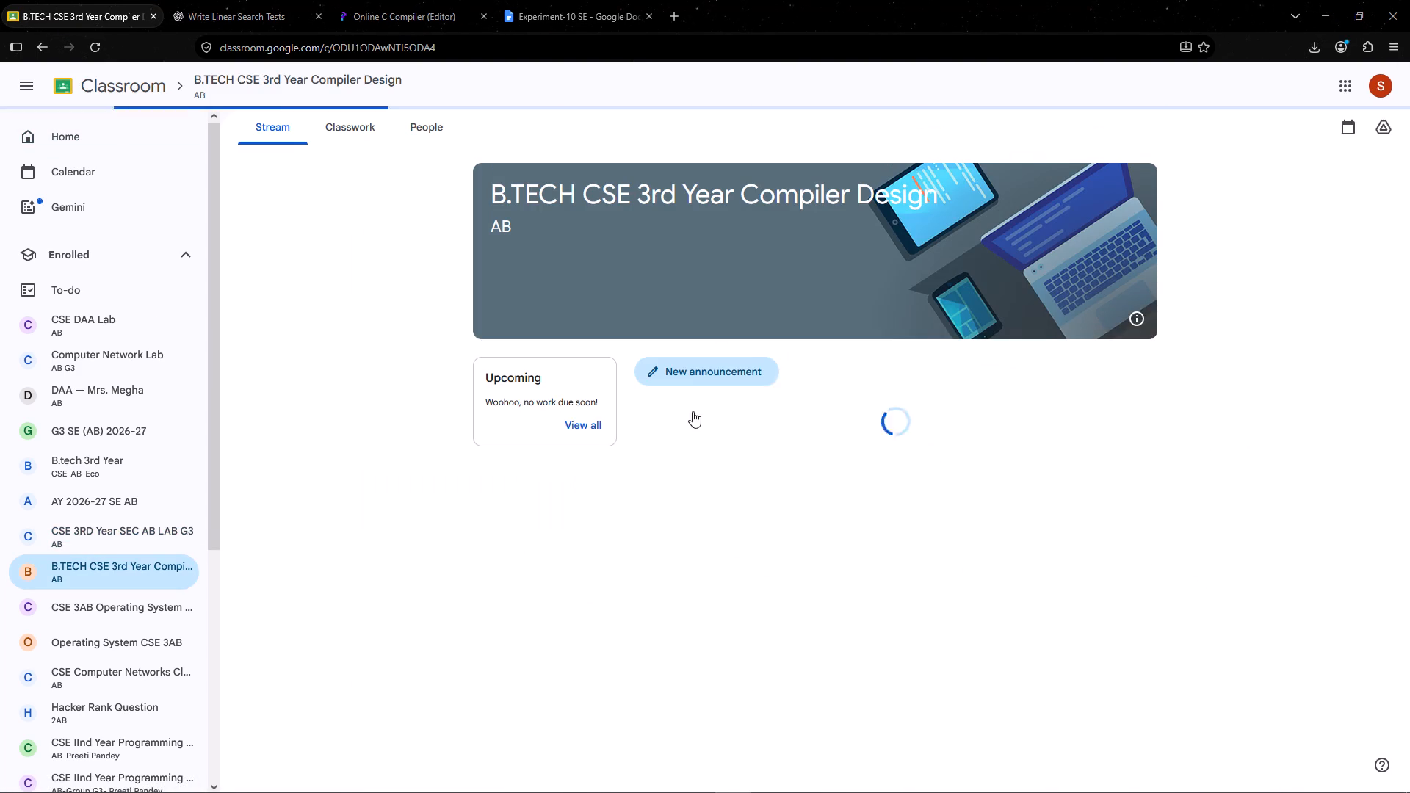
scroll(664, 432, "down", 2)
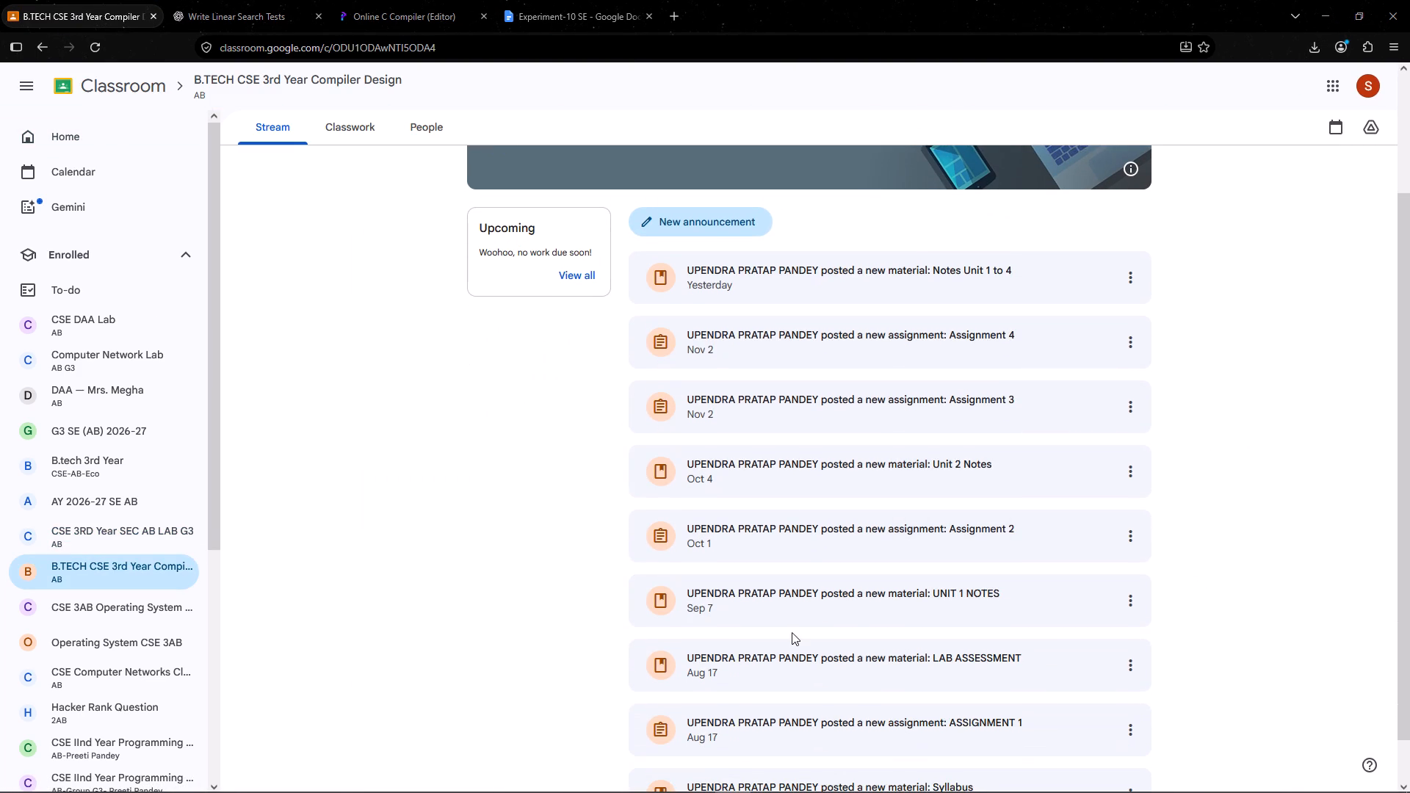
left_click(793, 662)
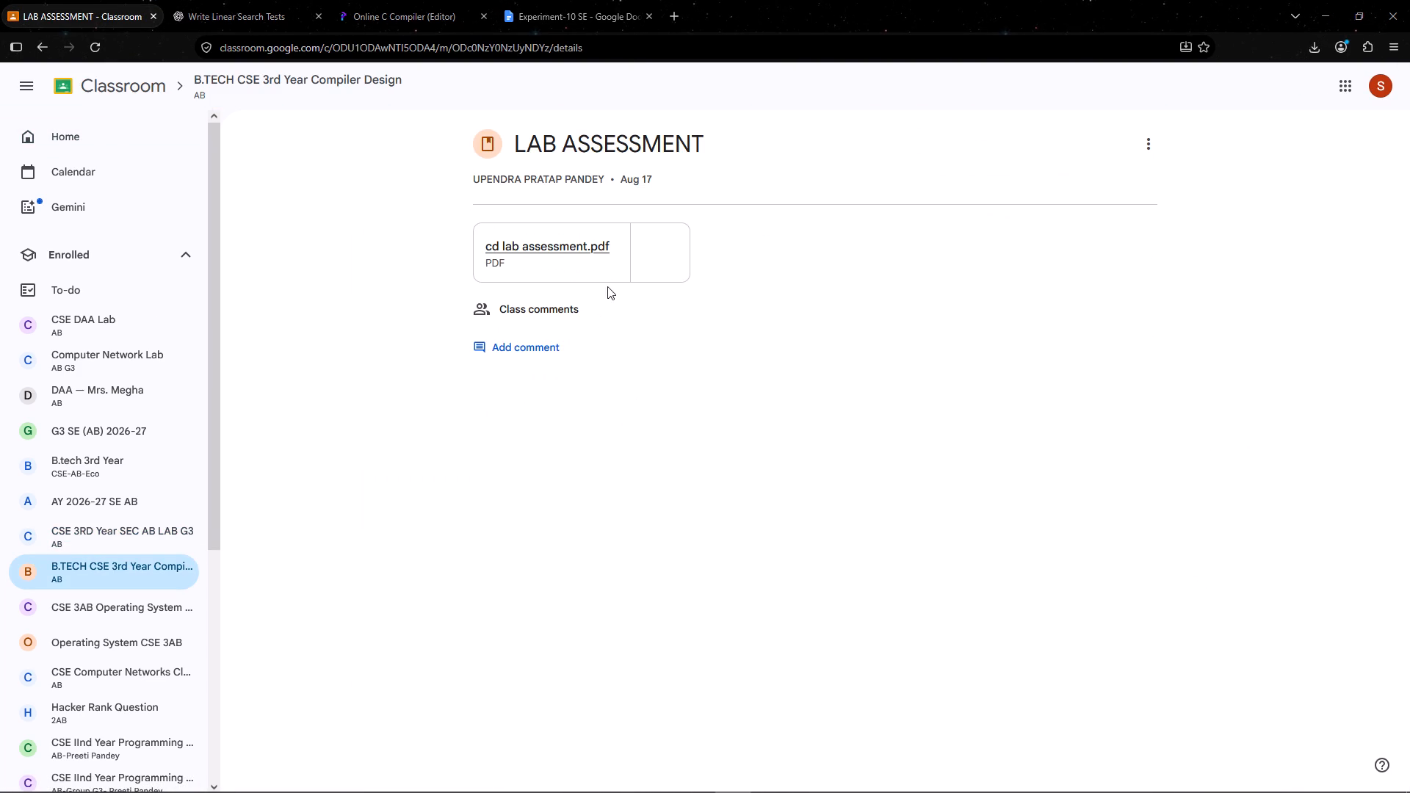
left_click(607, 261)
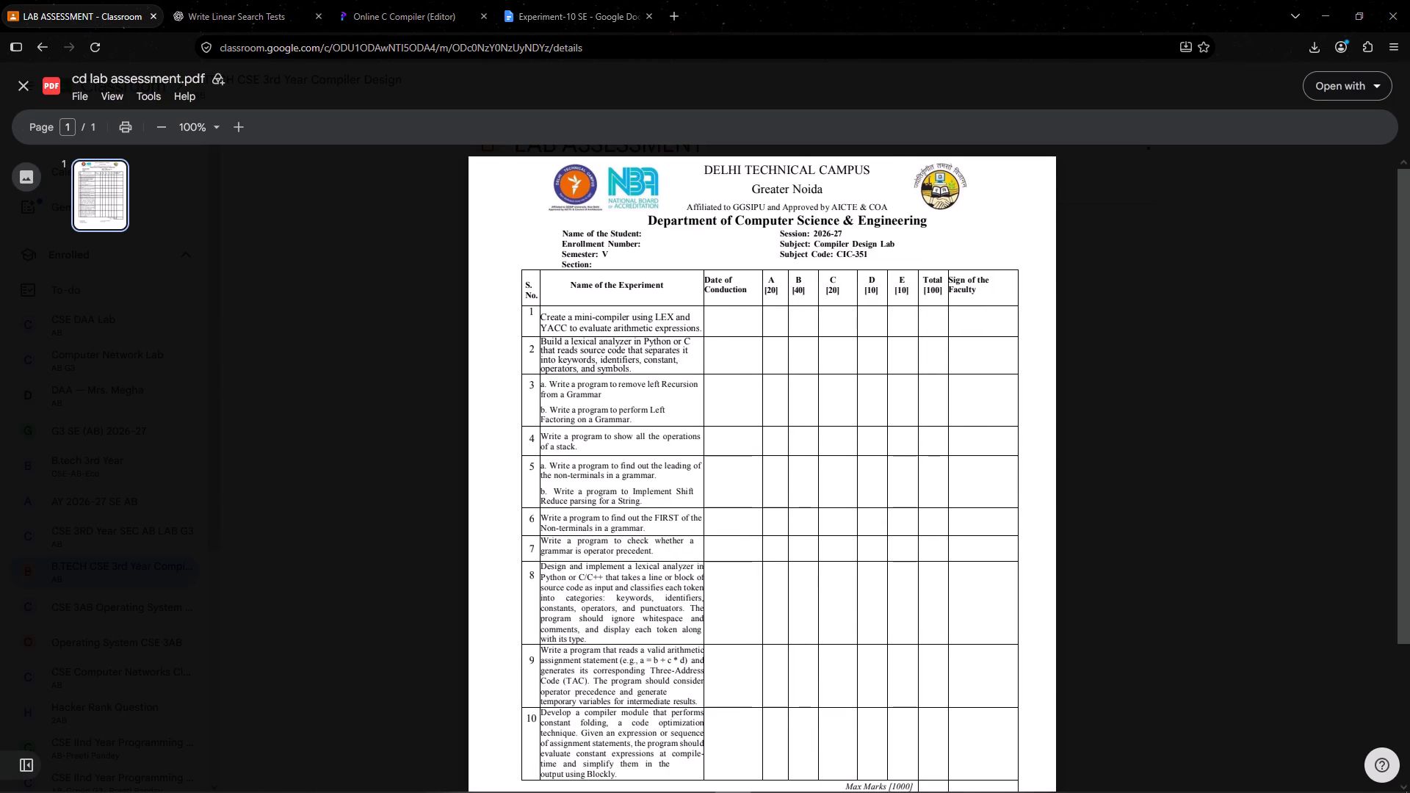
Select the title of experiment 1, the LEX and YACC mini-compiler, in the lab assessment PDF and switch to another window.
left_click_drag(539, 316, 686, 325)
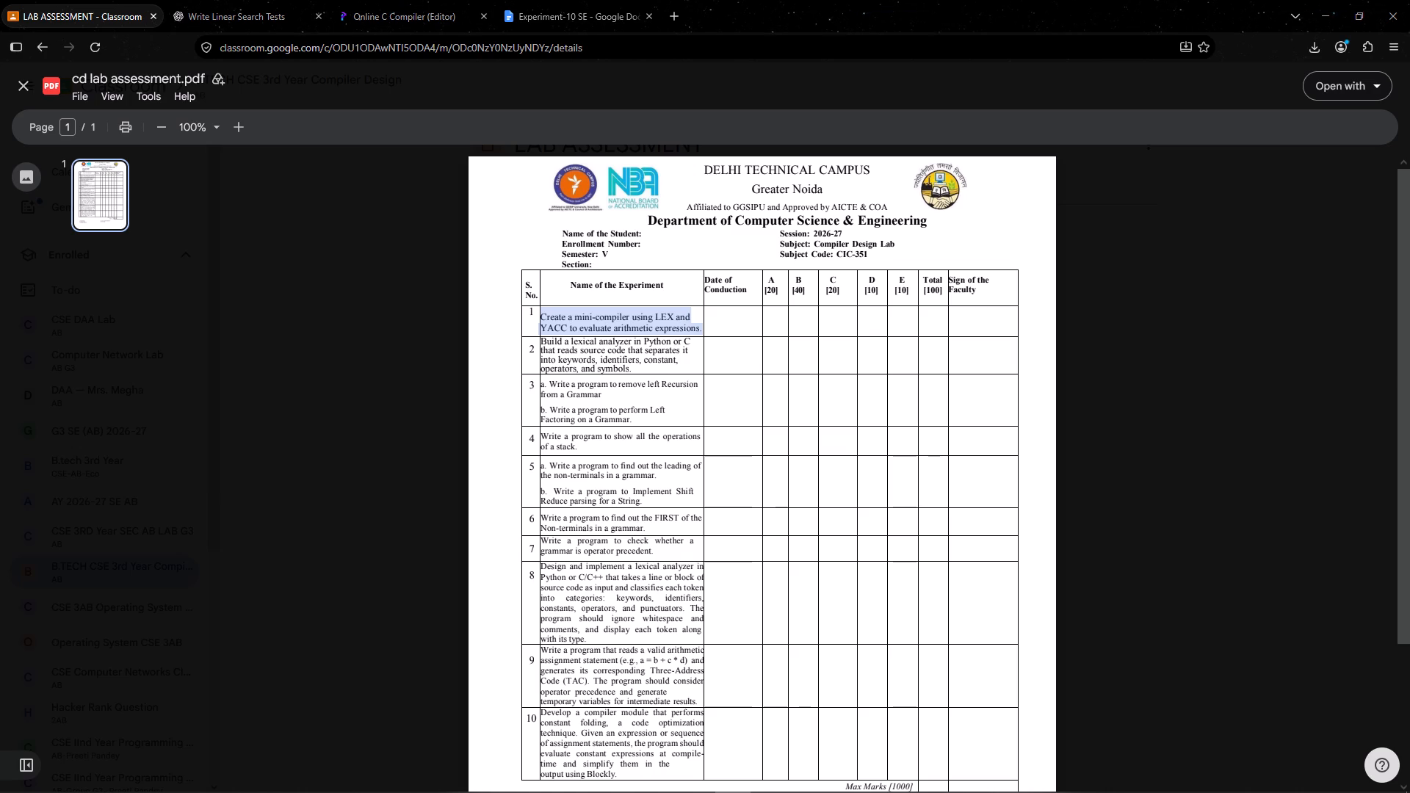
key("alt+Tab")
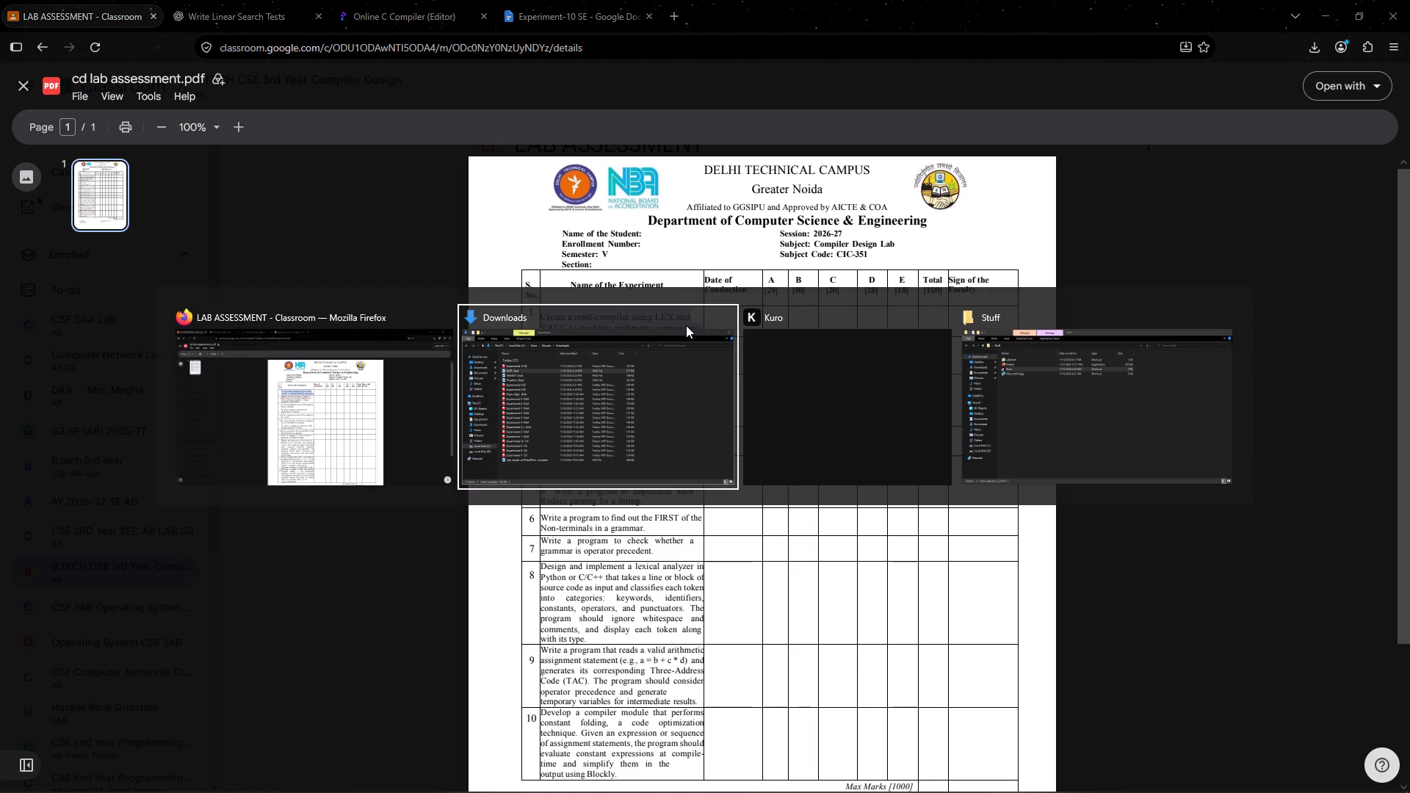